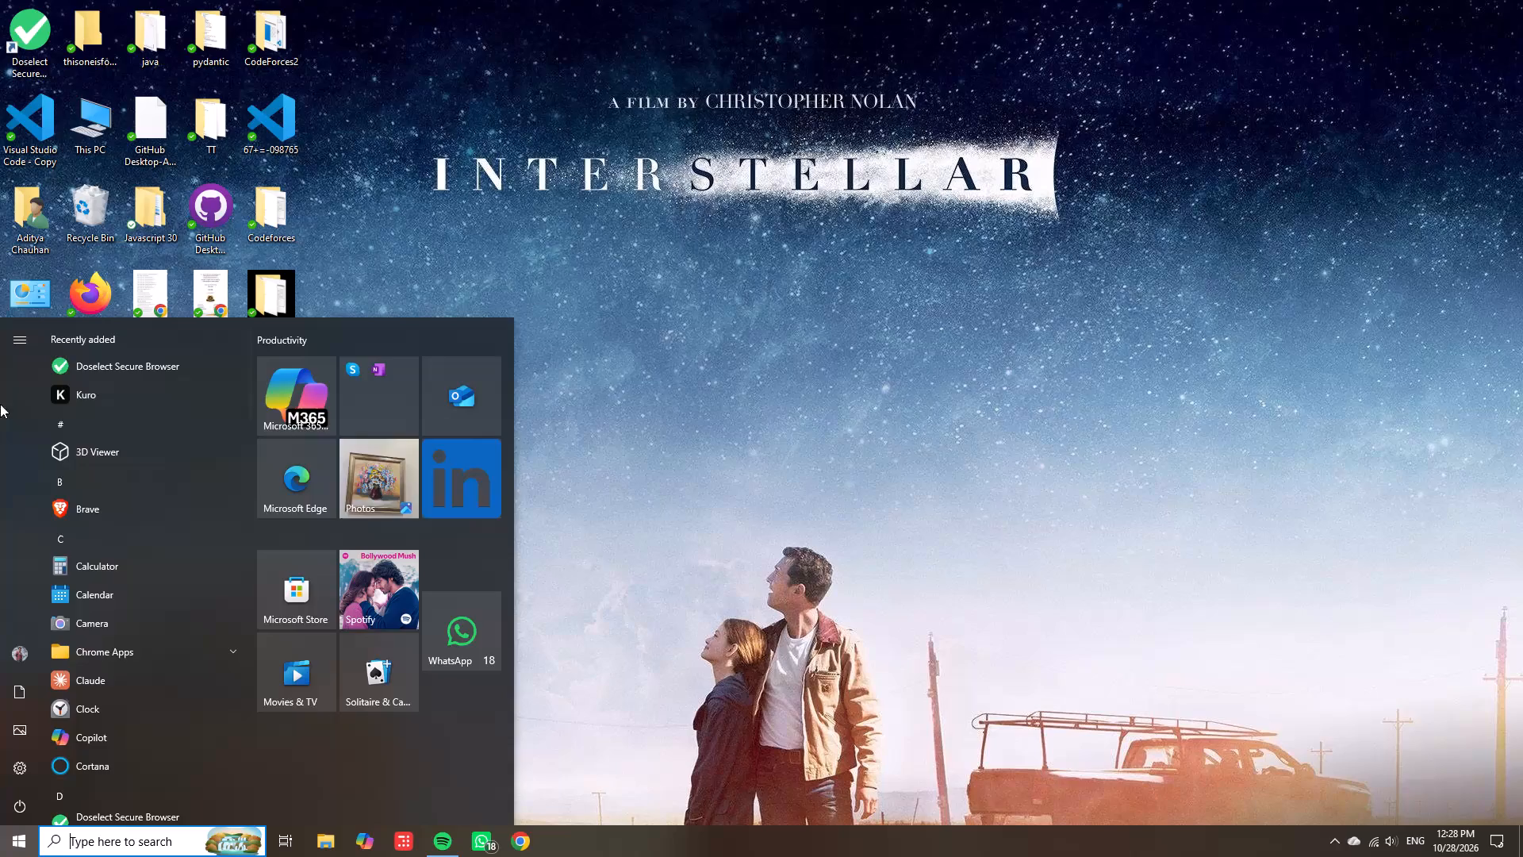
# Launch Google Chrome from the desktop and minimize its profile selection window.
pyautogui.click(595, 561)
pyautogui.click(513, 855)
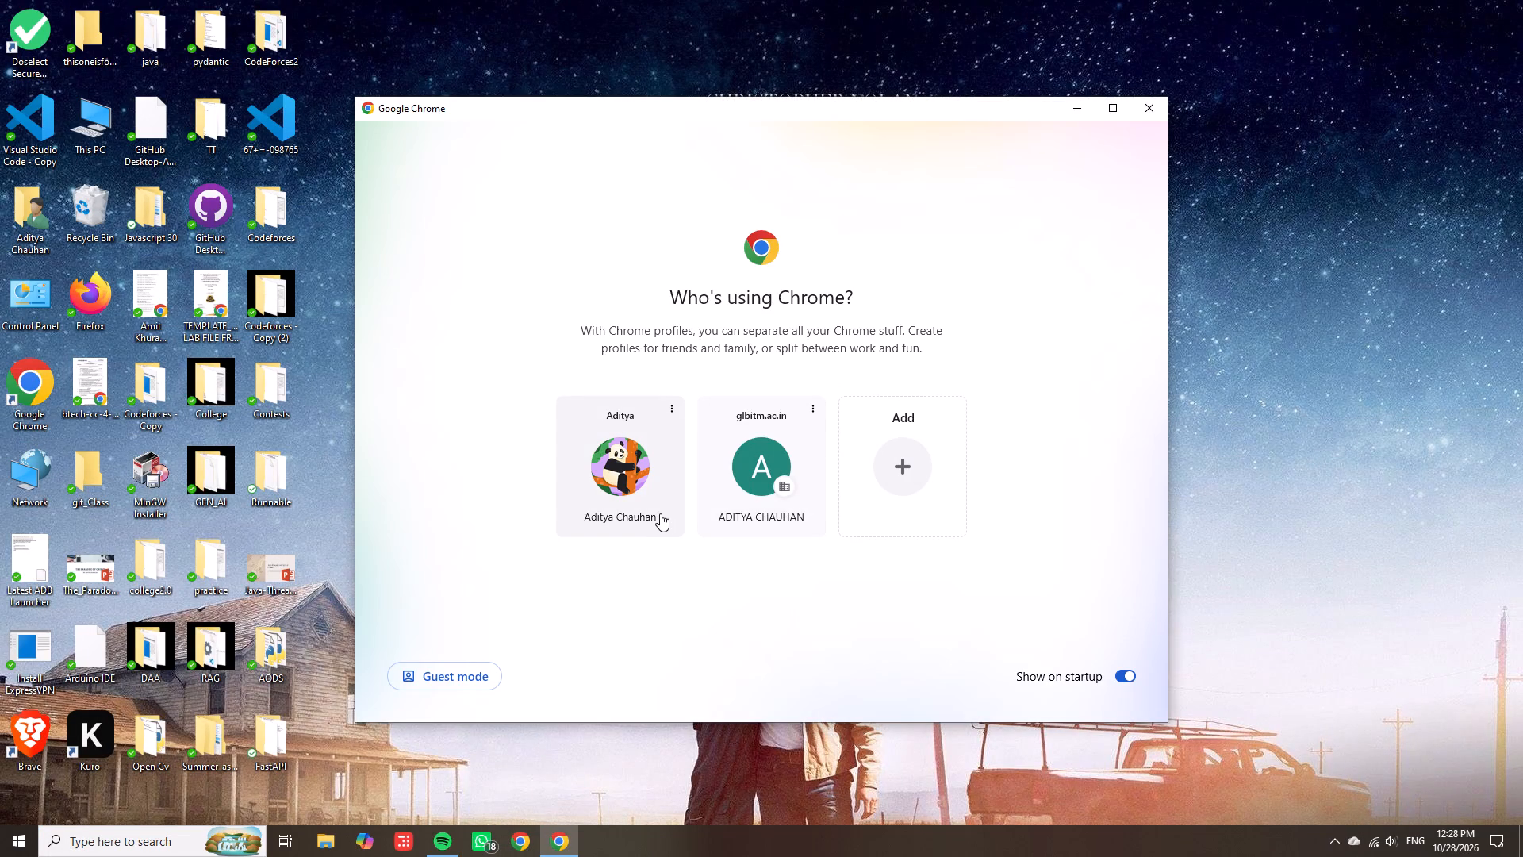
pyautogui.click(576, 856)
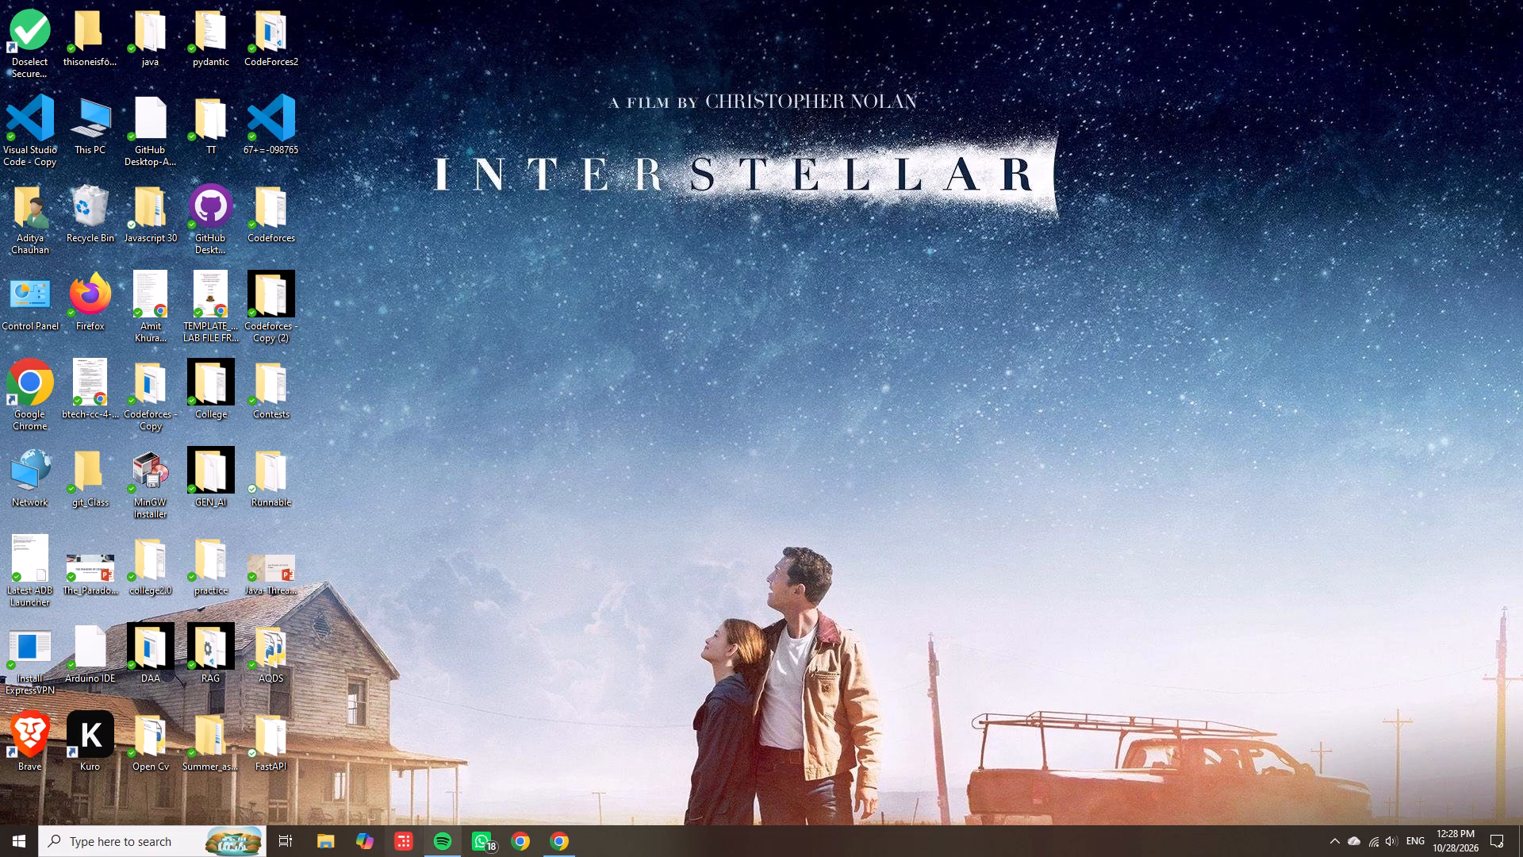
# Open WhatsApp.
pyautogui.click(465, 856)
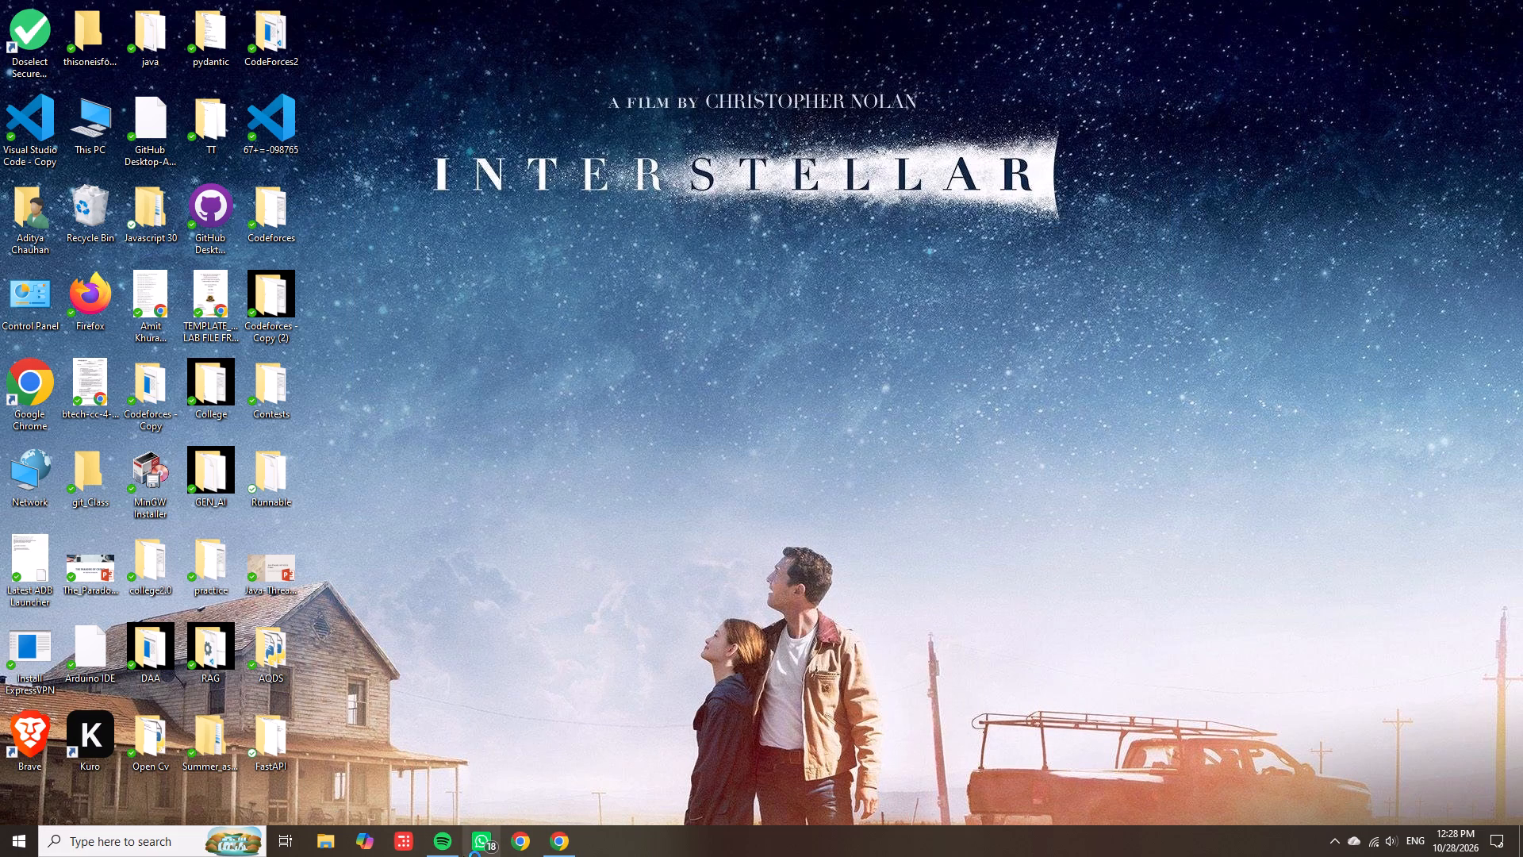
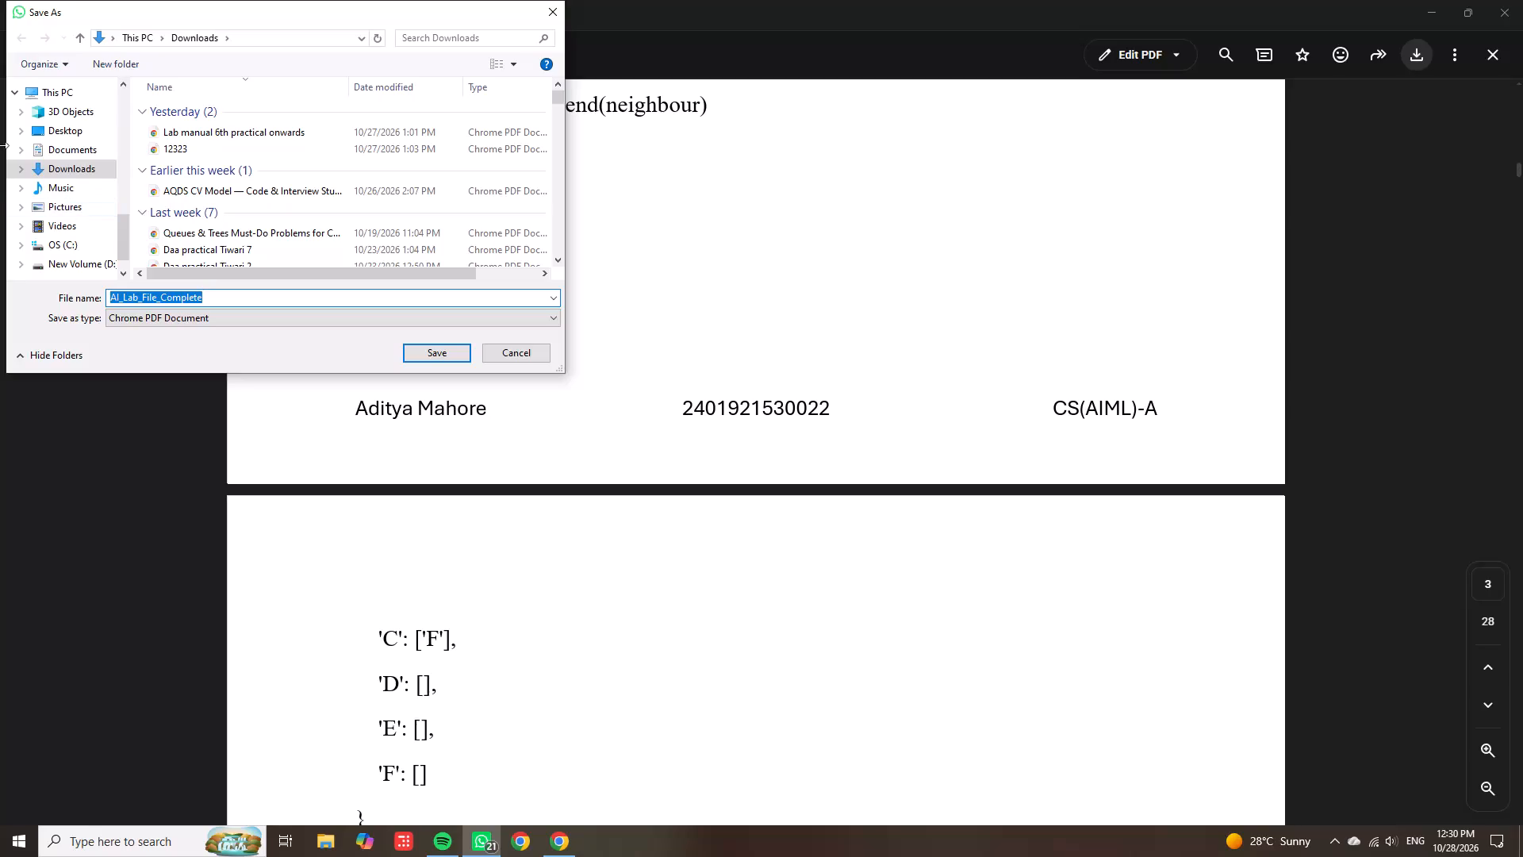
# Choose the Downloads folder as the save location for the AI_Lab_File_Complete PDF.
pyautogui.moveTo(67, 162); pyautogui.dragTo(70, 153)
pyautogui.click(68, 167)
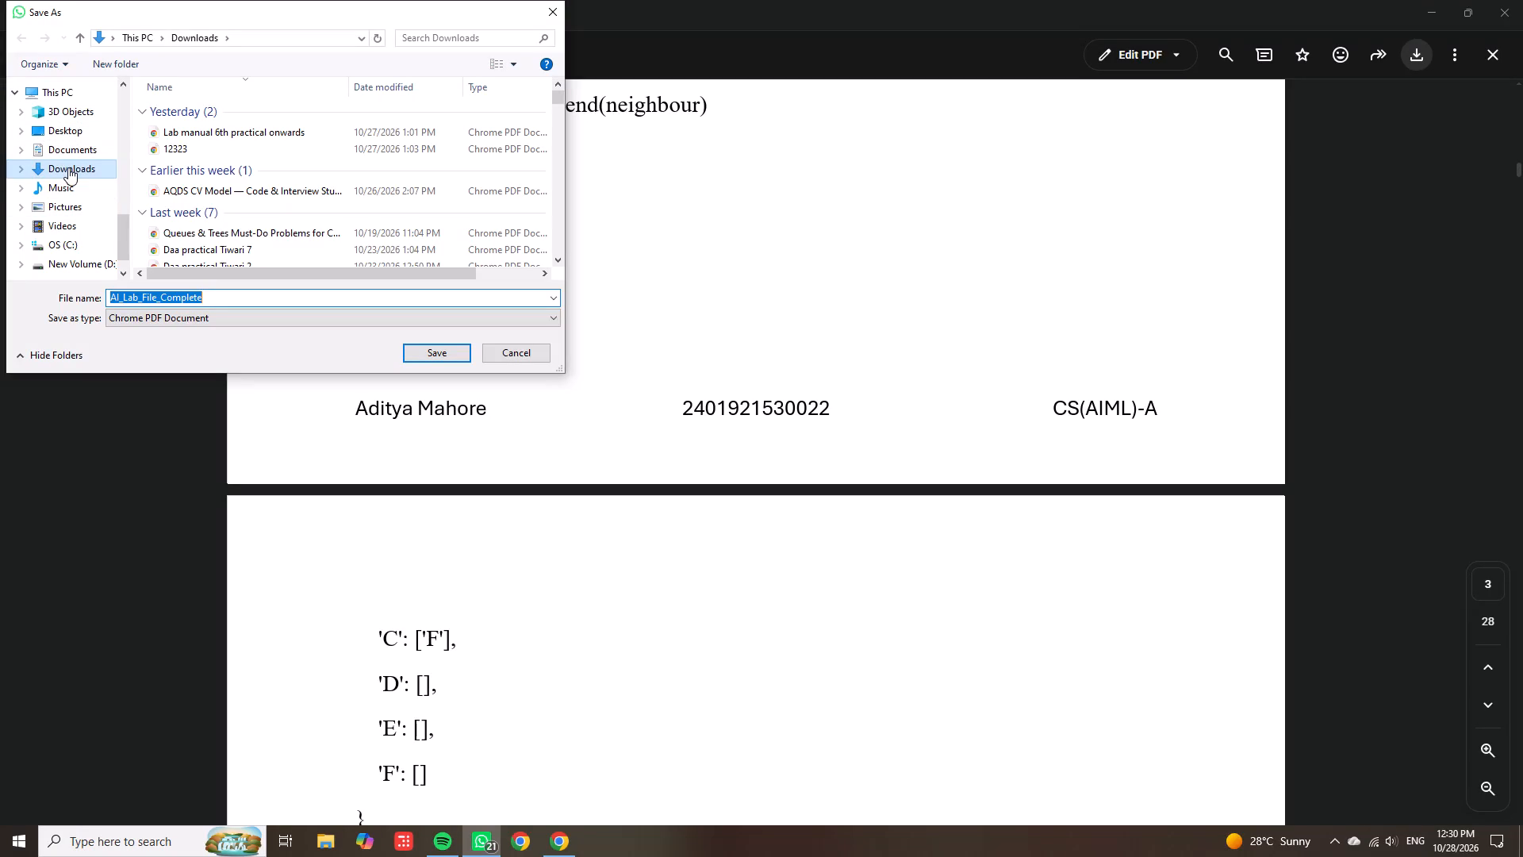
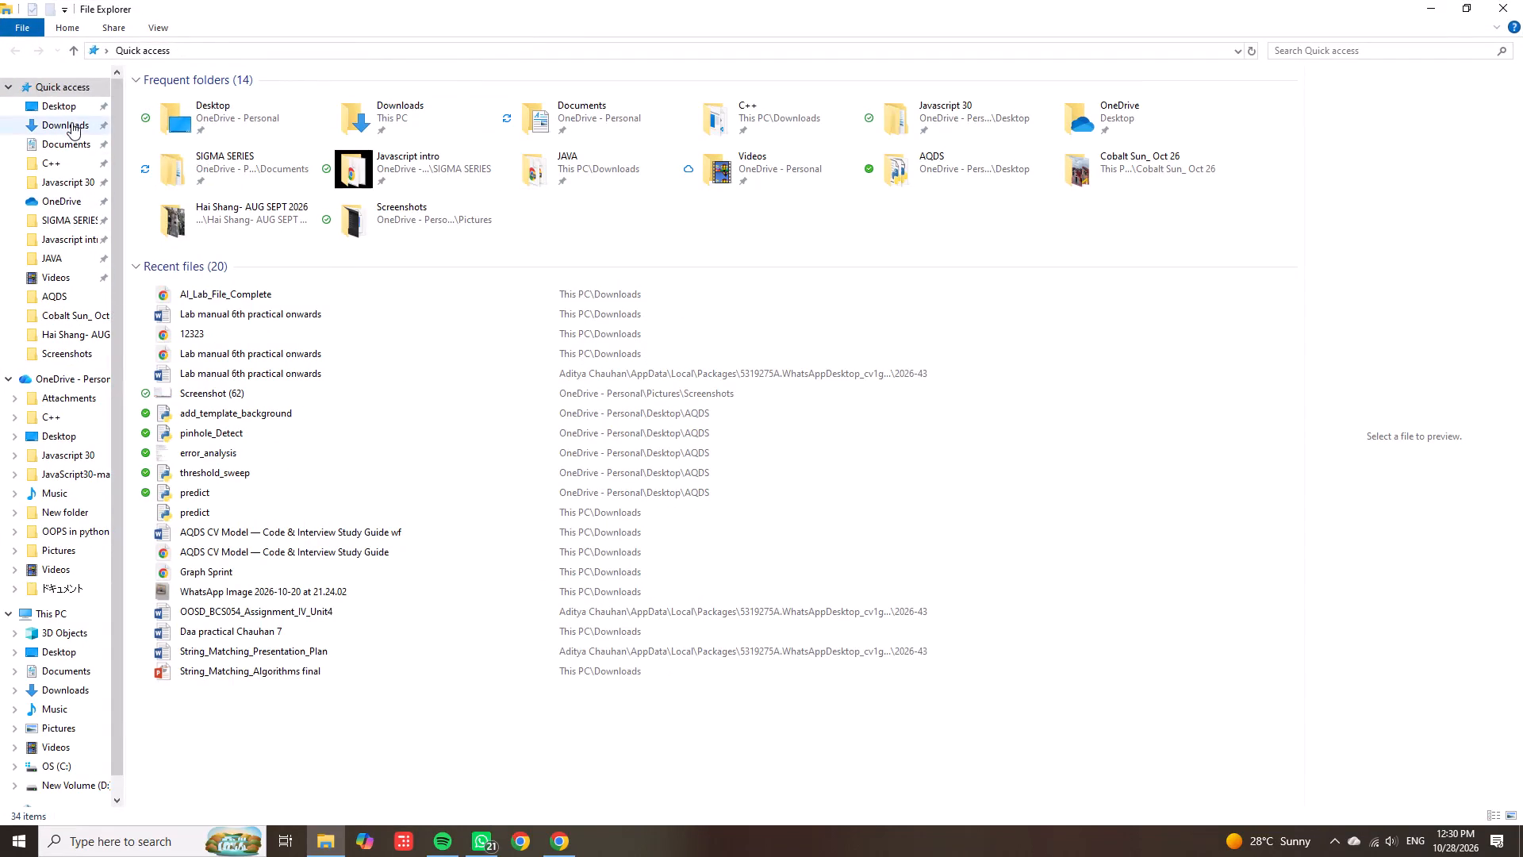
# Open AI_Lab_File_Complete from the Downloads folder in Word and enable editing.
pyautogui.click(71, 122)
pyautogui.click(455, 120)
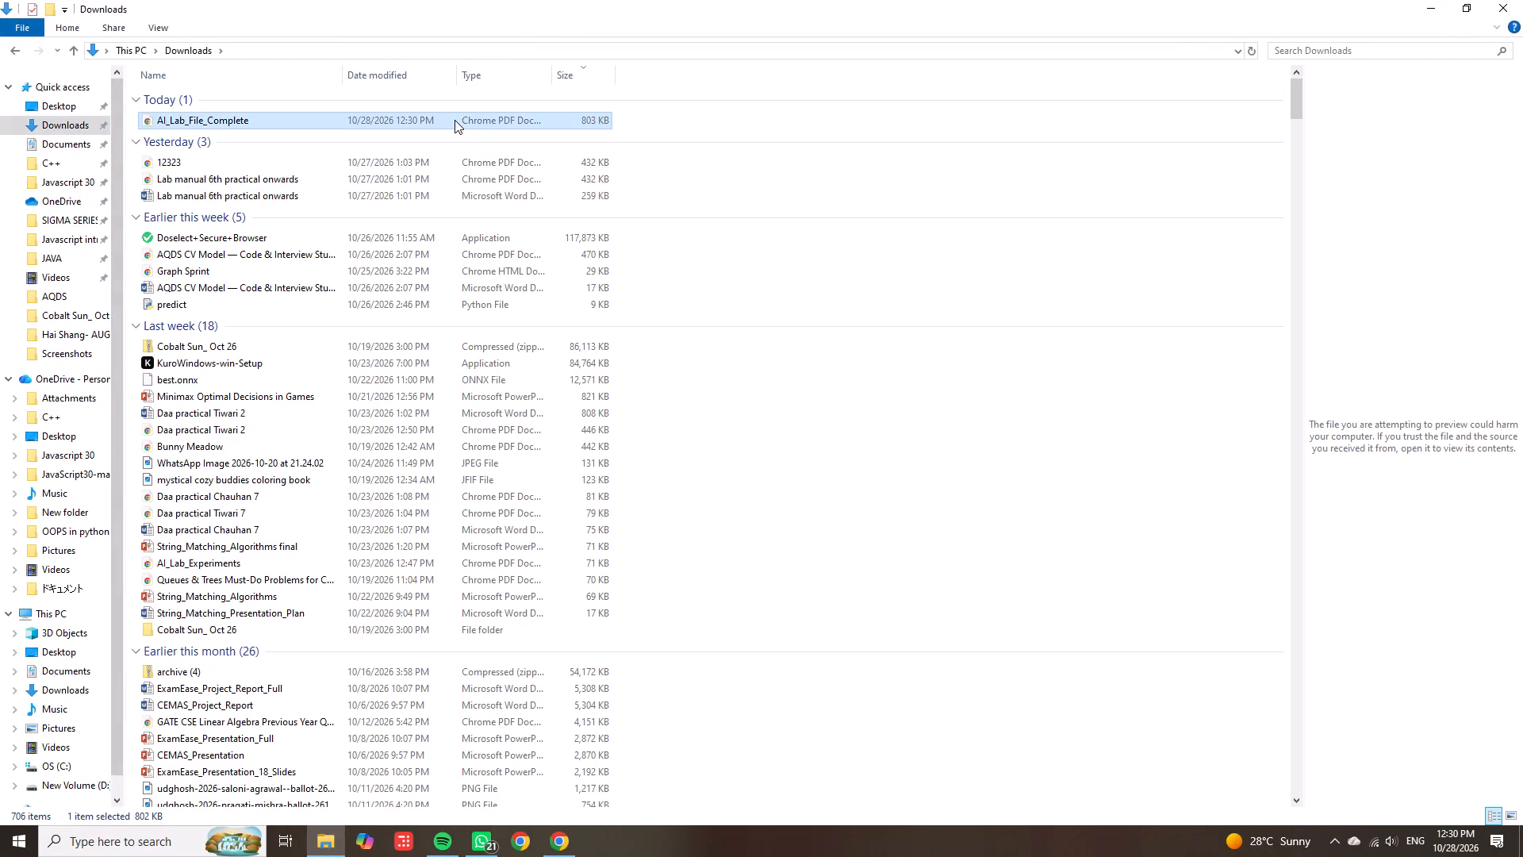
pyautogui.rightClick(454, 120)
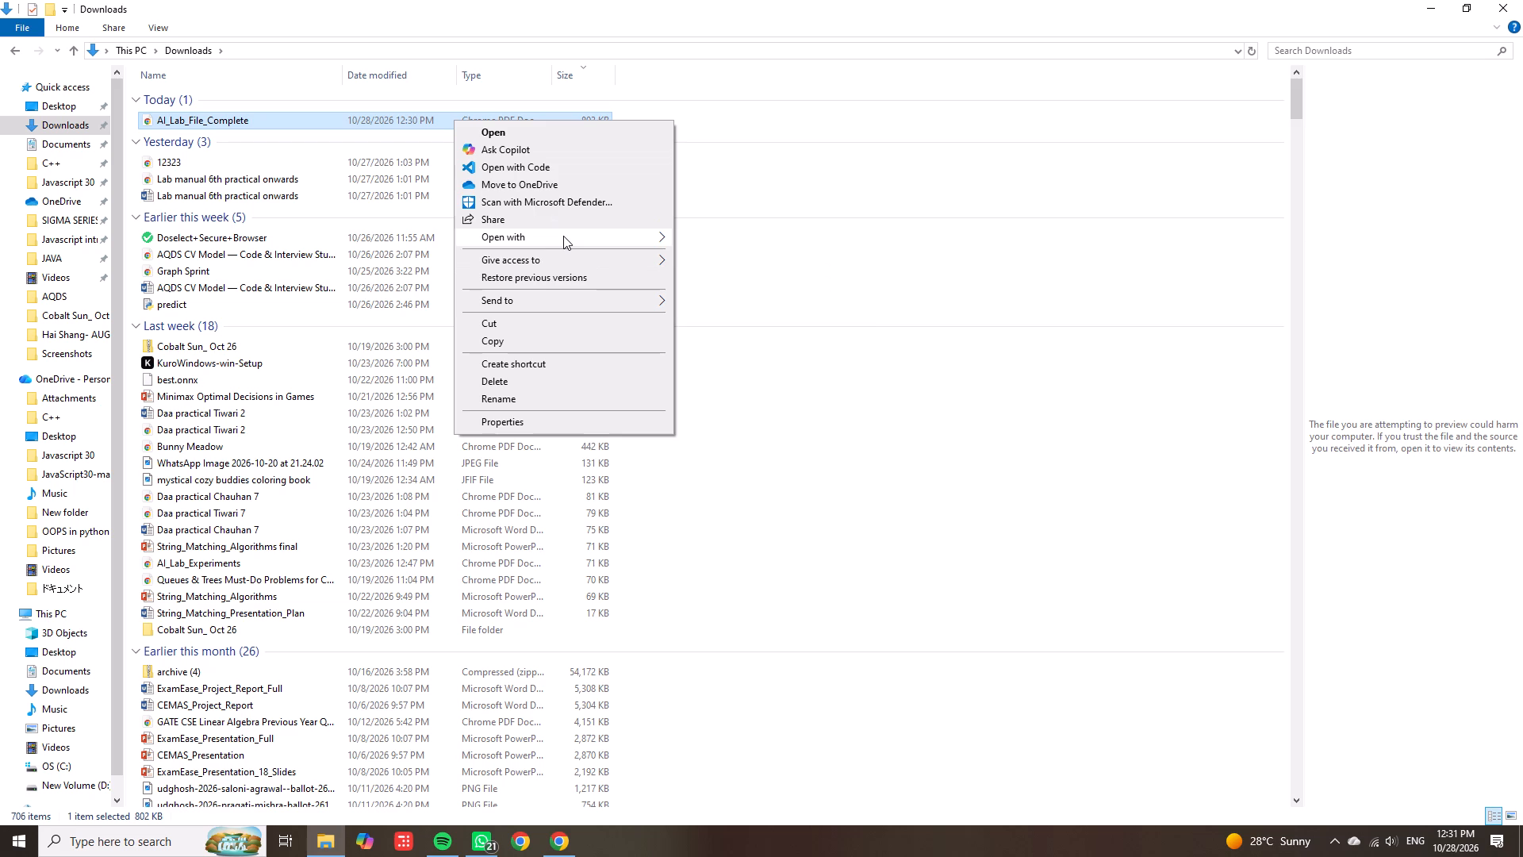
pyautogui.click(746, 304)
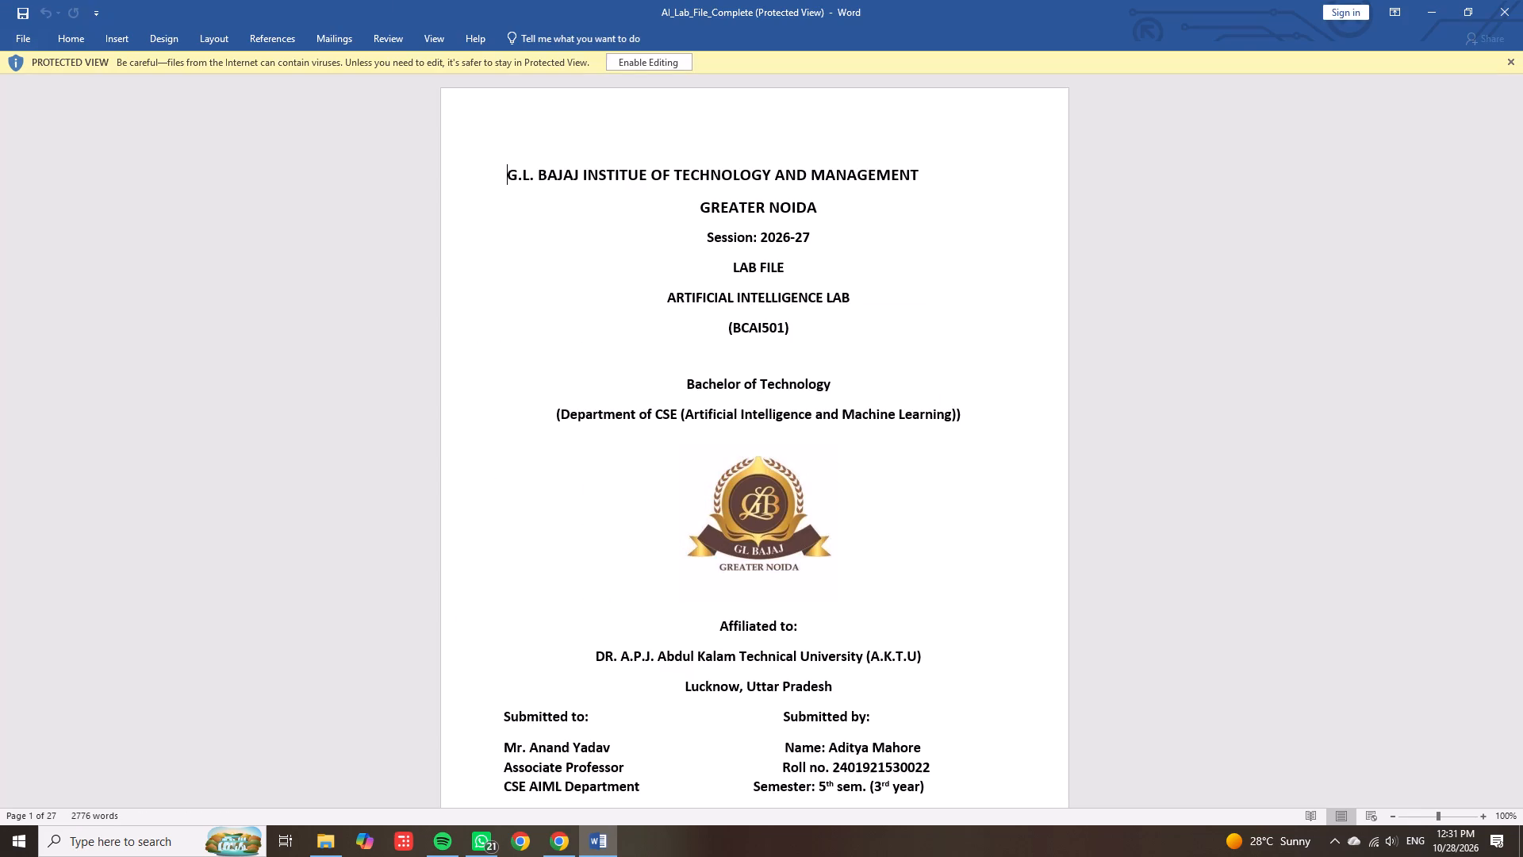
pyautogui.click(662, 60)
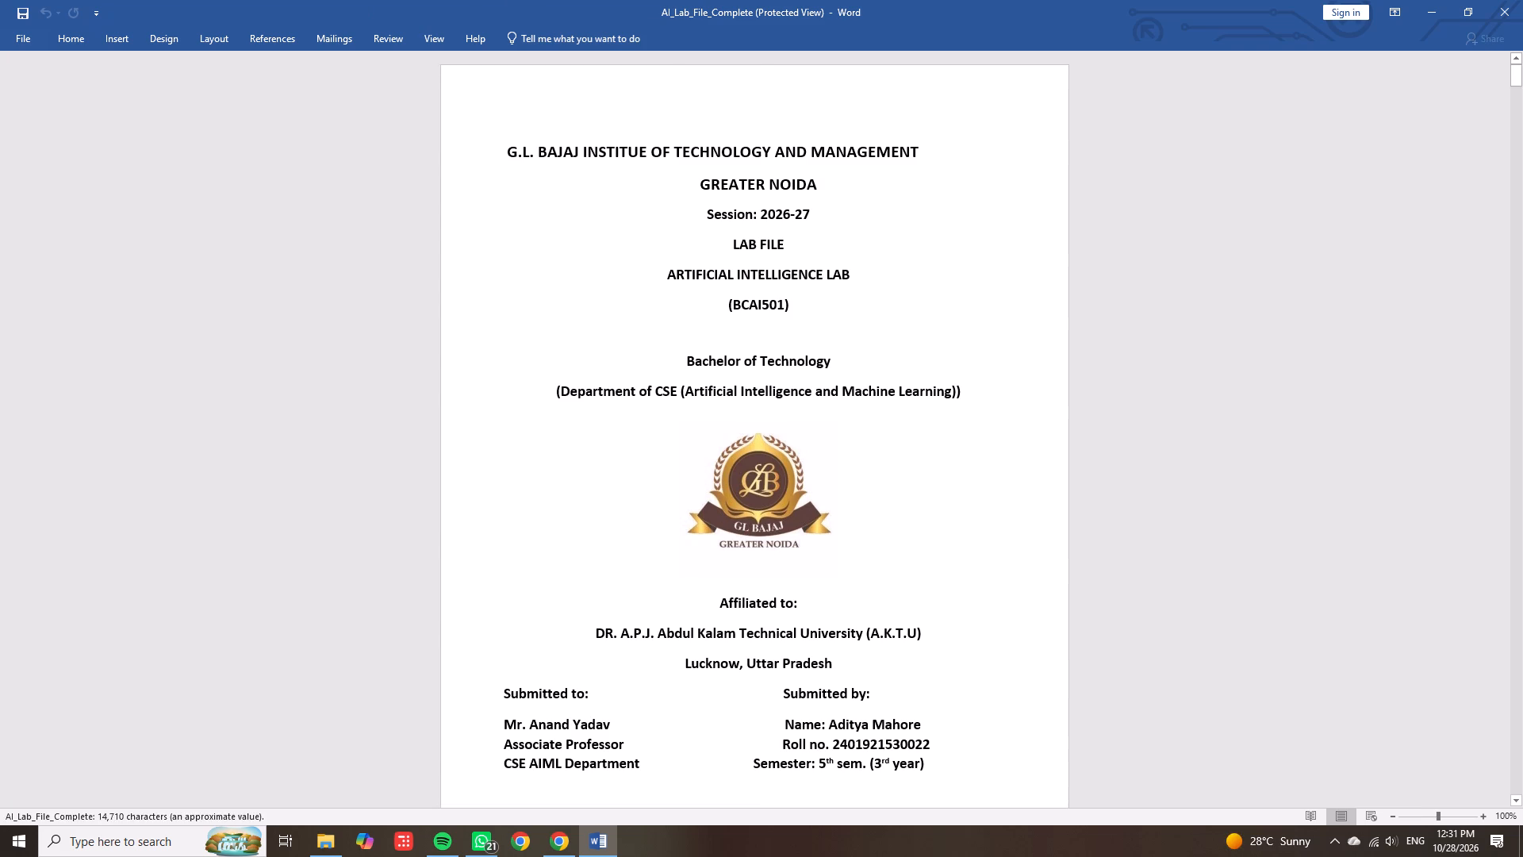
# Replace the student's surname in the Section 3 footer, below the Program - 01 code, with Tiwari.
pyautogui.scroll(-5, 653, 476)
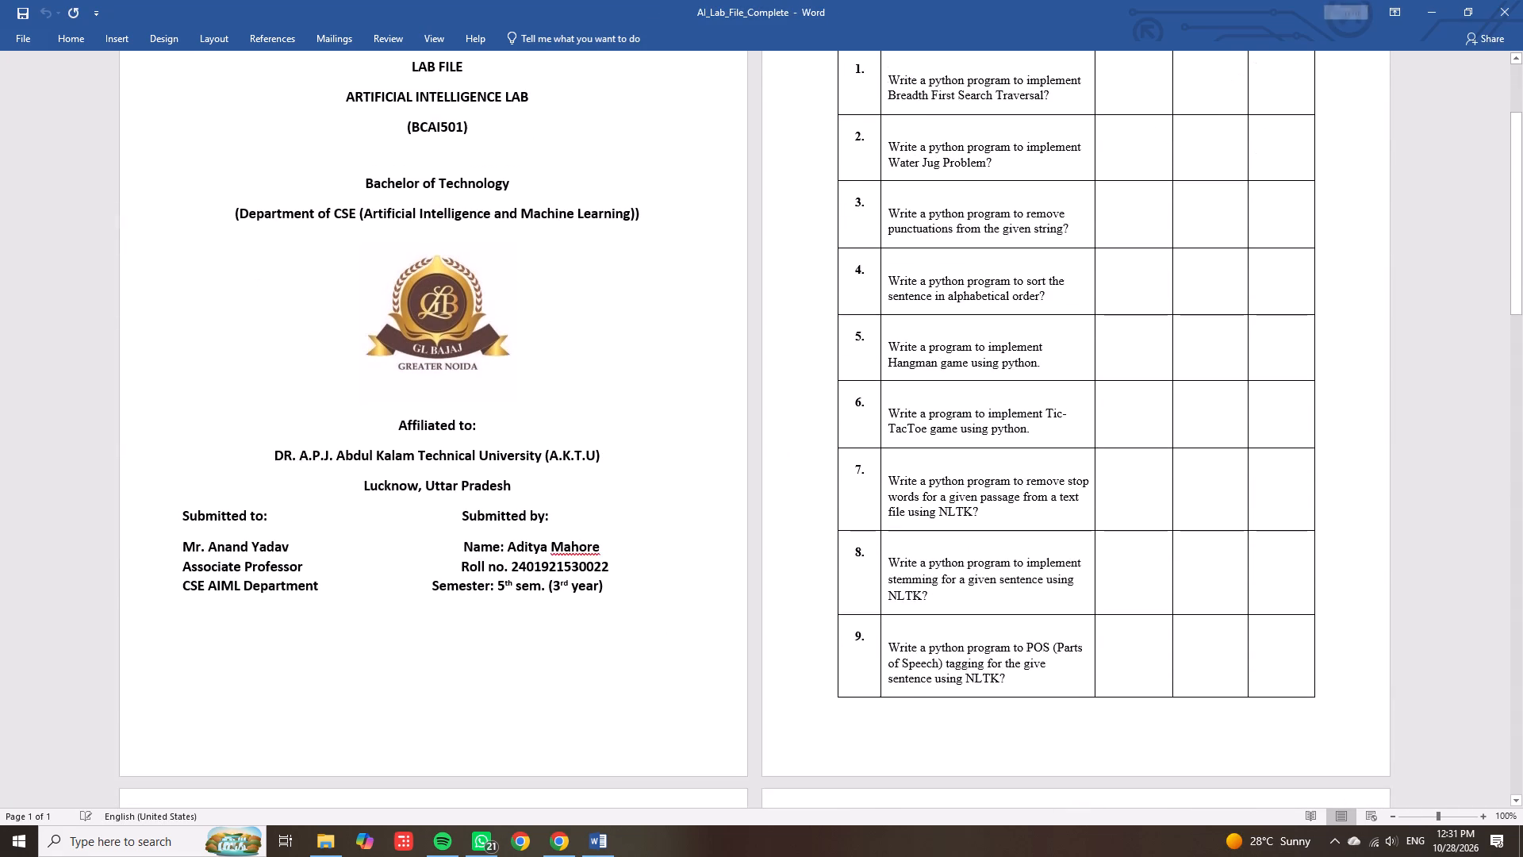
pyautogui.scroll(-3, 650, 470)
pyautogui.scroll(1, 650, 470)
pyautogui.scroll(-1, 650, 470)
pyautogui.scroll(1, 650, 470)
pyautogui.scroll(-5, 650, 470)
pyautogui.scroll(2, 650, 464)
pyautogui.scroll(-1, 651, 457)
pyautogui.scroll(1, 651, 457)
pyautogui.scroll(-1, 651, 457)
pyautogui.scroll(1, 654, 435)
pyautogui.scroll(-7, 654, 435)
pyautogui.scroll(1, 657, 436)
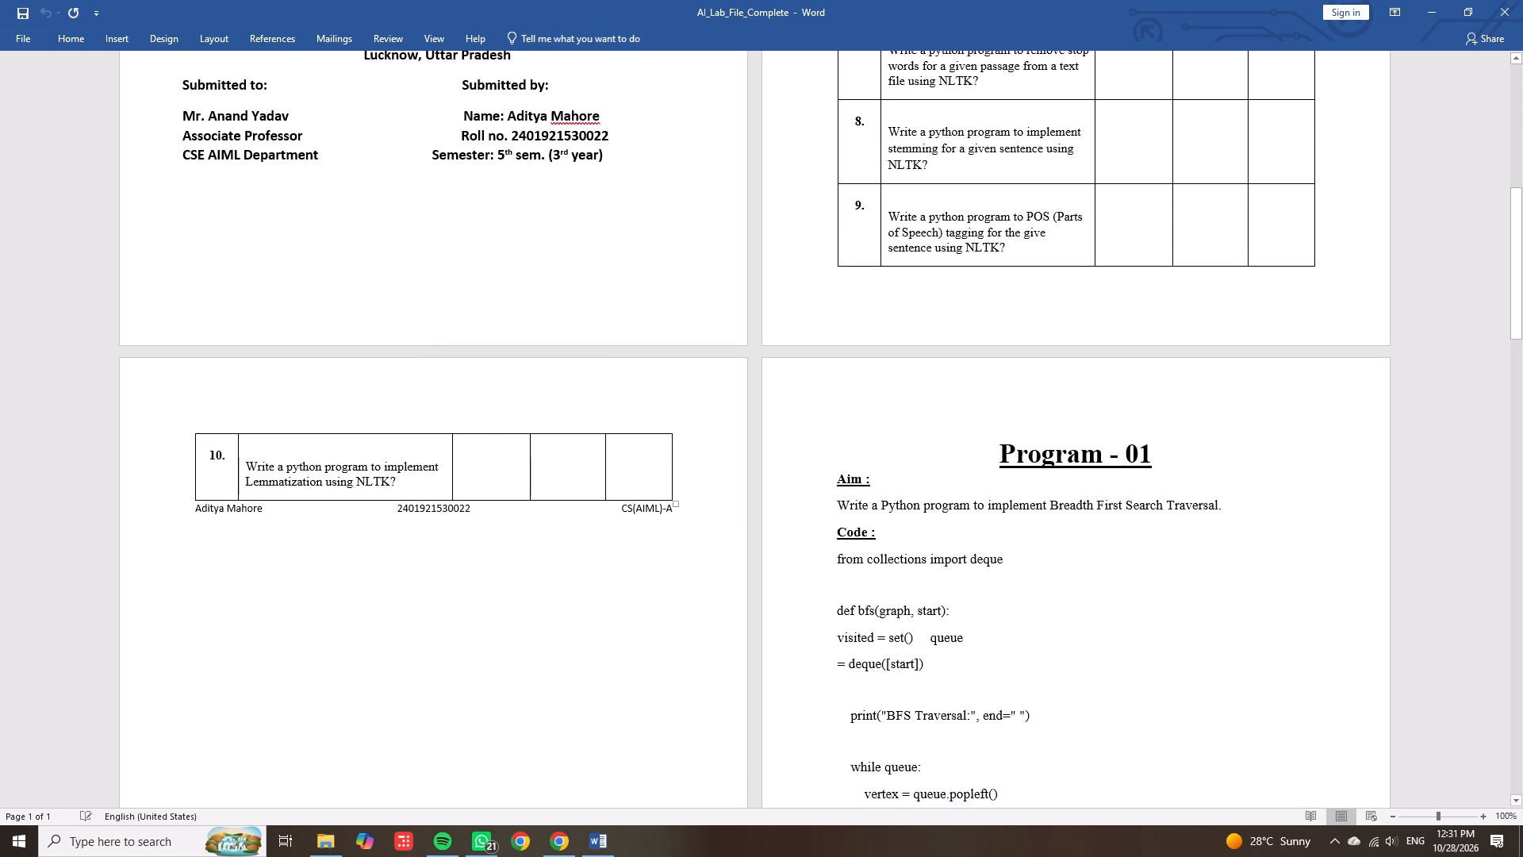
pyautogui.scroll(-14, 668, 418)
pyautogui.scroll(1, 671, 403)
pyautogui.scroll(-1, 671, 403)
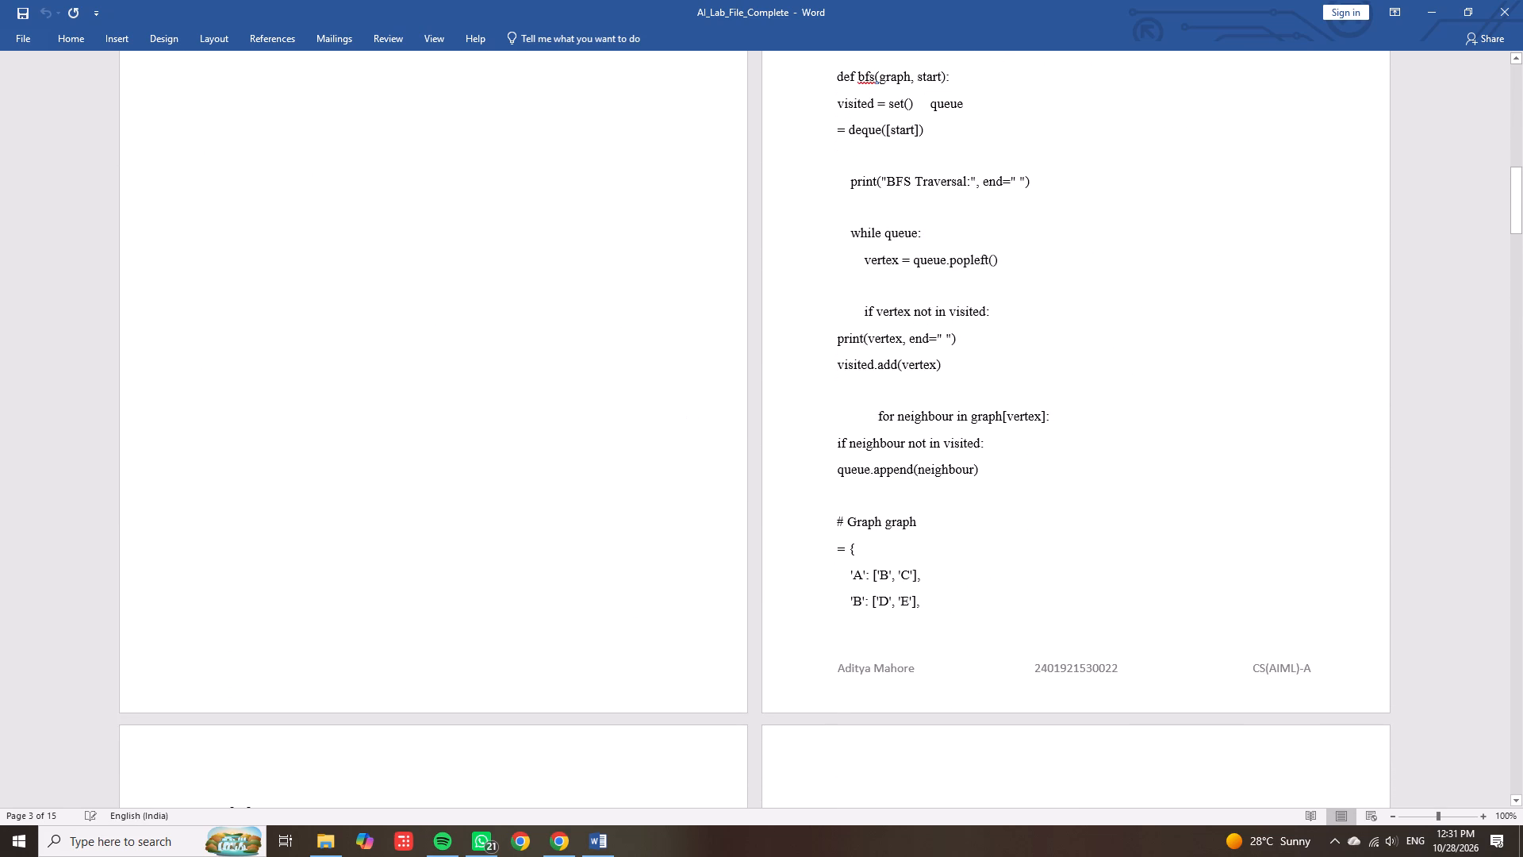
pyautogui.doubleClick(907, 663)
pyautogui.tripleClick(911, 670)
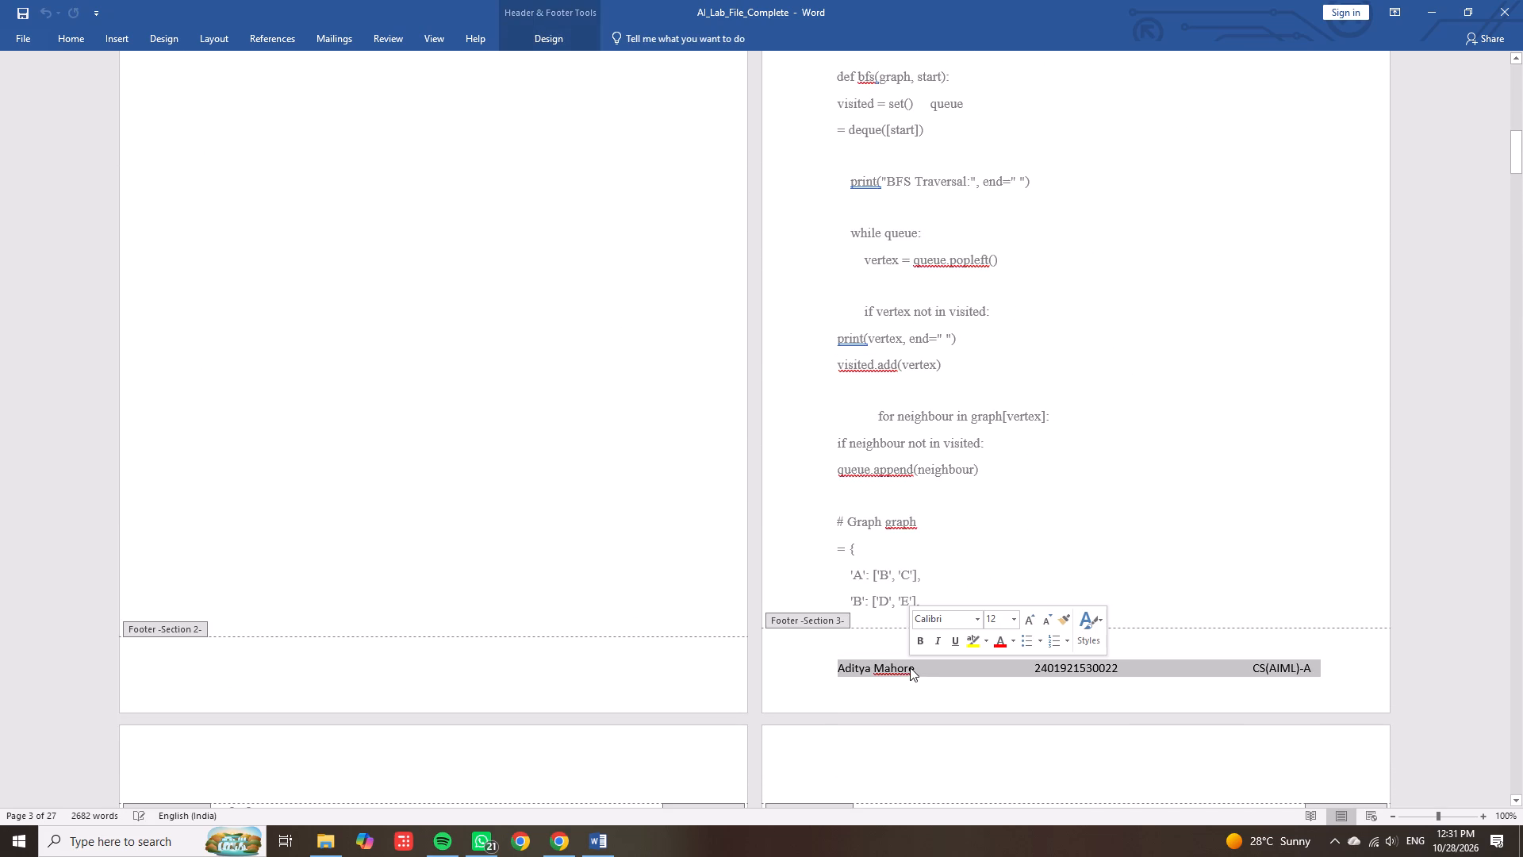
pyautogui.click(903, 685)
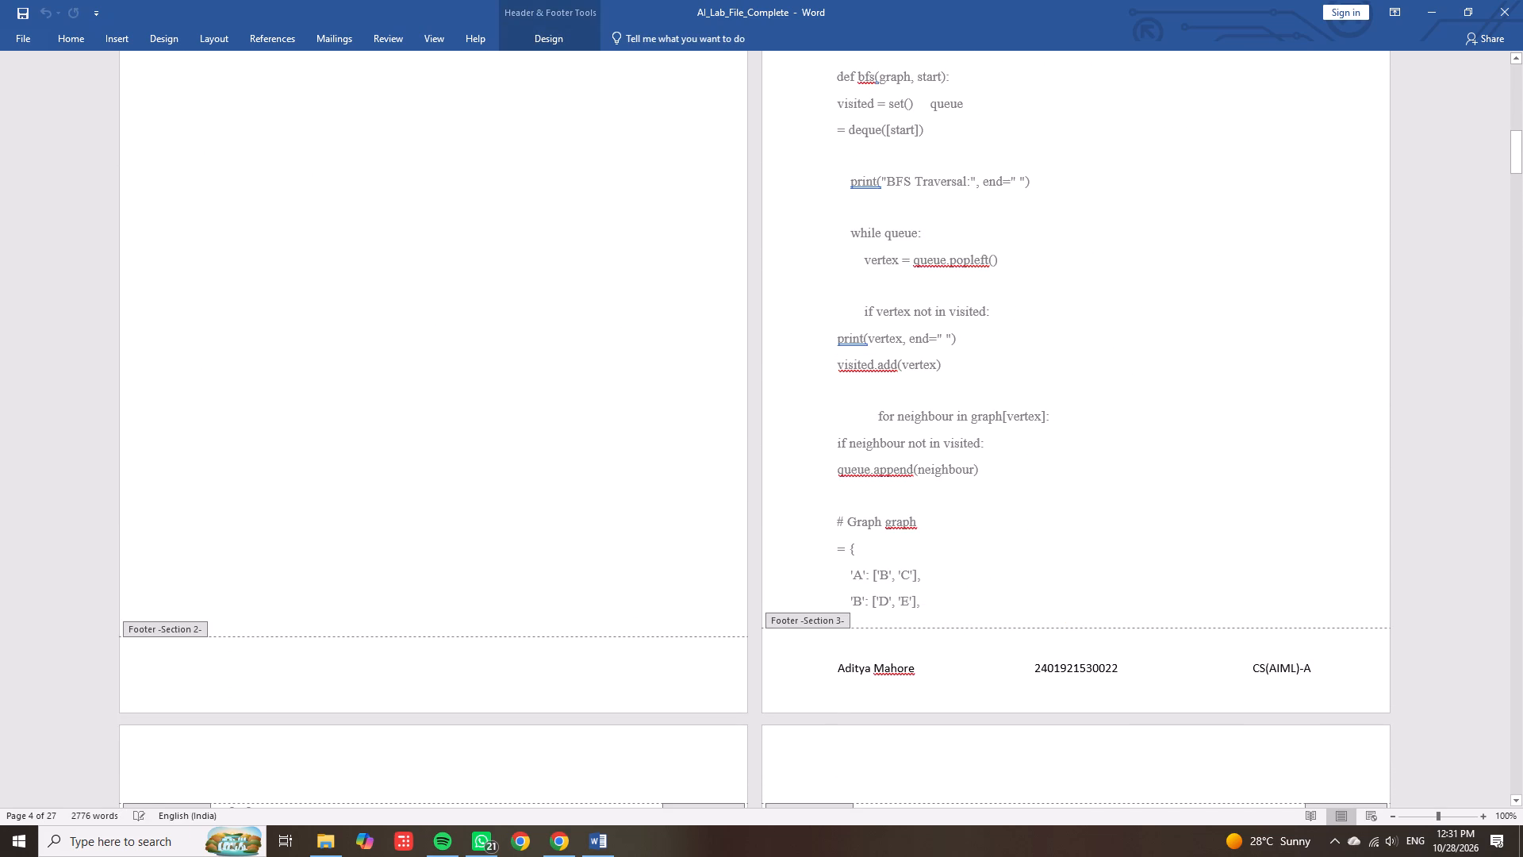
pyautogui.click(930, 663)
pyautogui.hotkey('ctrl', 'BackSpace')
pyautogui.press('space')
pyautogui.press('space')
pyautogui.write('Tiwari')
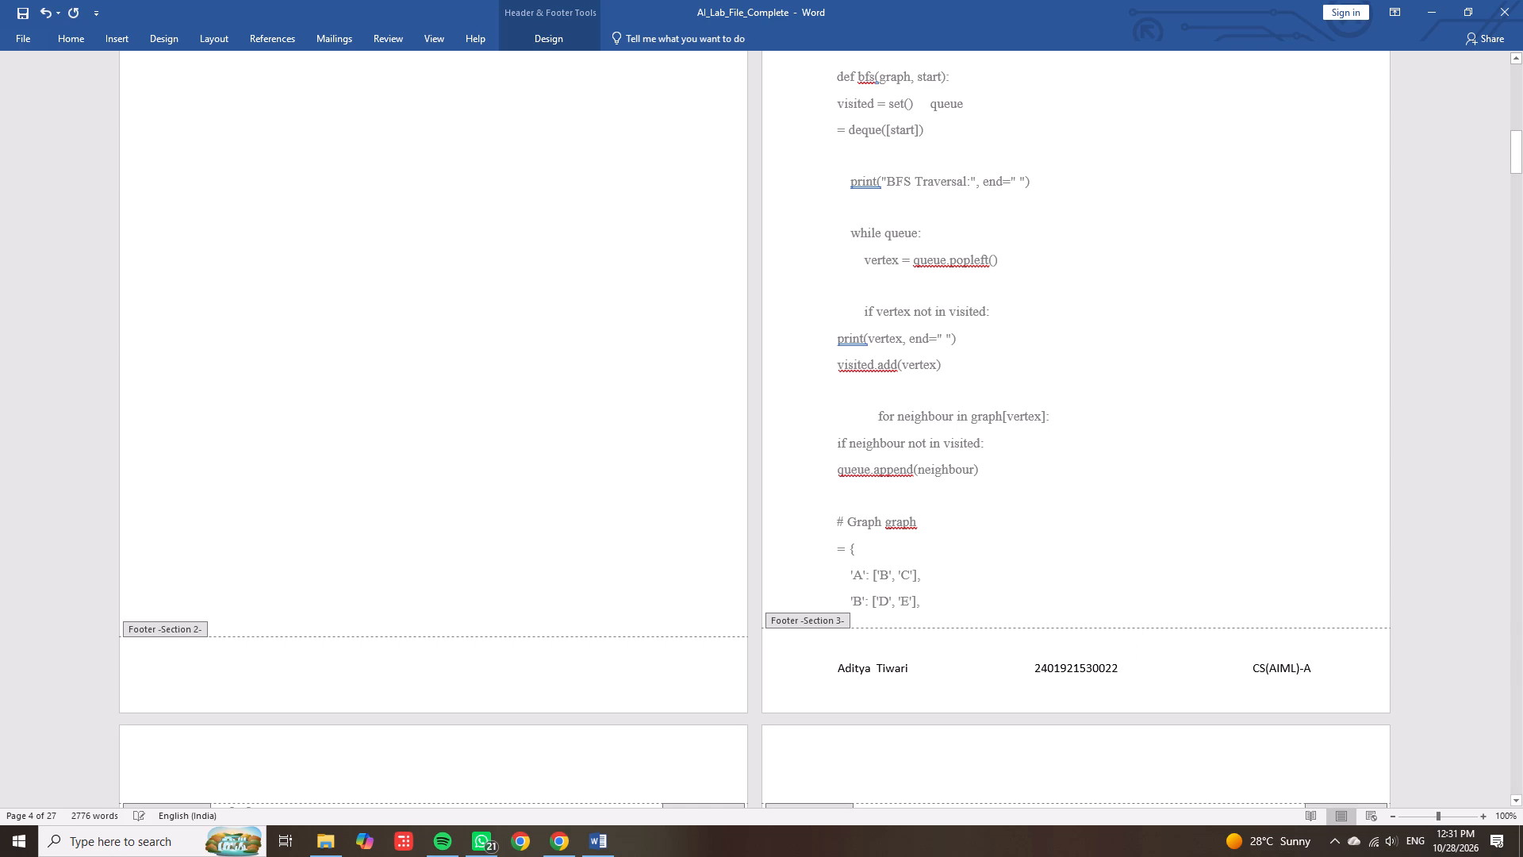
# Change the last digit of the student roll number in the Section 3 footer to 5.
pyautogui.click(1125, 672)
pyautogui.press('BackSpace')
pyautogui.press('BackSpace')
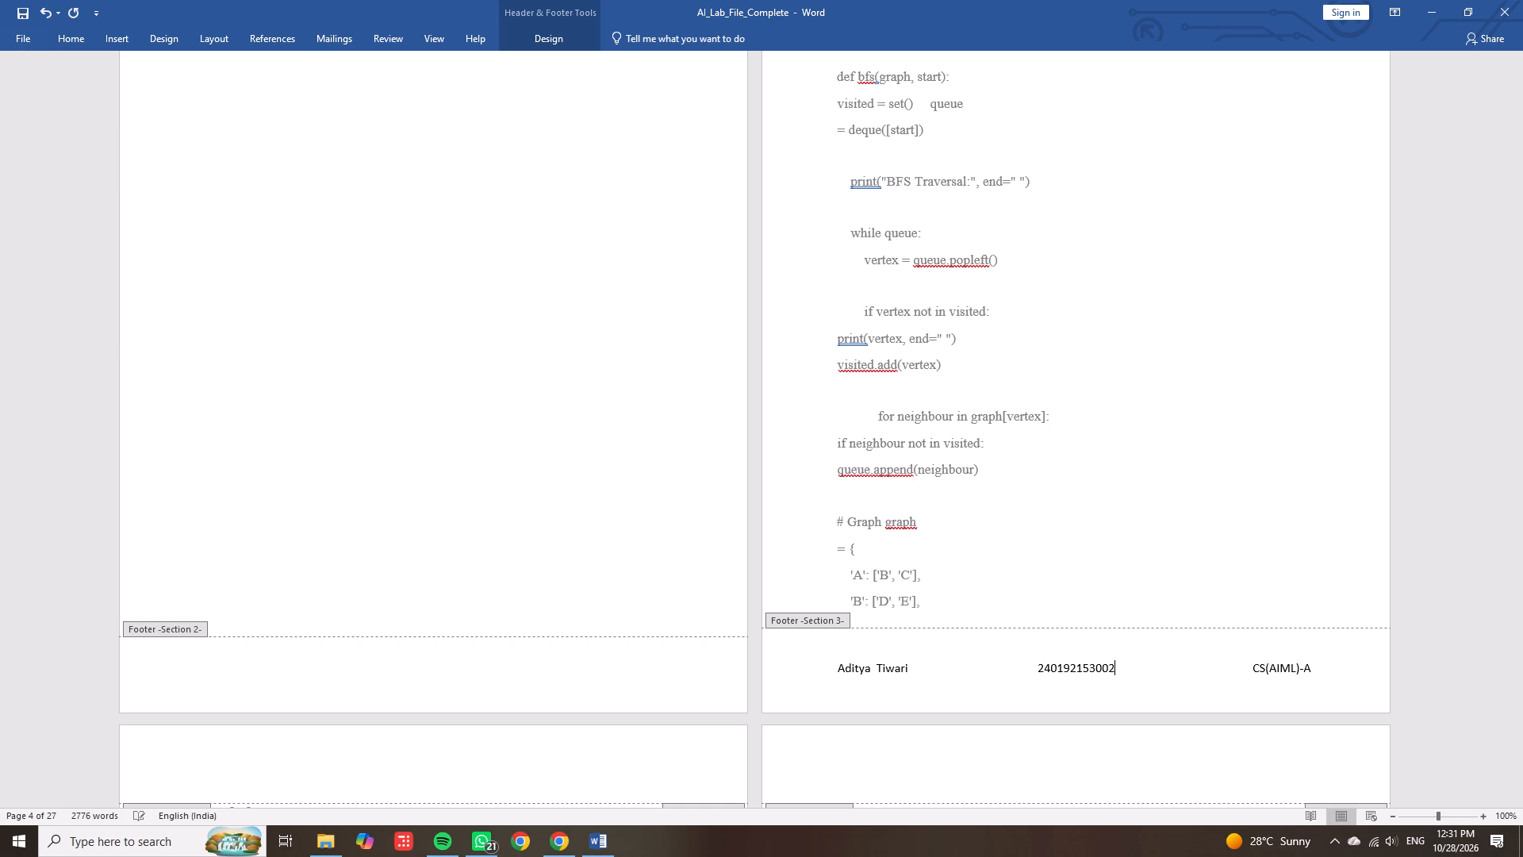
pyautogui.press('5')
pyautogui.click(1239, 494)
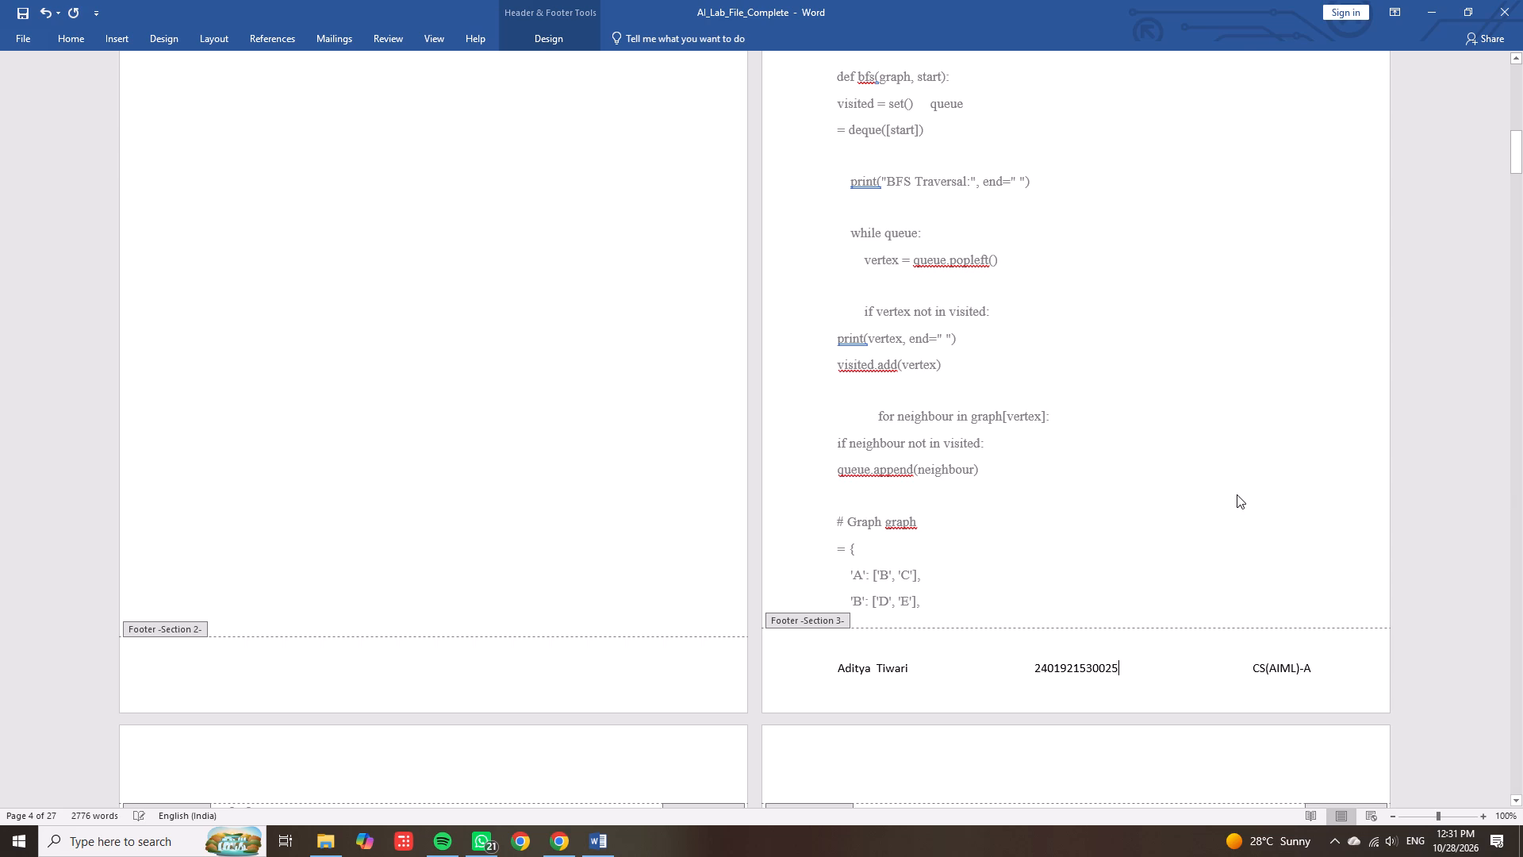
pyautogui.click(680, 508)
# Review the experiment index and cover page for student details, and leave footer editing.
pyautogui.scroll(-1, 1124, 564)
pyautogui.scroll(1, 1124, 563)
pyautogui.scroll(-1, 1125, 563)
pyautogui.scroll(5, 1125, 563)
pyautogui.scroll(-1, 1126, 555)
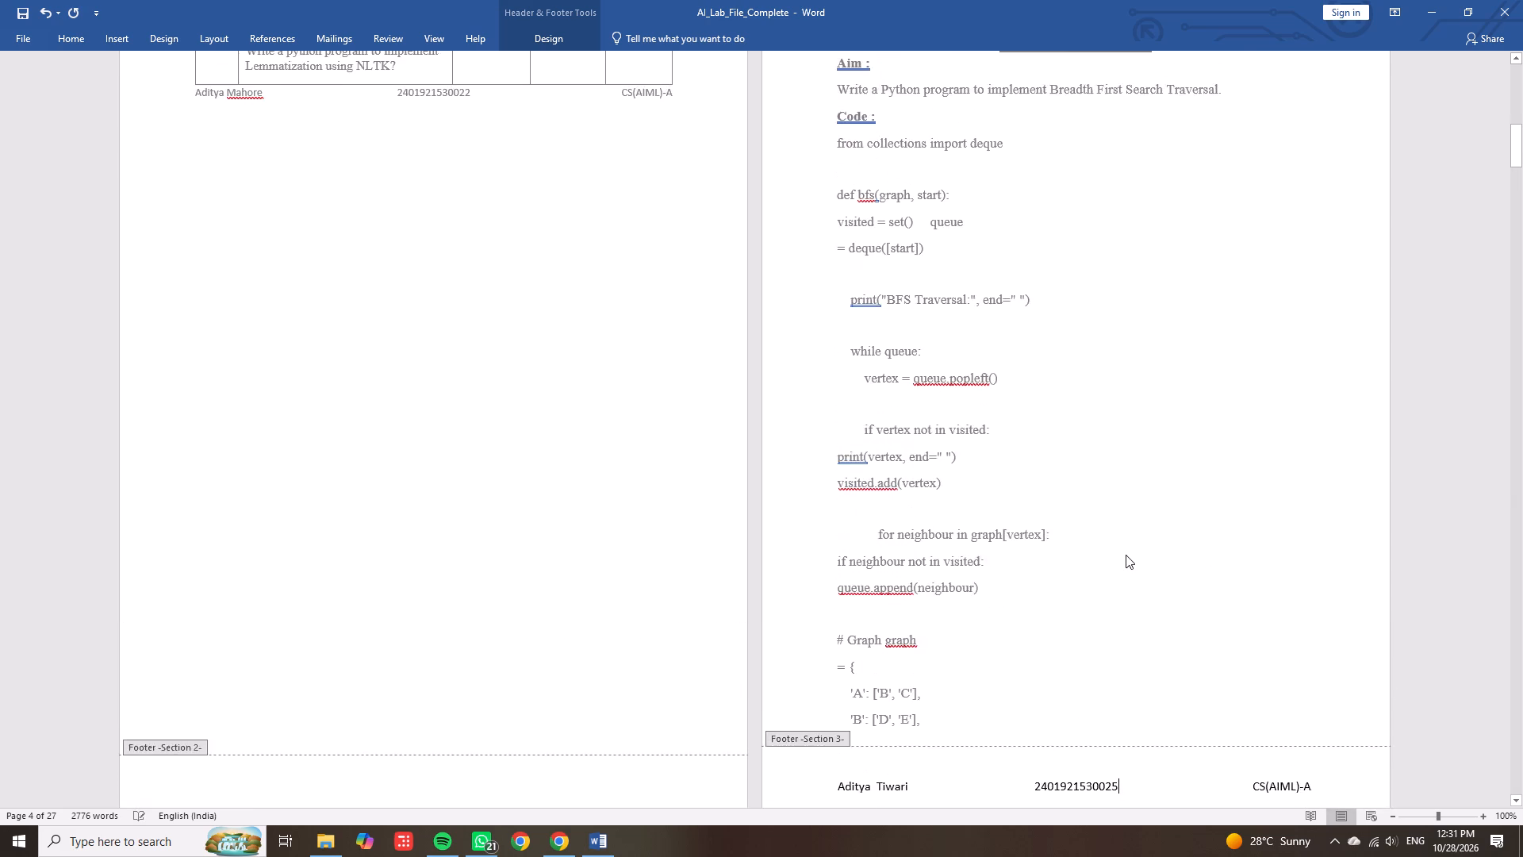
pyautogui.scroll(-3, 1126, 555)
pyautogui.scroll(6, 1126, 555)
pyautogui.scroll(6, 1278, 390)
pyautogui.scroll(-1, 1278, 390)
pyautogui.scroll(1, 1278, 390)
pyautogui.scroll(-2, 1278, 390)
pyautogui.scroll(1, 1278, 390)
pyautogui.scroll(-2, 1278, 390)
pyautogui.scroll(4, 1279, 390)
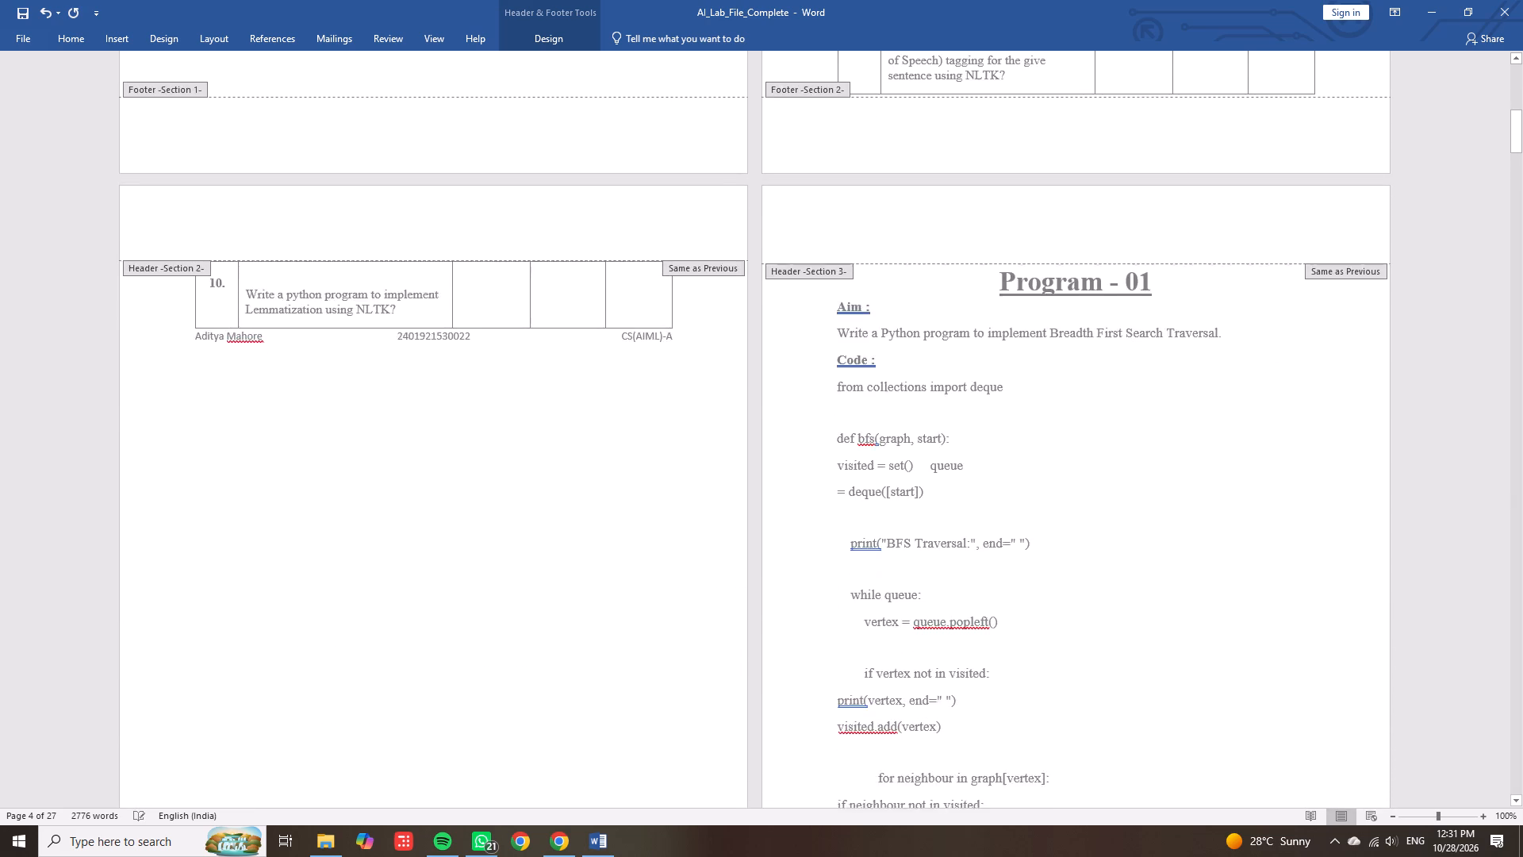
pyautogui.scroll(1, 1281, 390)
pyautogui.scroll(-1, 1281, 390)
pyautogui.scroll(1, 1281, 390)
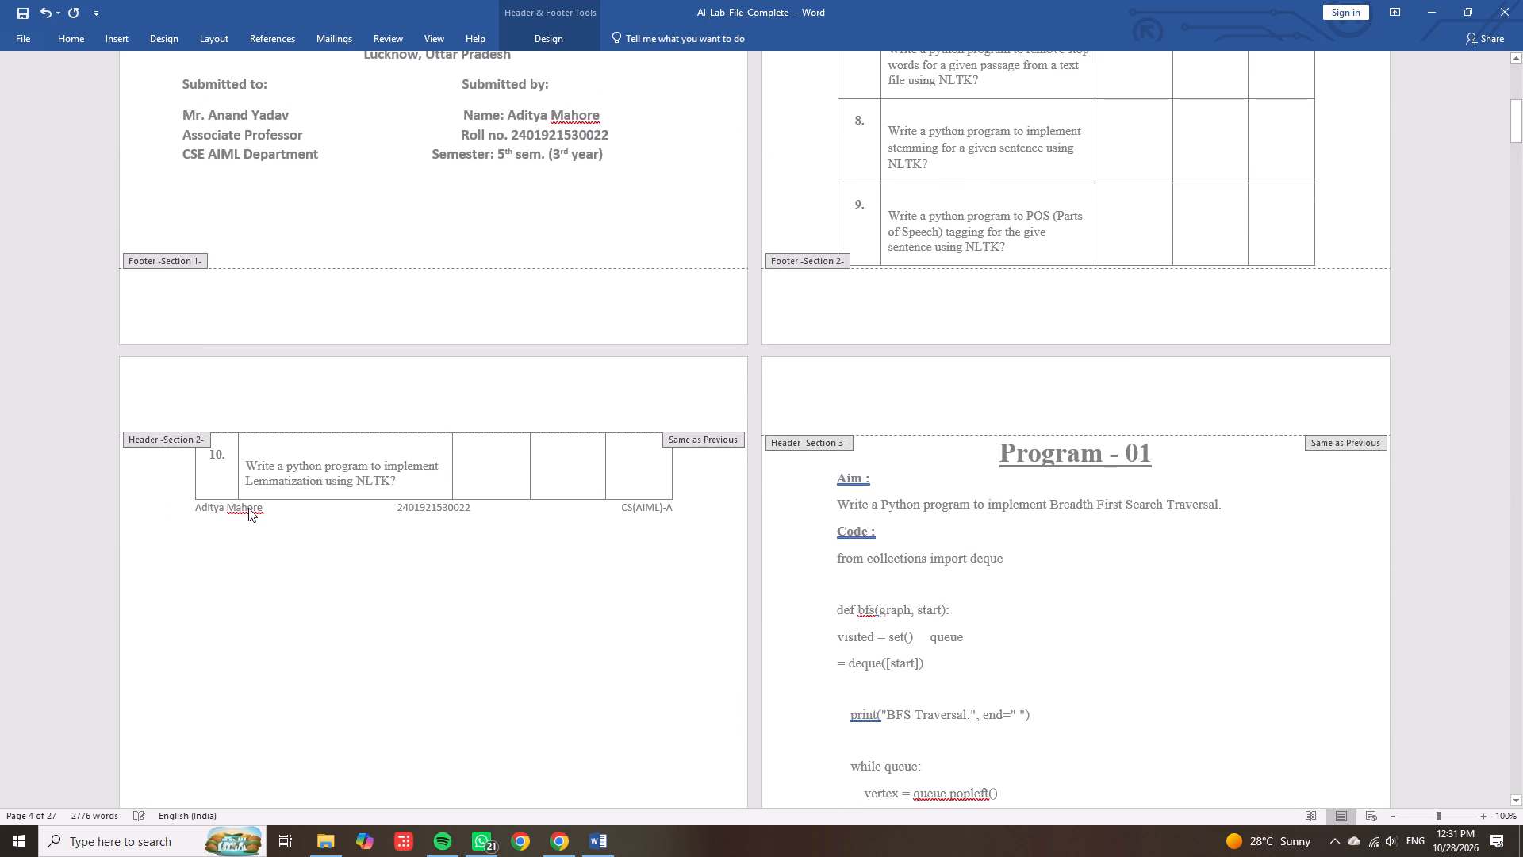
pyautogui.scroll(5, 82, 376)
pyautogui.scroll(-3, 82, 376)
pyautogui.scroll(6, 82, 376)
pyautogui.scroll(-3, 82, 377)
pyautogui.scroll(10, 87, 380)
pyautogui.scroll(-1, 91, 383)
pyautogui.scroll(2, 91, 383)
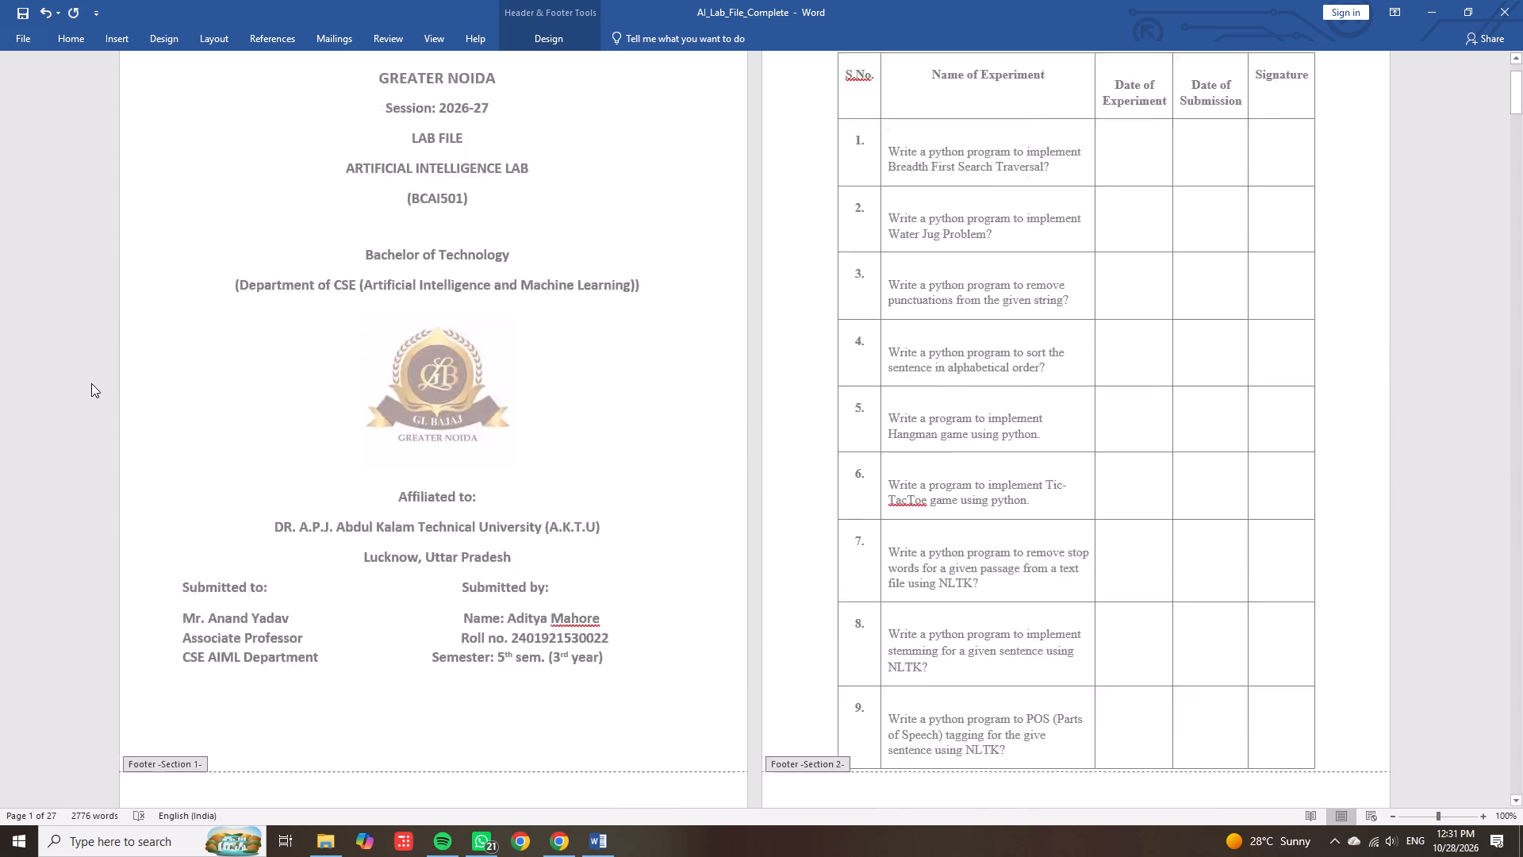
pyautogui.scroll(-1, 91, 383)
pyautogui.scroll(6, 91, 383)
pyautogui.scroll(-3, 91, 383)
pyautogui.scroll(1, 91, 383)
pyautogui.scroll(-3, 91, 383)
pyautogui.scroll(1, 91, 383)
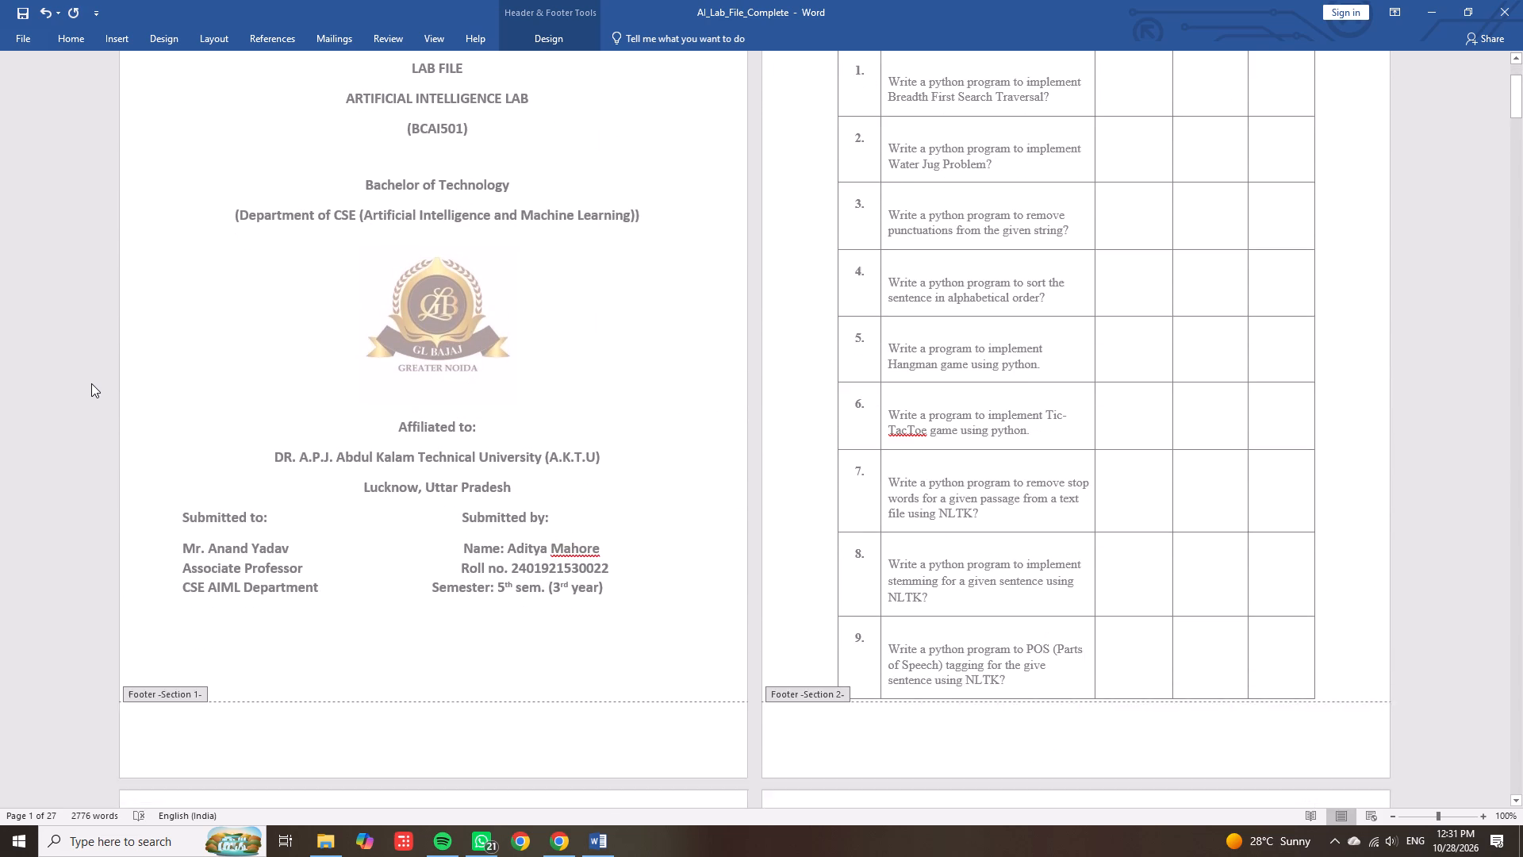
pyautogui.doubleClick(91, 383)
# Examine the footers and page layout from the index through Program - 04, and return to the front pages.
pyautogui.scroll(-14, 1039, 416)
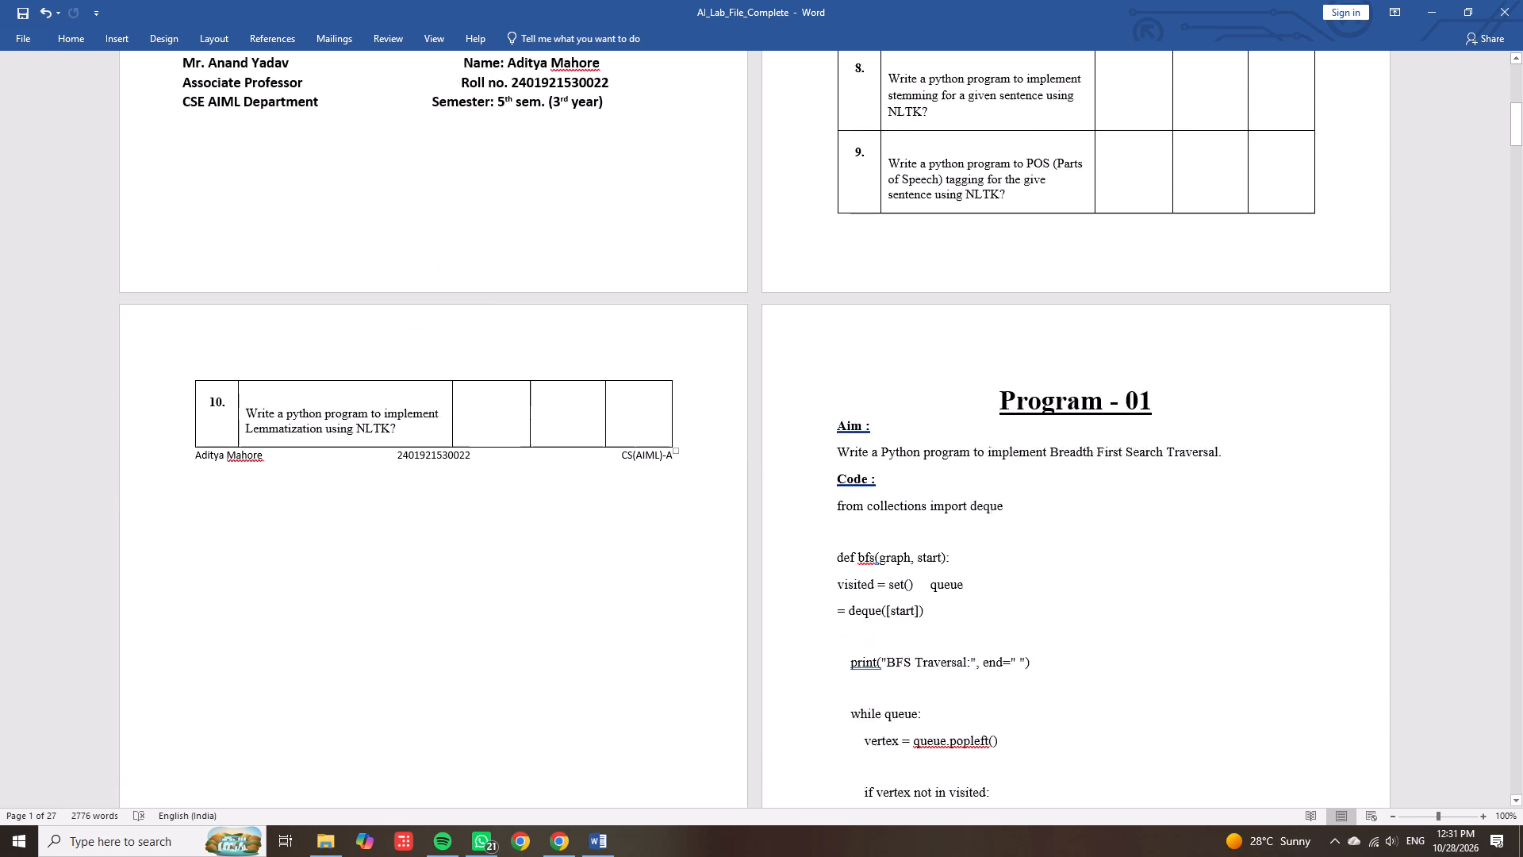
pyautogui.scroll(-6, 1044, 408)
pyautogui.scroll(2, 1044, 405)
pyautogui.scroll(-9, 1044, 405)
pyautogui.scroll(1, 1044, 405)
pyautogui.scroll(-13, 1044, 405)
pyautogui.scroll(1, 1044, 405)
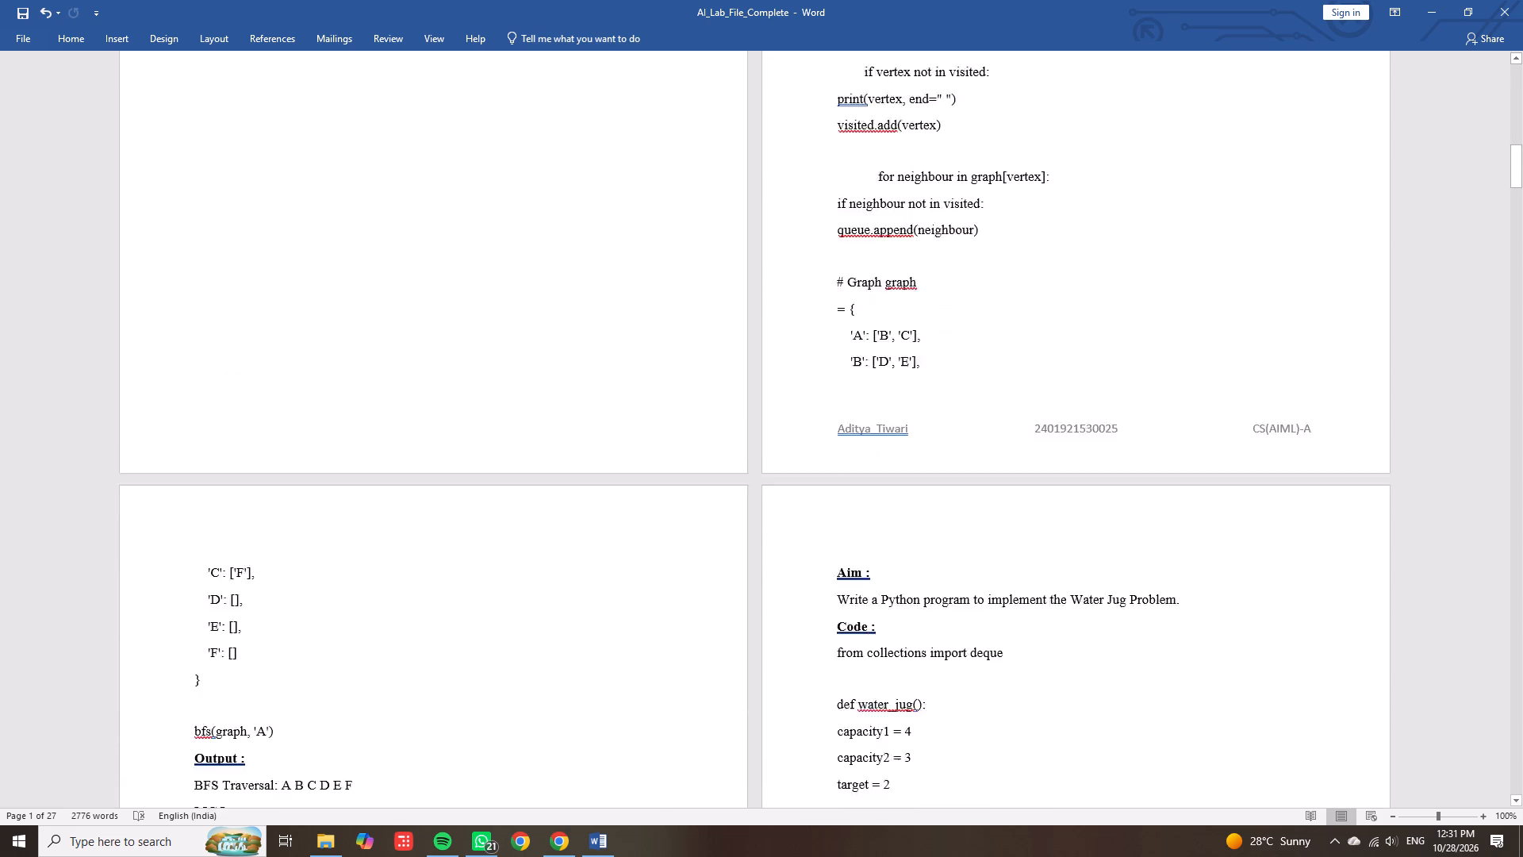
pyautogui.scroll(-1, 1044, 405)
pyautogui.scroll(3, 1044, 405)
pyautogui.scroll(-5, 1044, 405)
pyautogui.scroll(1, 1044, 405)
pyautogui.scroll(-13, 1044, 405)
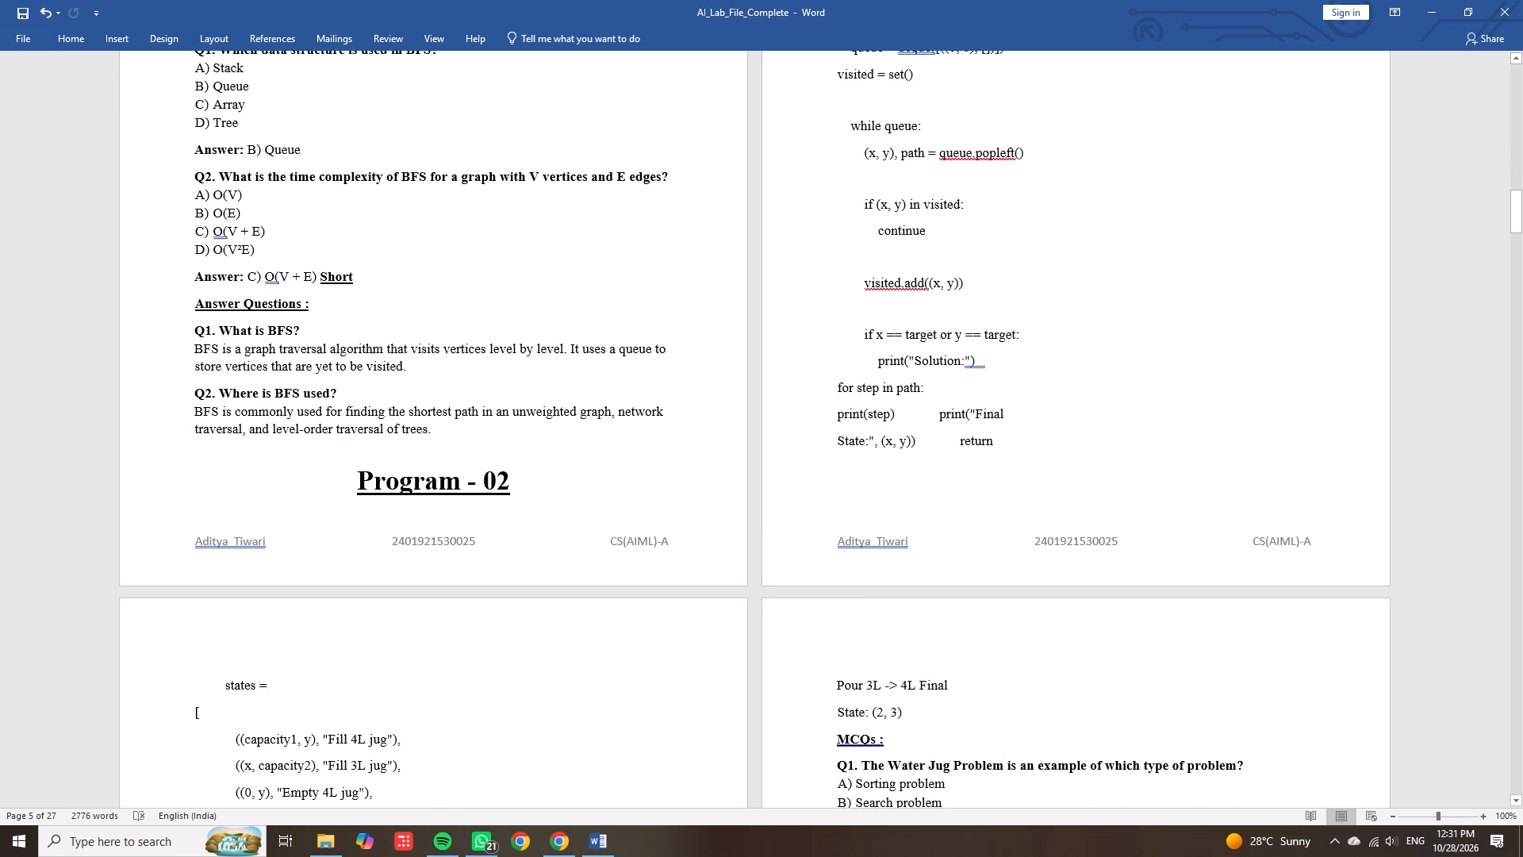
pyautogui.scroll(-6, 1044, 405)
pyautogui.scroll(1, 1044, 405)
pyautogui.scroll(-8, 1045, 406)
pyautogui.scroll(1, 1046, 407)
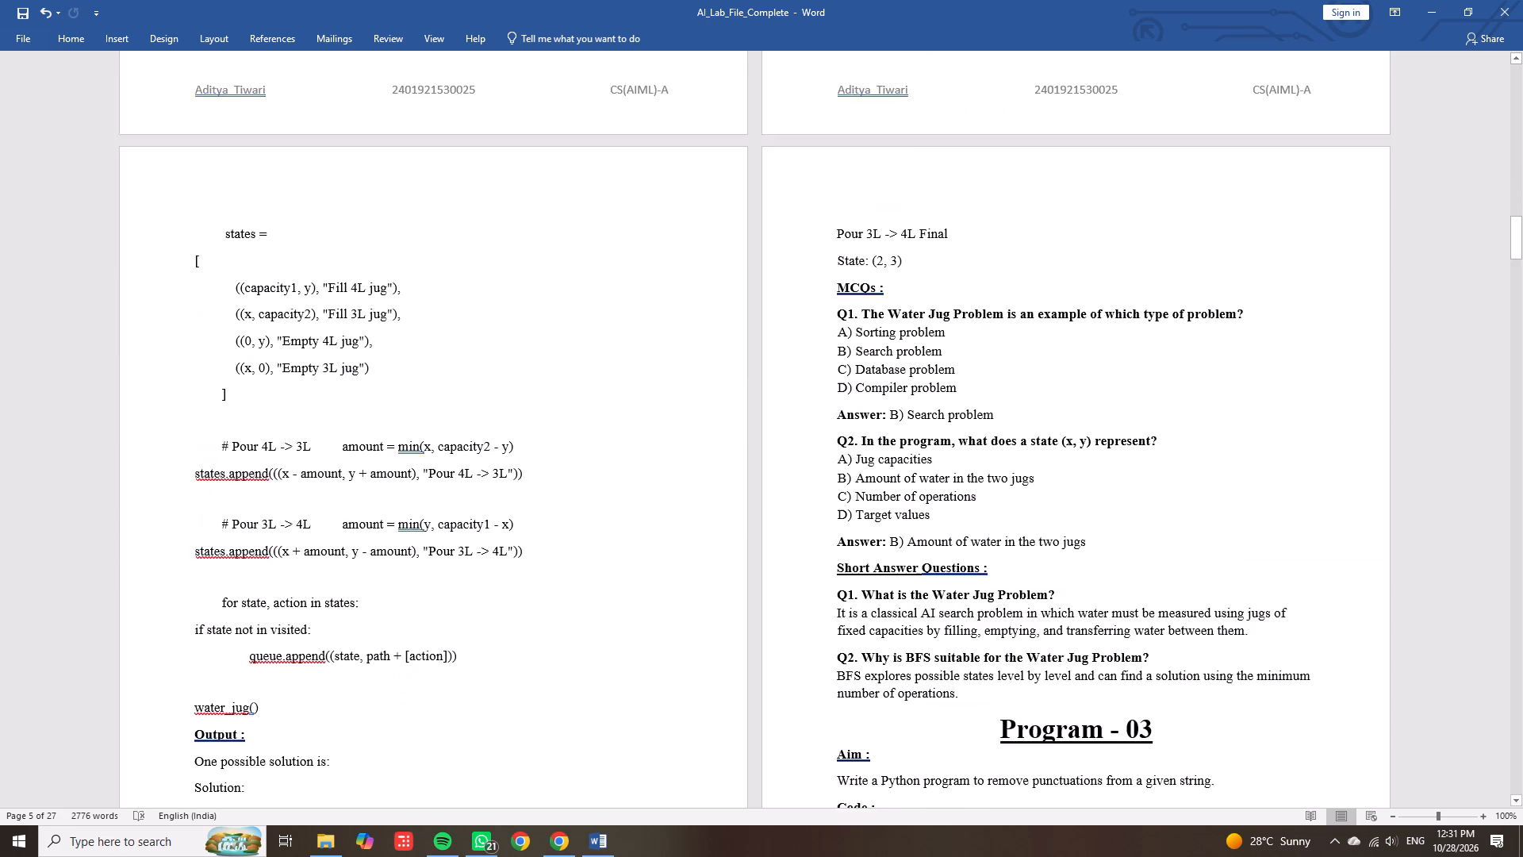
pyautogui.scroll(-11, 1046, 407)
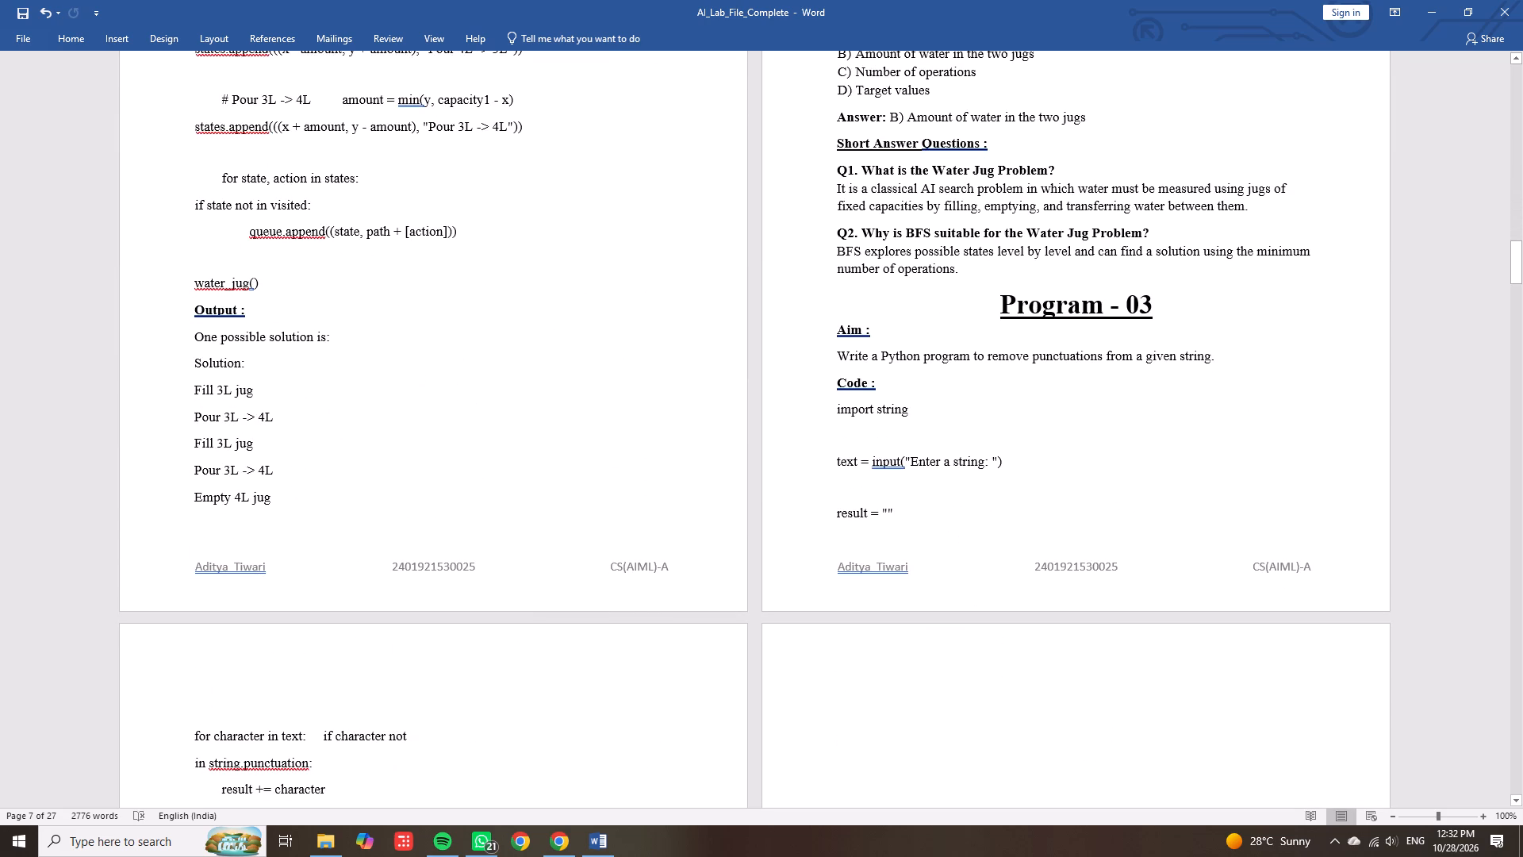
pyautogui.scroll(1, 1046, 408)
pyautogui.scroll(-4, 1047, 408)
pyautogui.scroll(1, 1047, 408)
pyautogui.scroll(-13, 1047, 408)
pyautogui.scroll(2, 1048, 423)
pyautogui.scroll(-1, 1048, 423)
pyautogui.scroll(1, 1048, 423)
pyautogui.scroll(-3, 1049, 423)
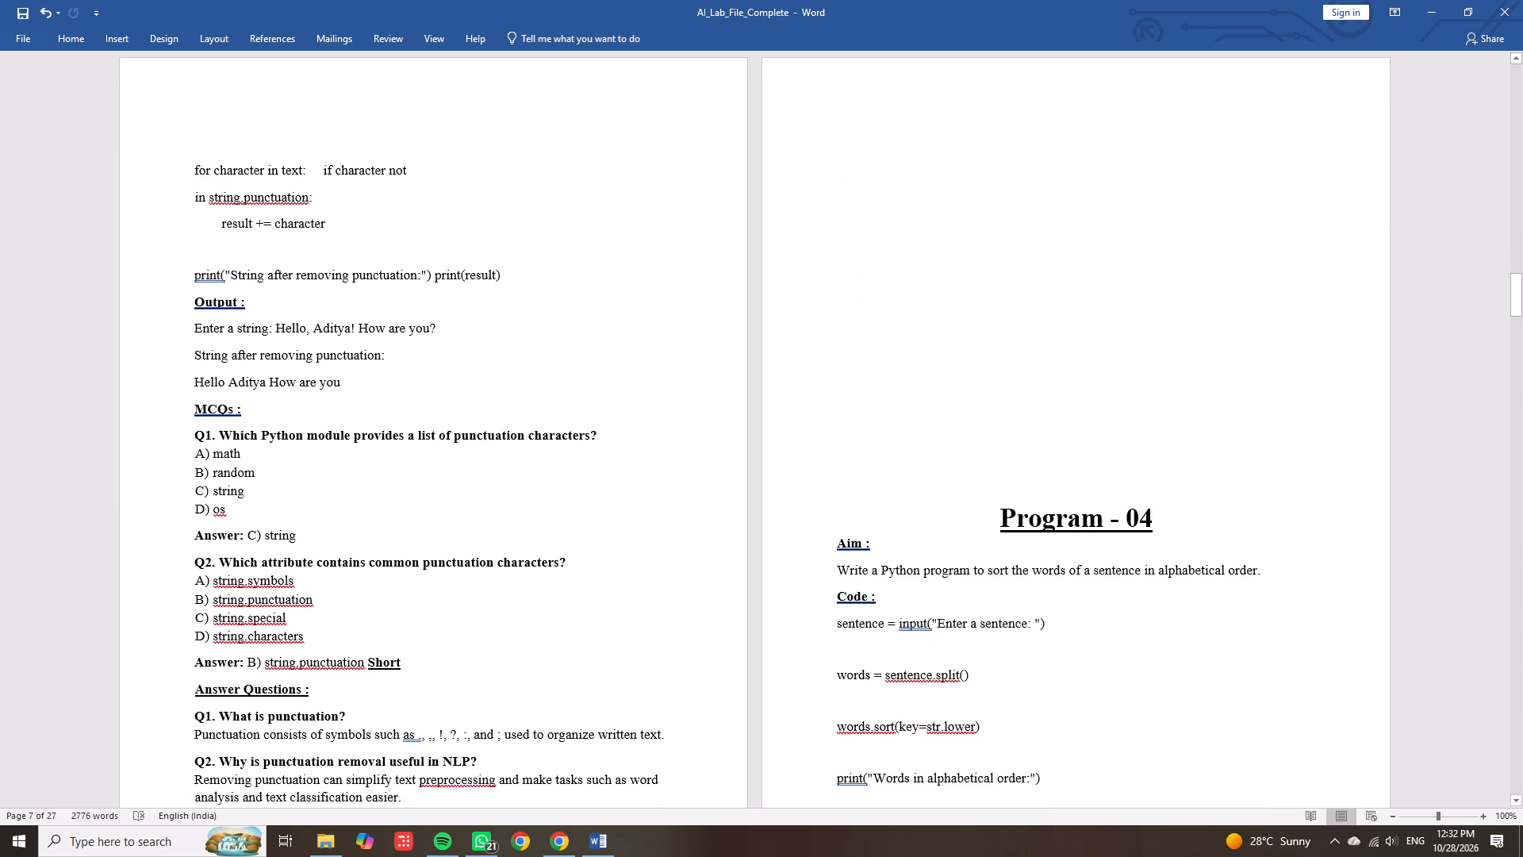
pyautogui.scroll(-7, 1049, 423)
pyautogui.scroll(9, 1049, 424)
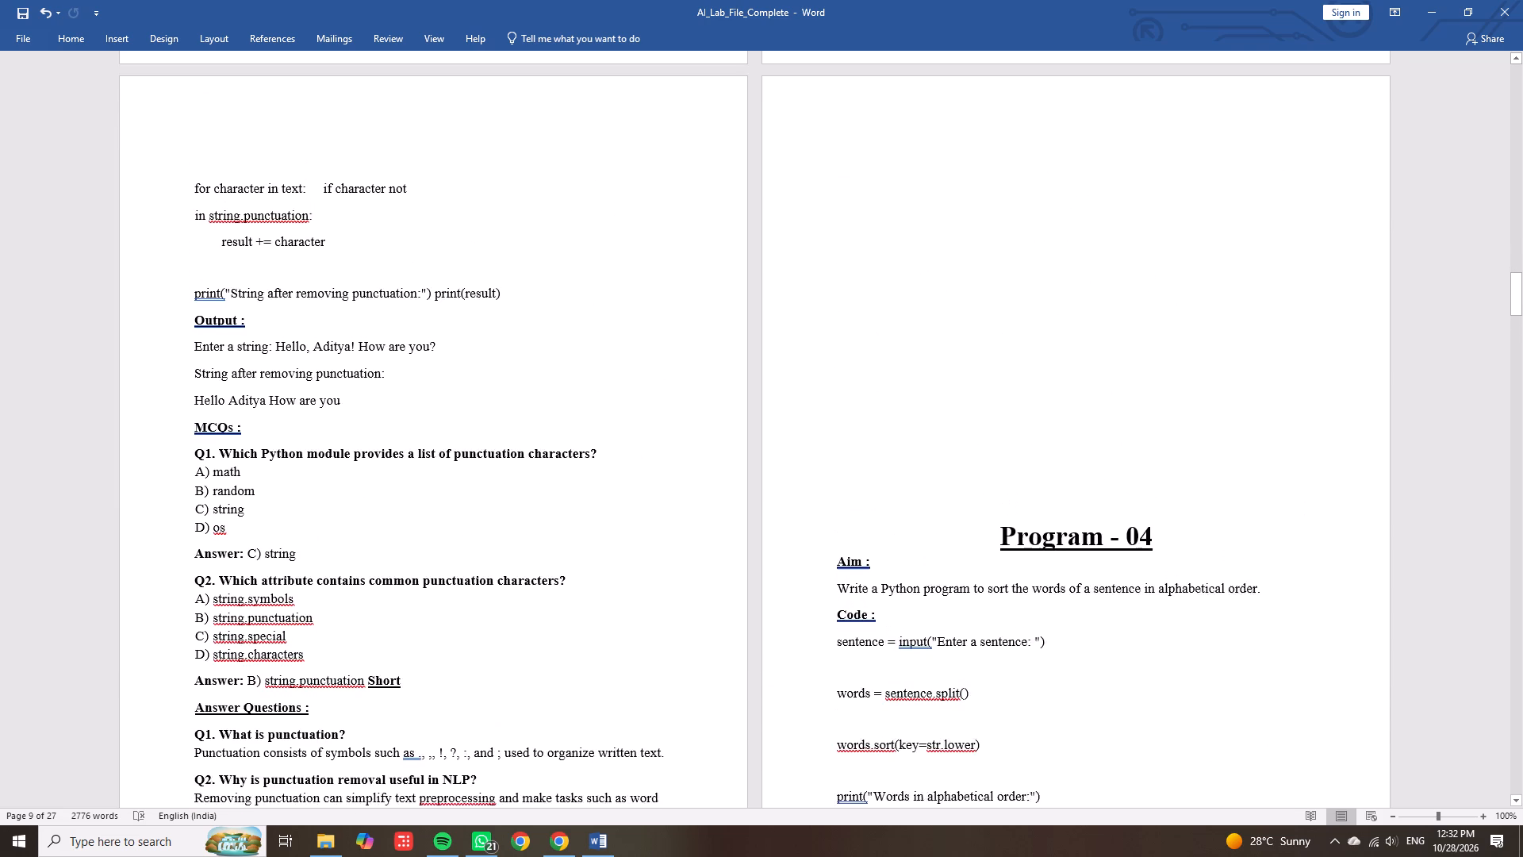
pyautogui.scroll(2, 1049, 424)
pyautogui.scroll(-1, 1049, 424)
pyautogui.scroll(8, 1049, 424)
pyautogui.scroll(-1, 1052, 425)
pyautogui.scroll(18, 1052, 425)
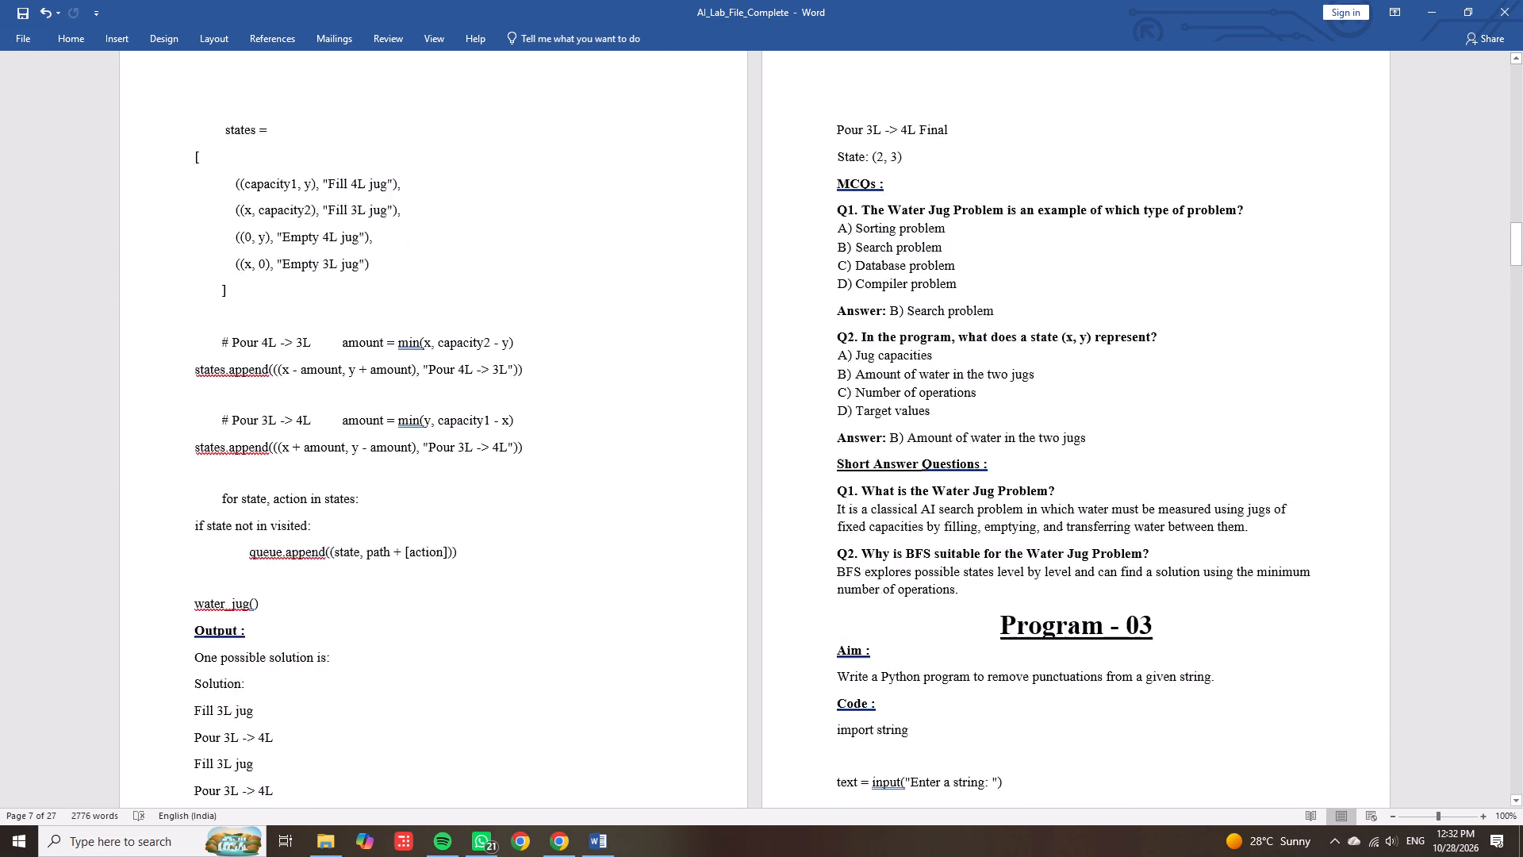
pyautogui.scroll(5, 1052, 425)
pyautogui.scroll(-1, 1052, 425)
pyautogui.scroll(12, 1052, 425)
pyautogui.scroll(-1, 1052, 425)
pyautogui.scroll(15, 1052, 425)
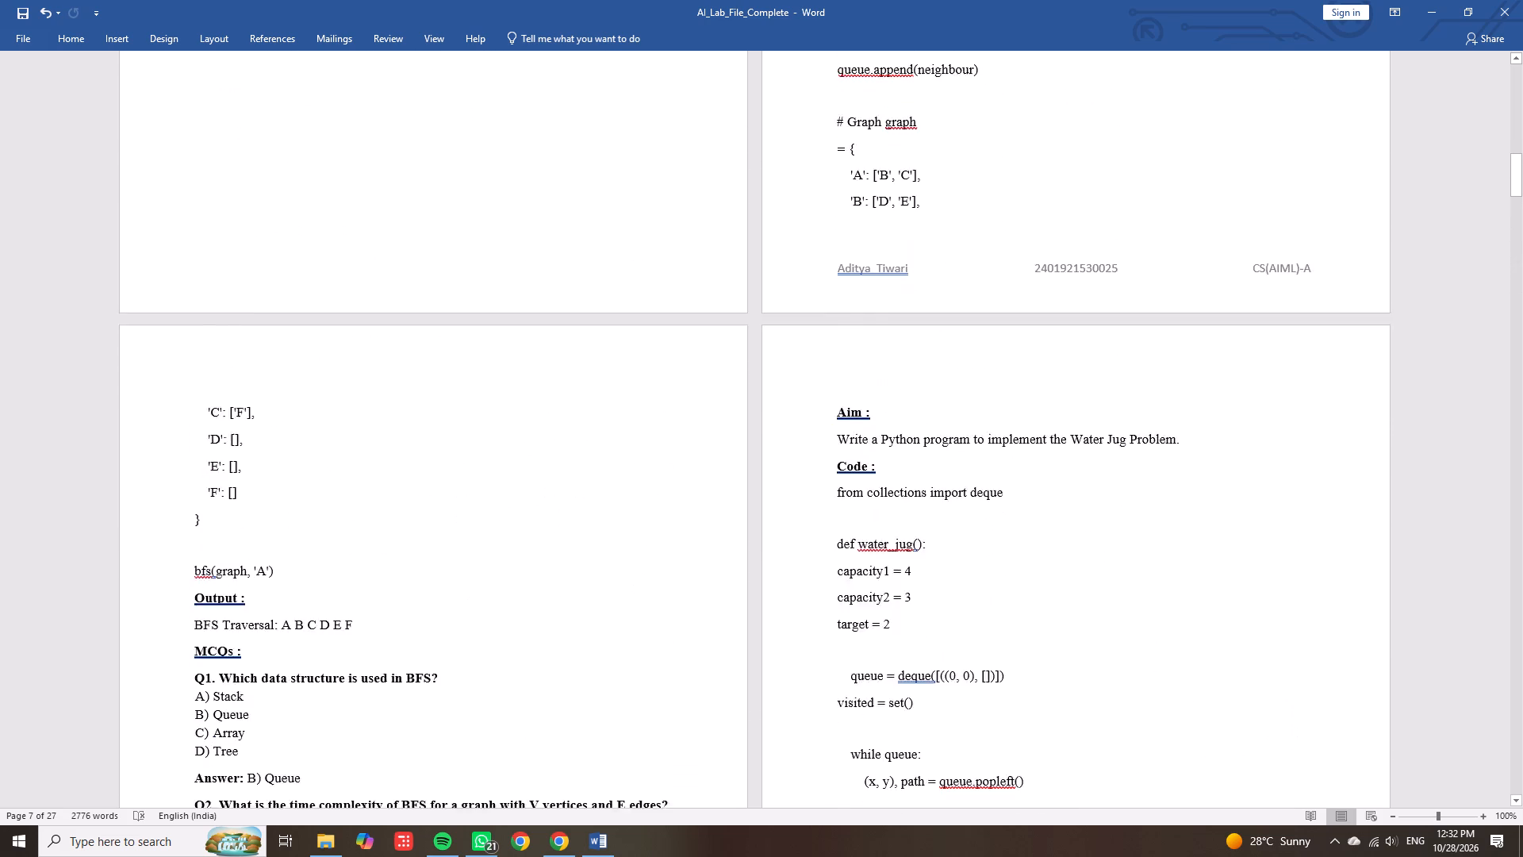
pyautogui.scroll(18, 1053, 426)
pyautogui.scroll(13, 1052, 427)
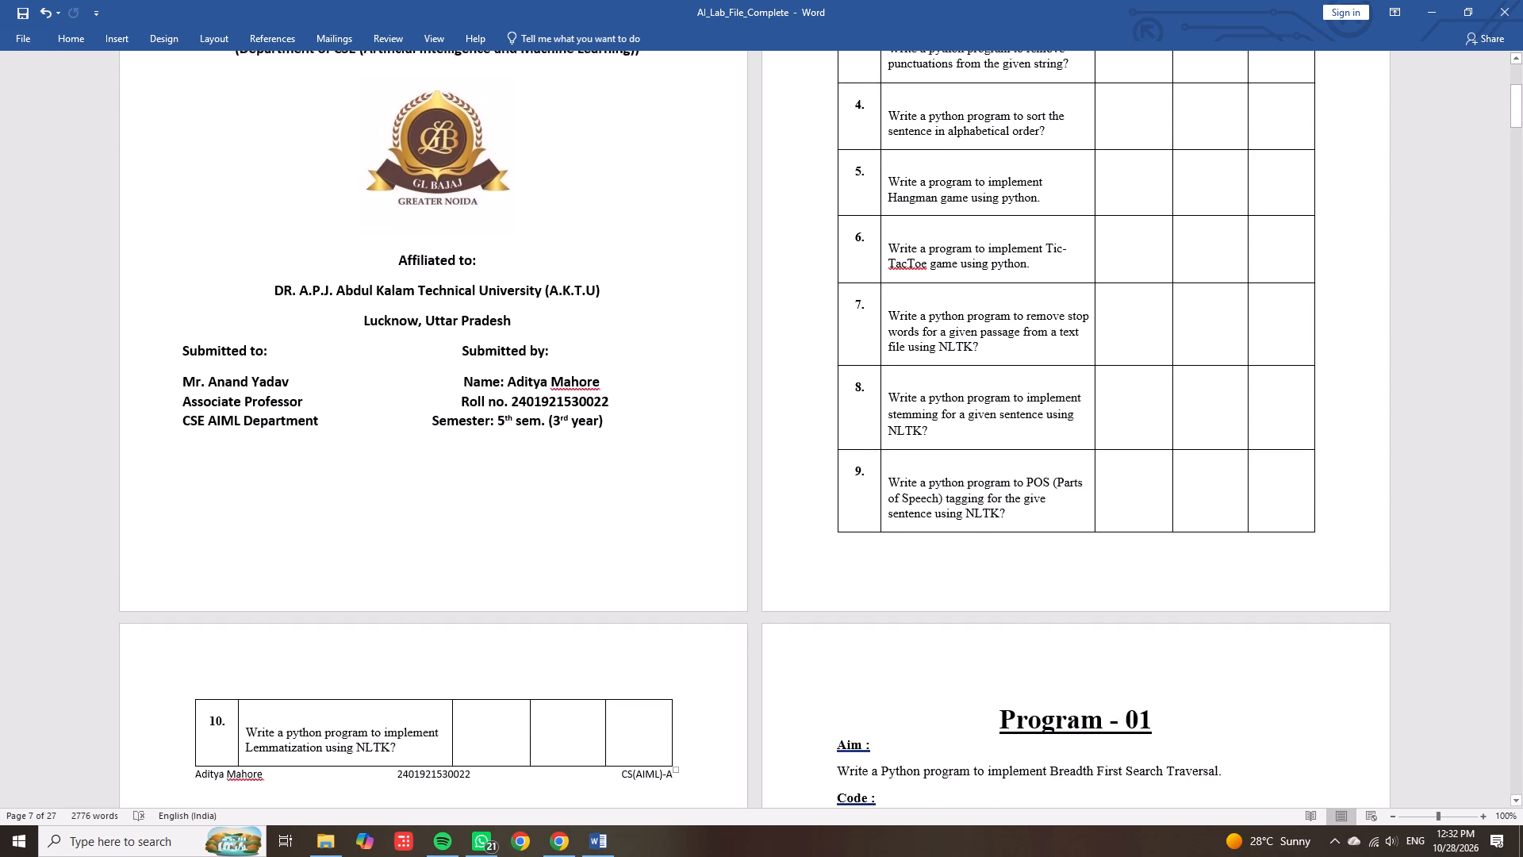
pyautogui.scroll(9, 1050, 427)
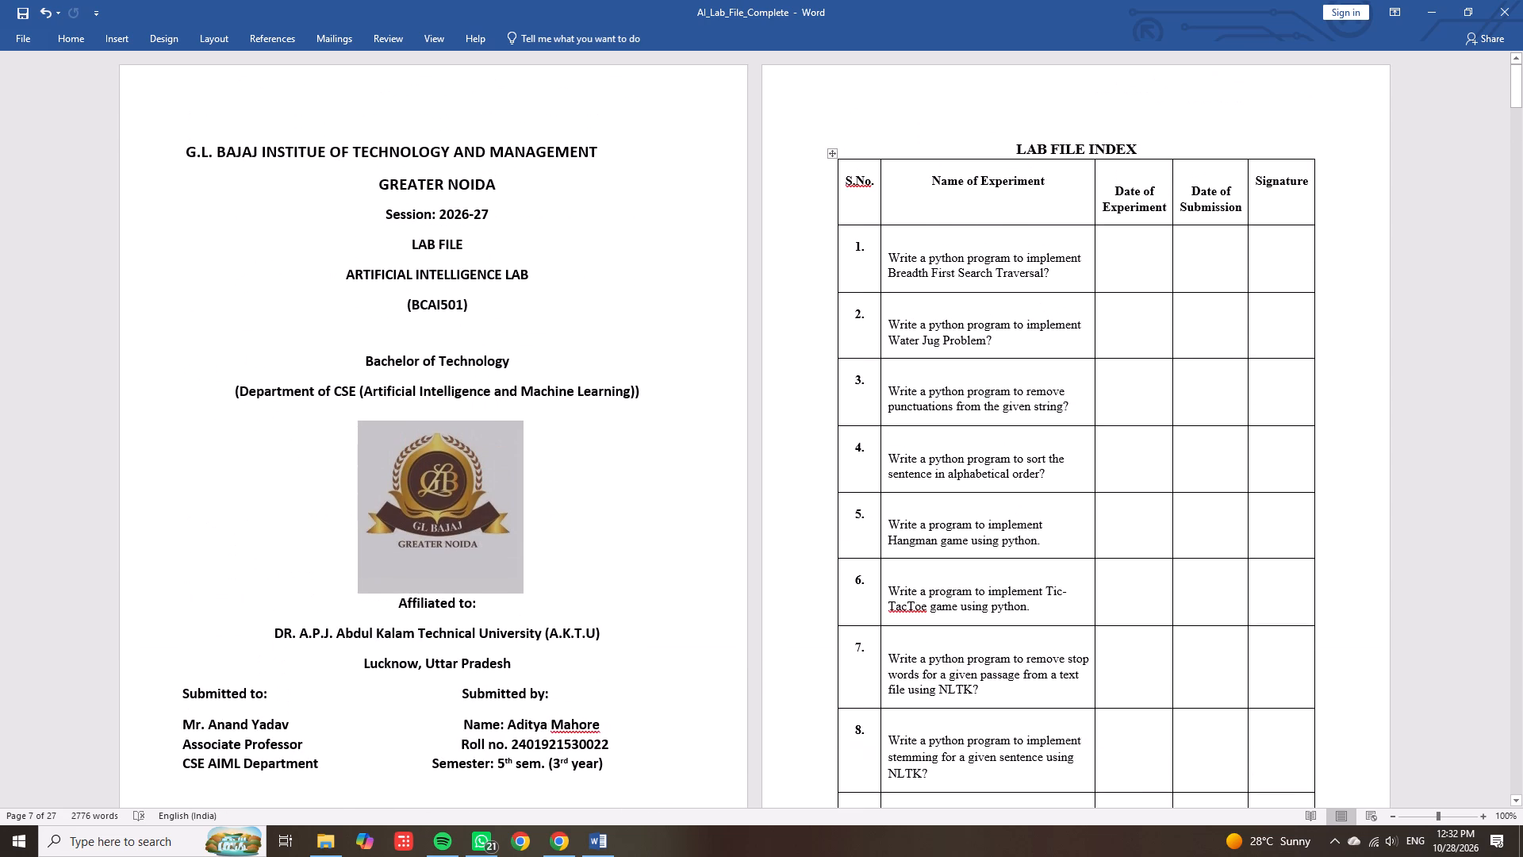
# Replace the student's surname under Submitted by on the cover page with Tiwari.
pyautogui.scroll(-7, 1050, 427)
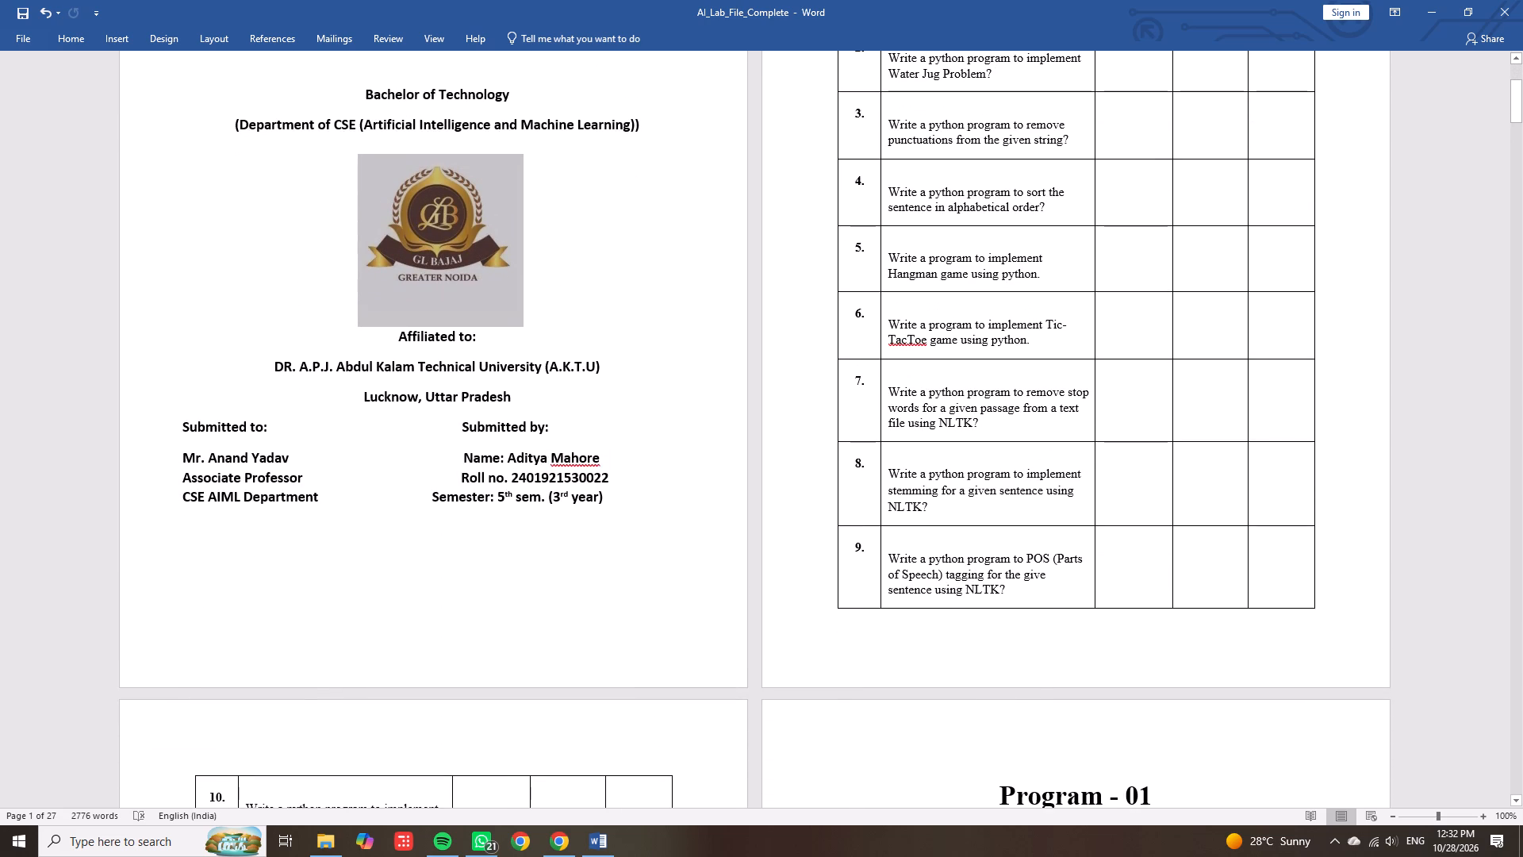
pyautogui.click(603, 452)
pyautogui.press('BackSpace')
pyautogui.press('BackSpace')
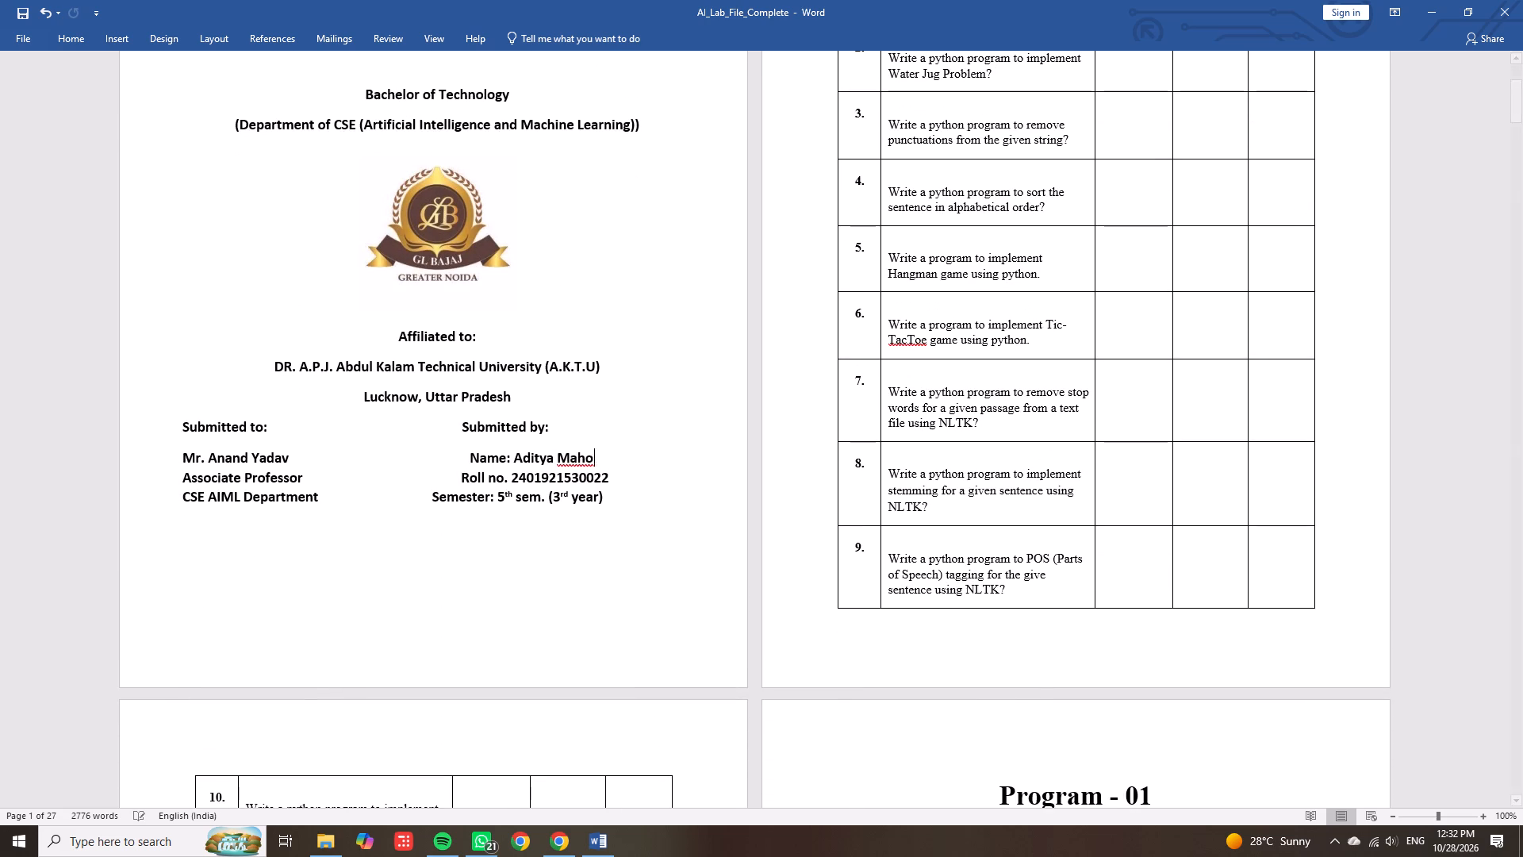
pyautogui.press('BackSpace')
pyautogui.press('BackSpace')
pyautogui.press('BackSpace')
pyautogui.press('BackSpace')
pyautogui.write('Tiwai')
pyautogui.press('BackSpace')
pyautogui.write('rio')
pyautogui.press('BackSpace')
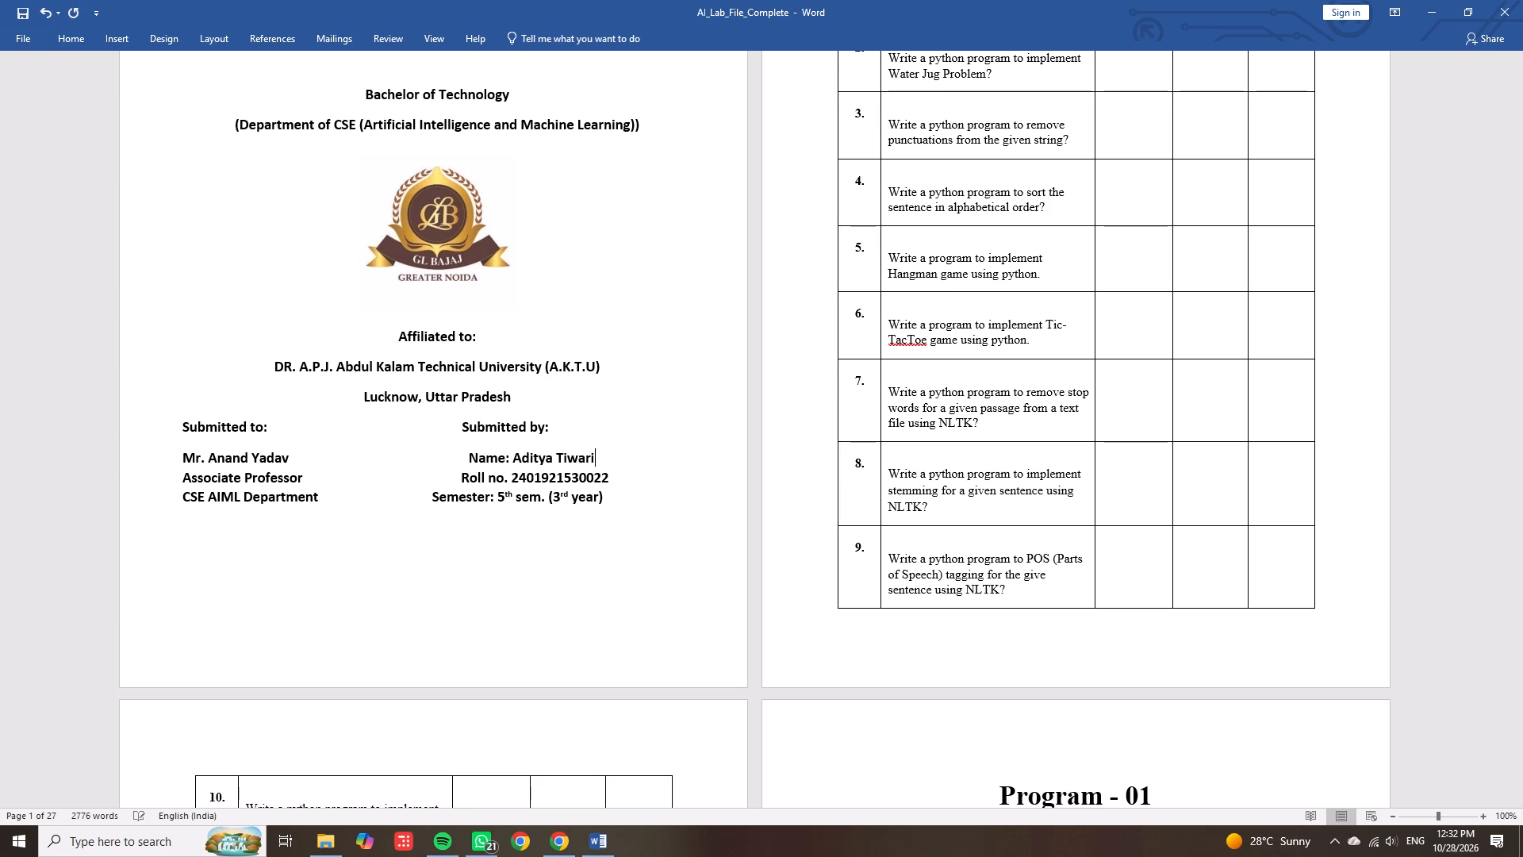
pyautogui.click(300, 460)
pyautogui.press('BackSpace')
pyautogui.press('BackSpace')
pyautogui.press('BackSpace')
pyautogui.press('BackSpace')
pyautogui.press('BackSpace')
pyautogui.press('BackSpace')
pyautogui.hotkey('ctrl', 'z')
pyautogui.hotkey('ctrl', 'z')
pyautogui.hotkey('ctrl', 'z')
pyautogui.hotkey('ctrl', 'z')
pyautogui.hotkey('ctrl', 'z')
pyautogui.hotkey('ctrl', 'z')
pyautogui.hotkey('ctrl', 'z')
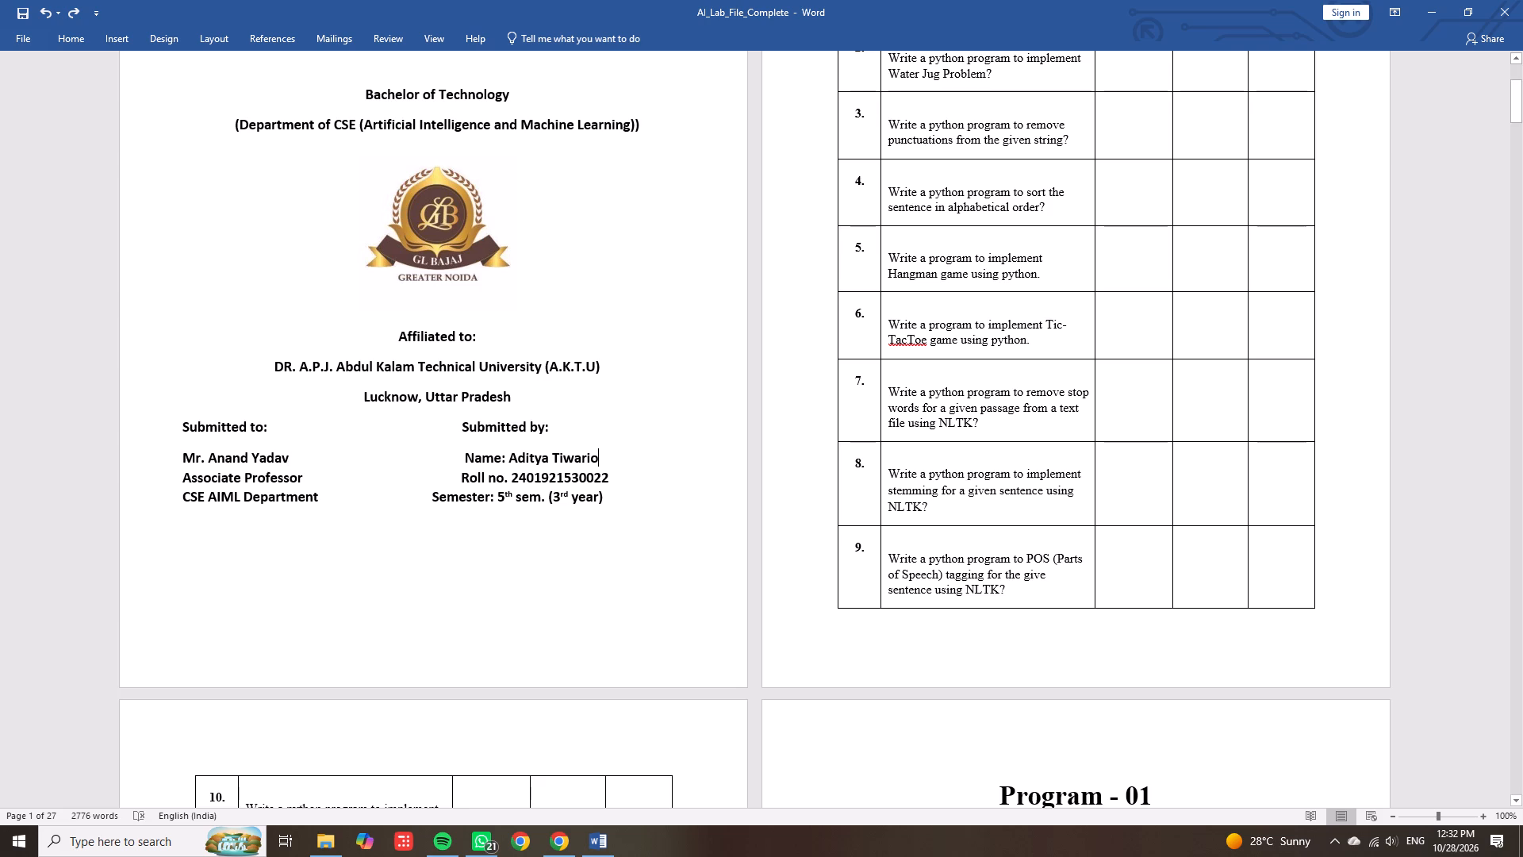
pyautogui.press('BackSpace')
# Change the last digit of the student's roll number on the cover page to 5.
pyautogui.click(613, 474)
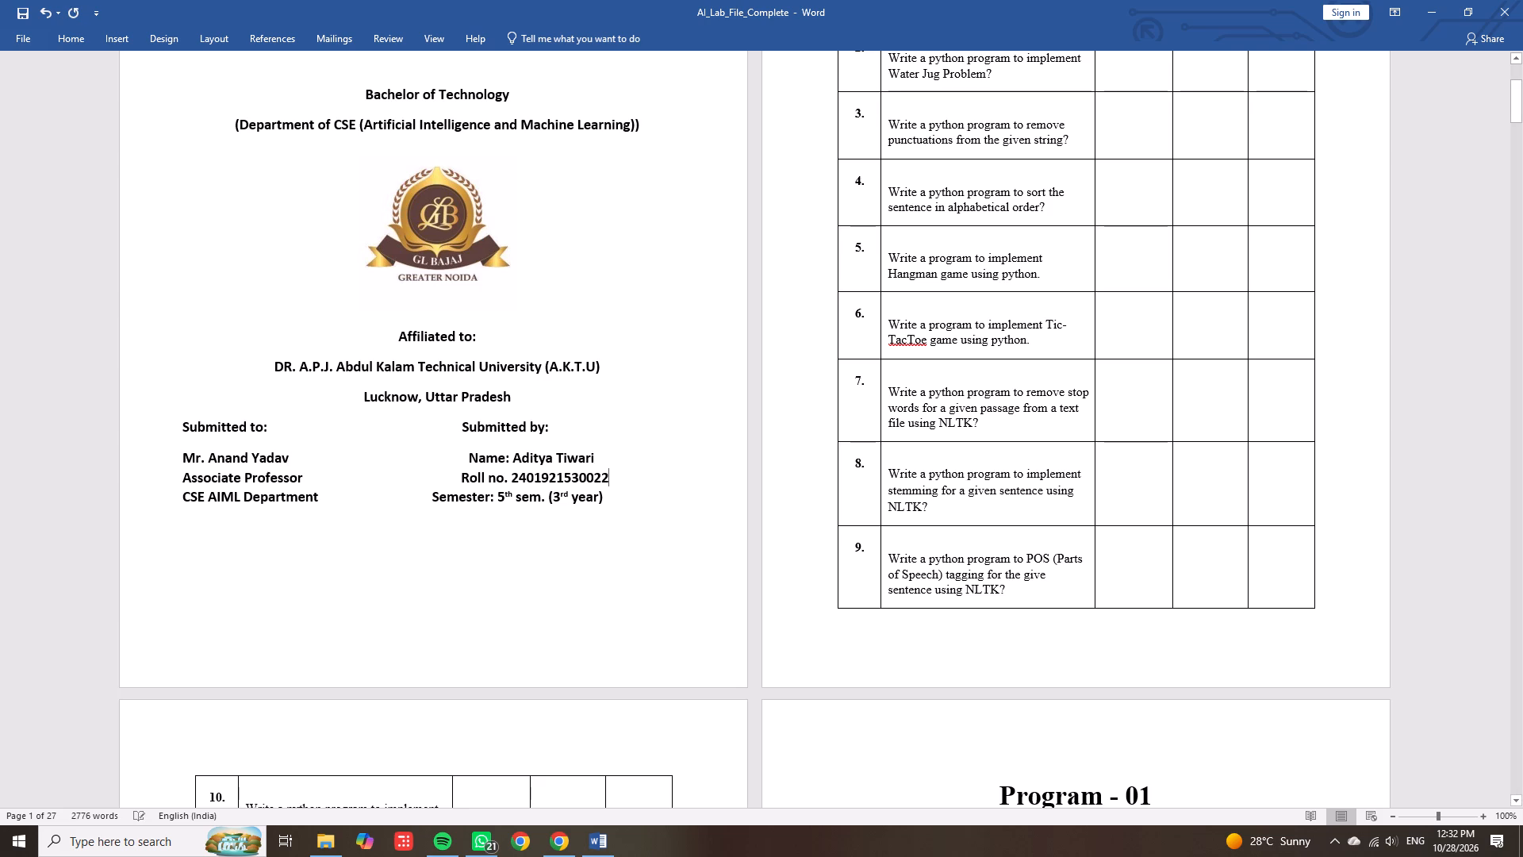
pyautogui.press('BackSpace')
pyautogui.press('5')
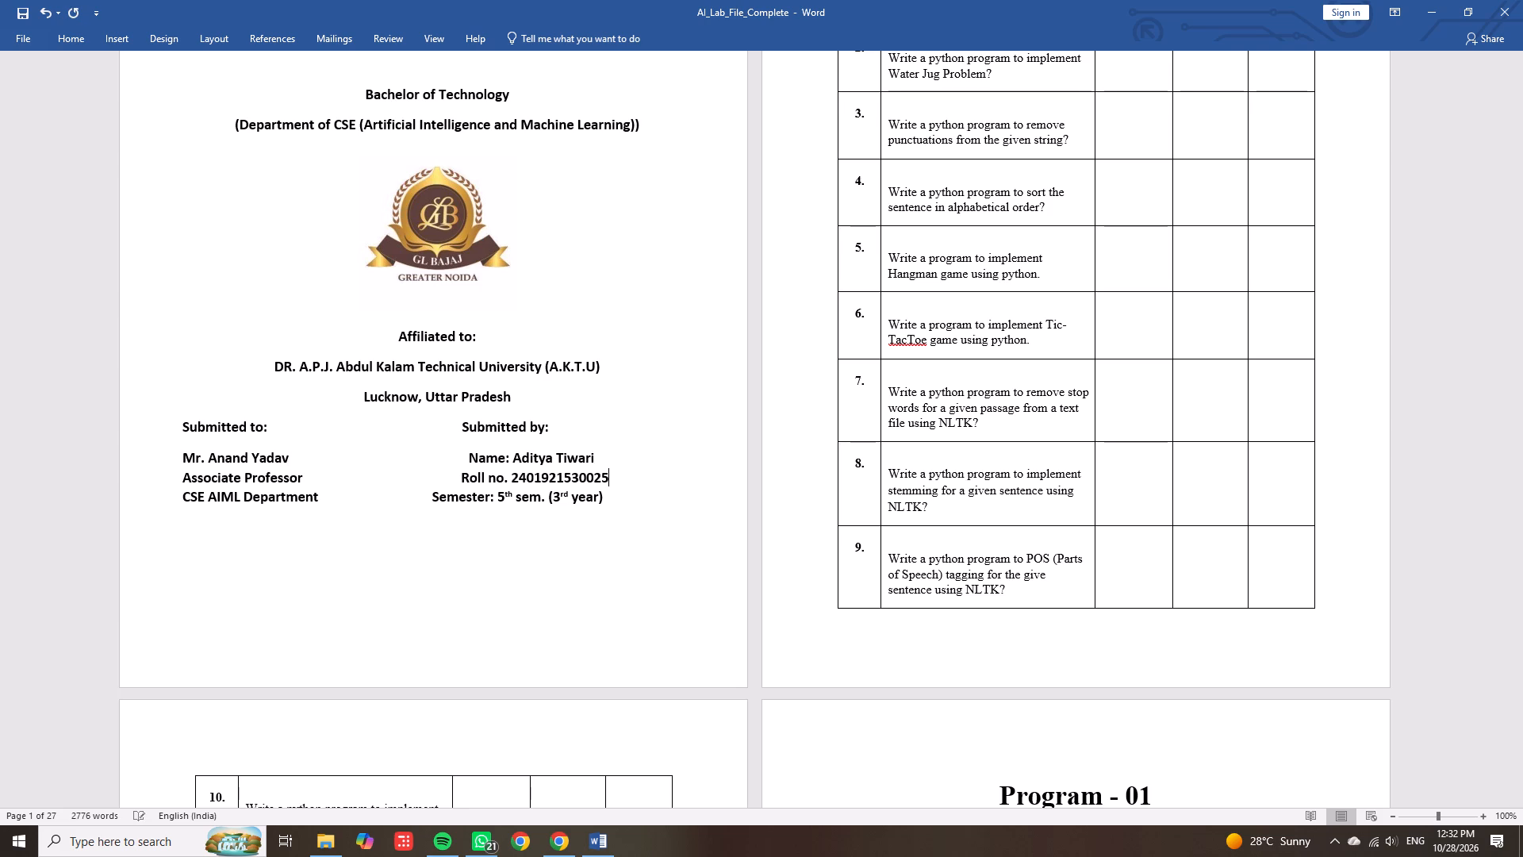
pyautogui.click(504, 535)
pyautogui.click(504, 494)
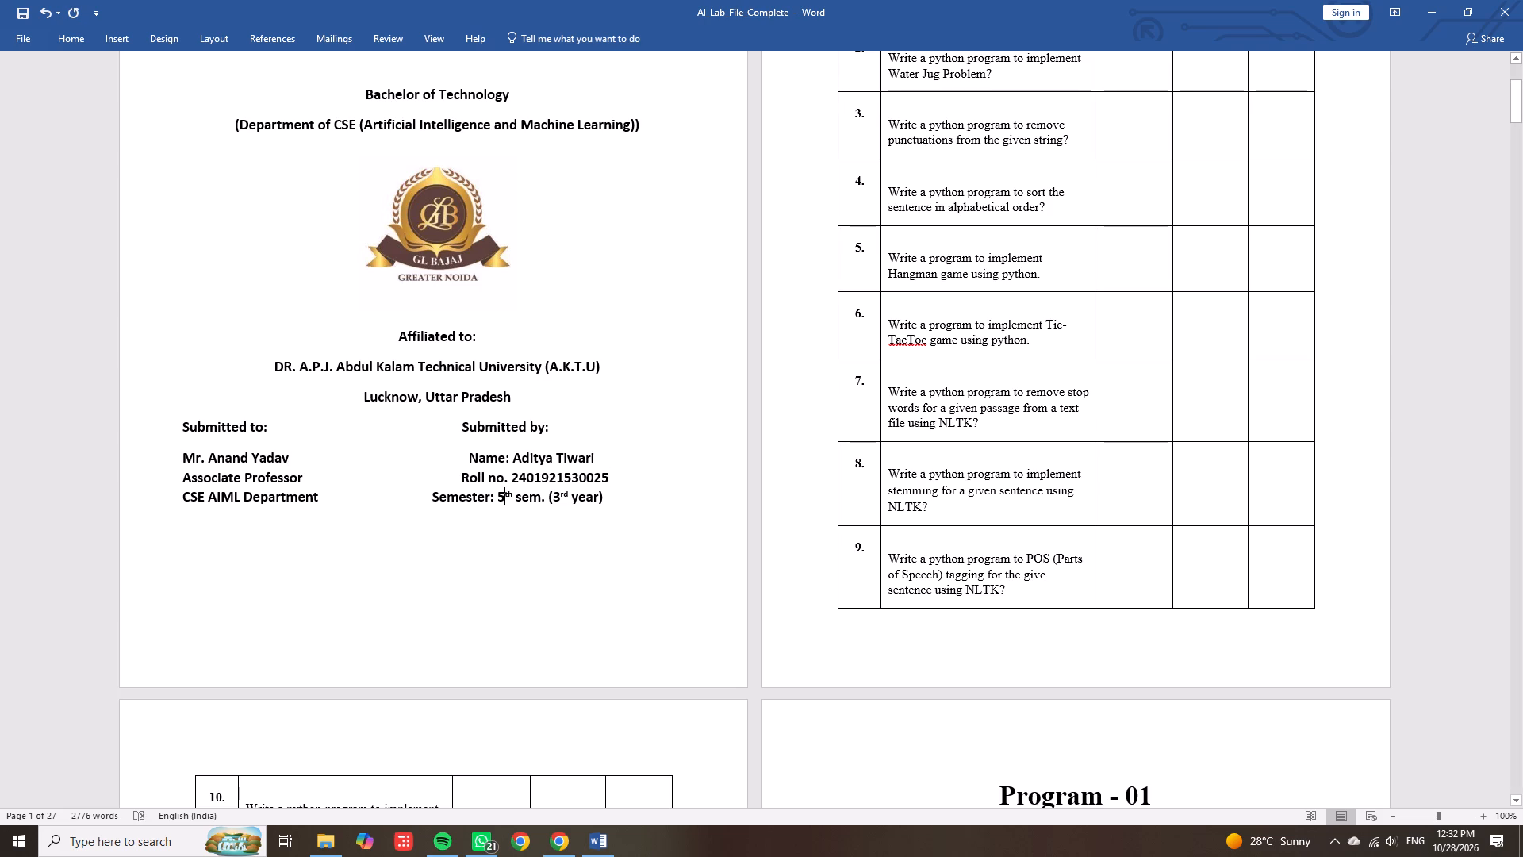
pyautogui.click(505, 523)
# Examine the cover page, experiment index and Program - 01 and 02 pages for student details, footers and layout.
pyautogui.scroll(9, 643, 513)
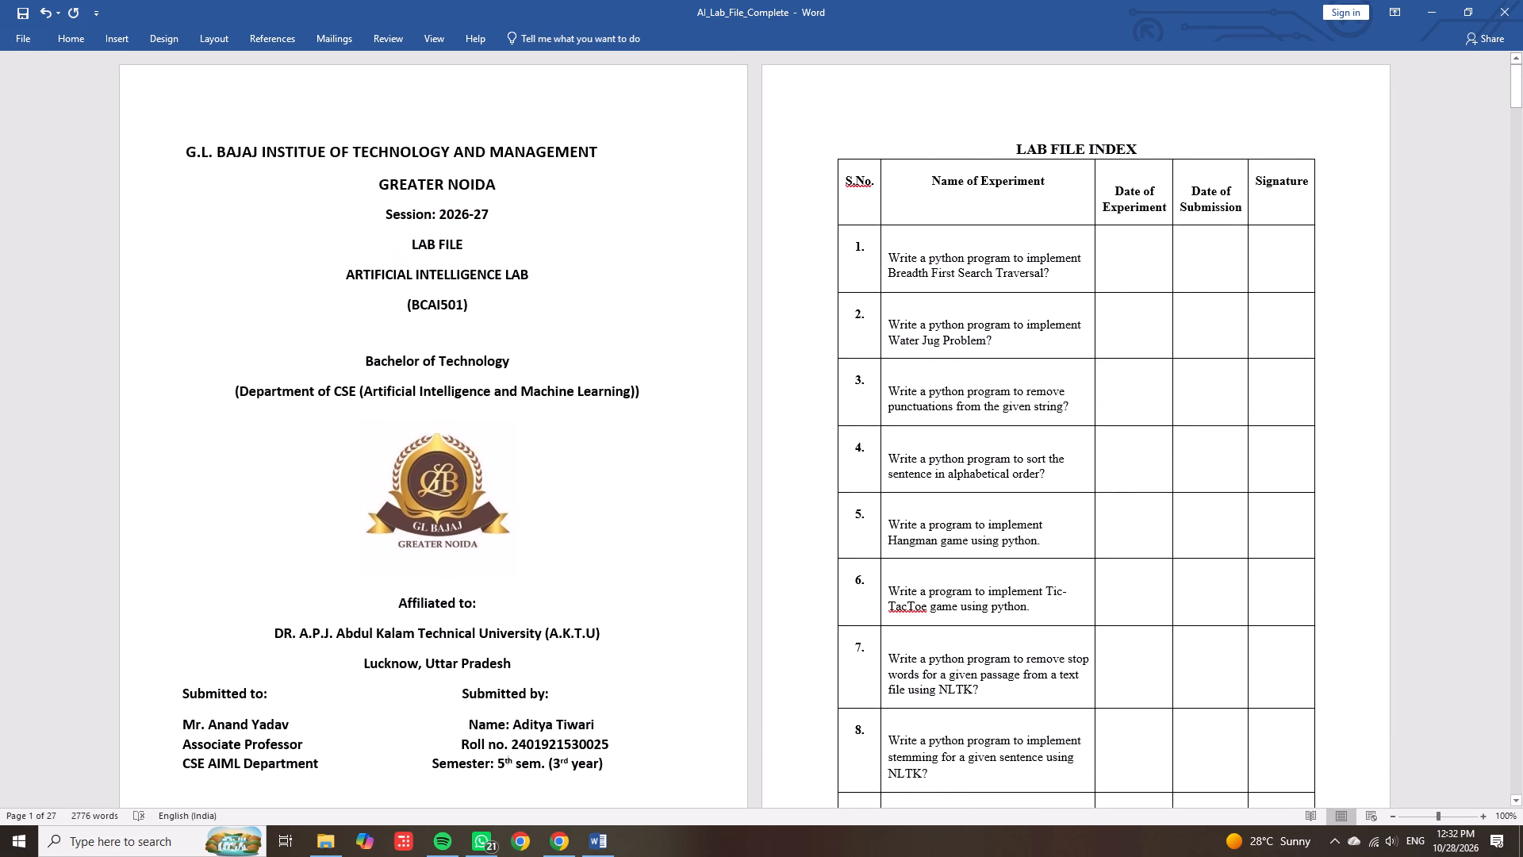
pyautogui.scroll(1, 645, 513)
pyautogui.scroll(-1, 938, 385)
pyautogui.scroll(3, 996, 356)
pyautogui.scroll(-14, 1025, 347)
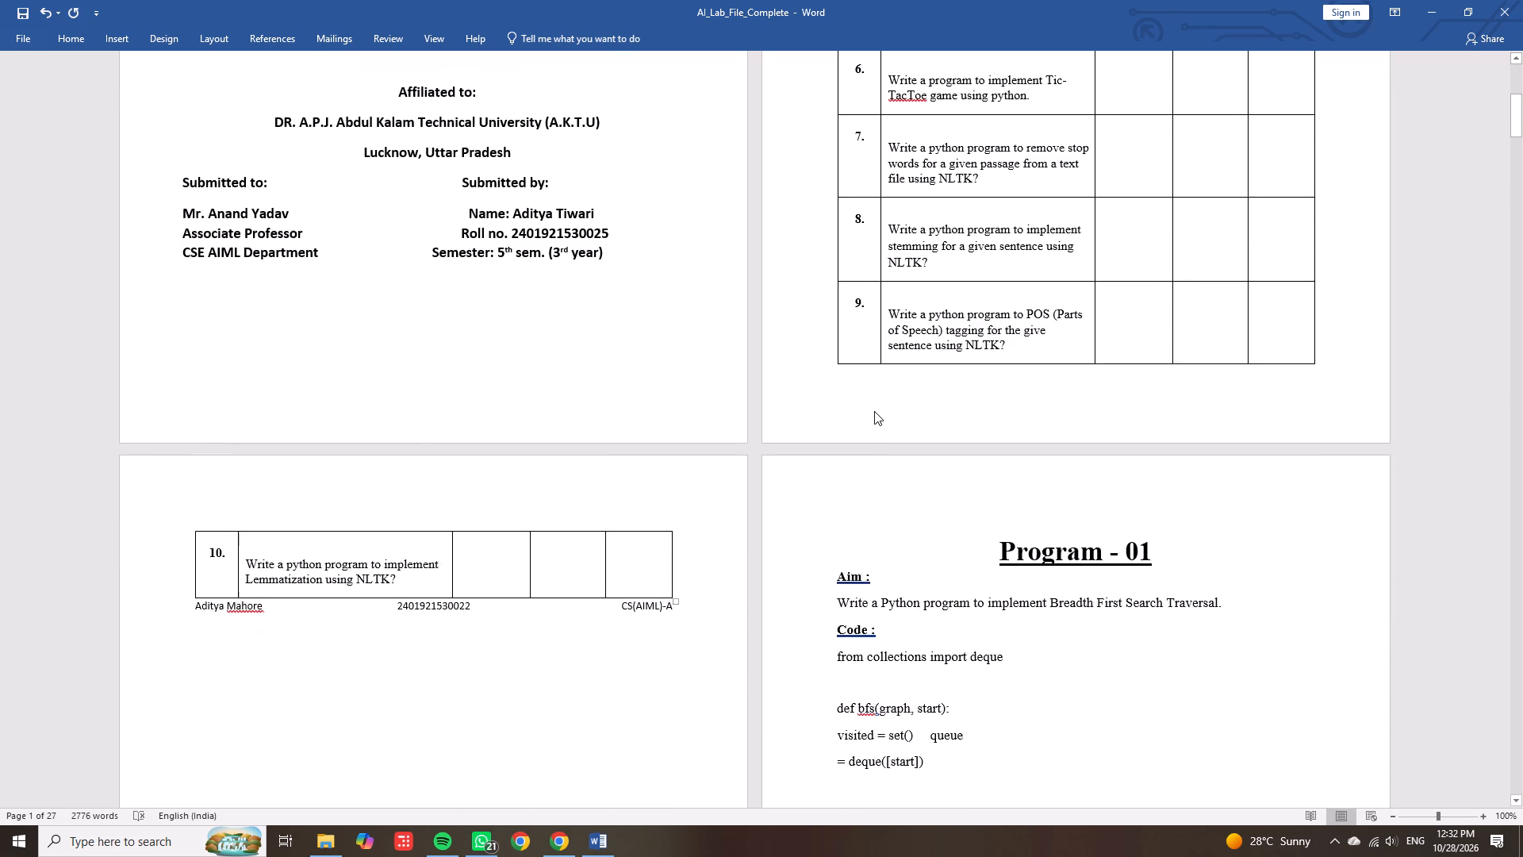
pyautogui.scroll(-7, 874, 411)
pyautogui.scroll(1, 878, 408)
pyautogui.scroll(-10, 878, 408)
pyautogui.scroll(1, 881, 403)
pyautogui.scroll(-6, 882, 404)
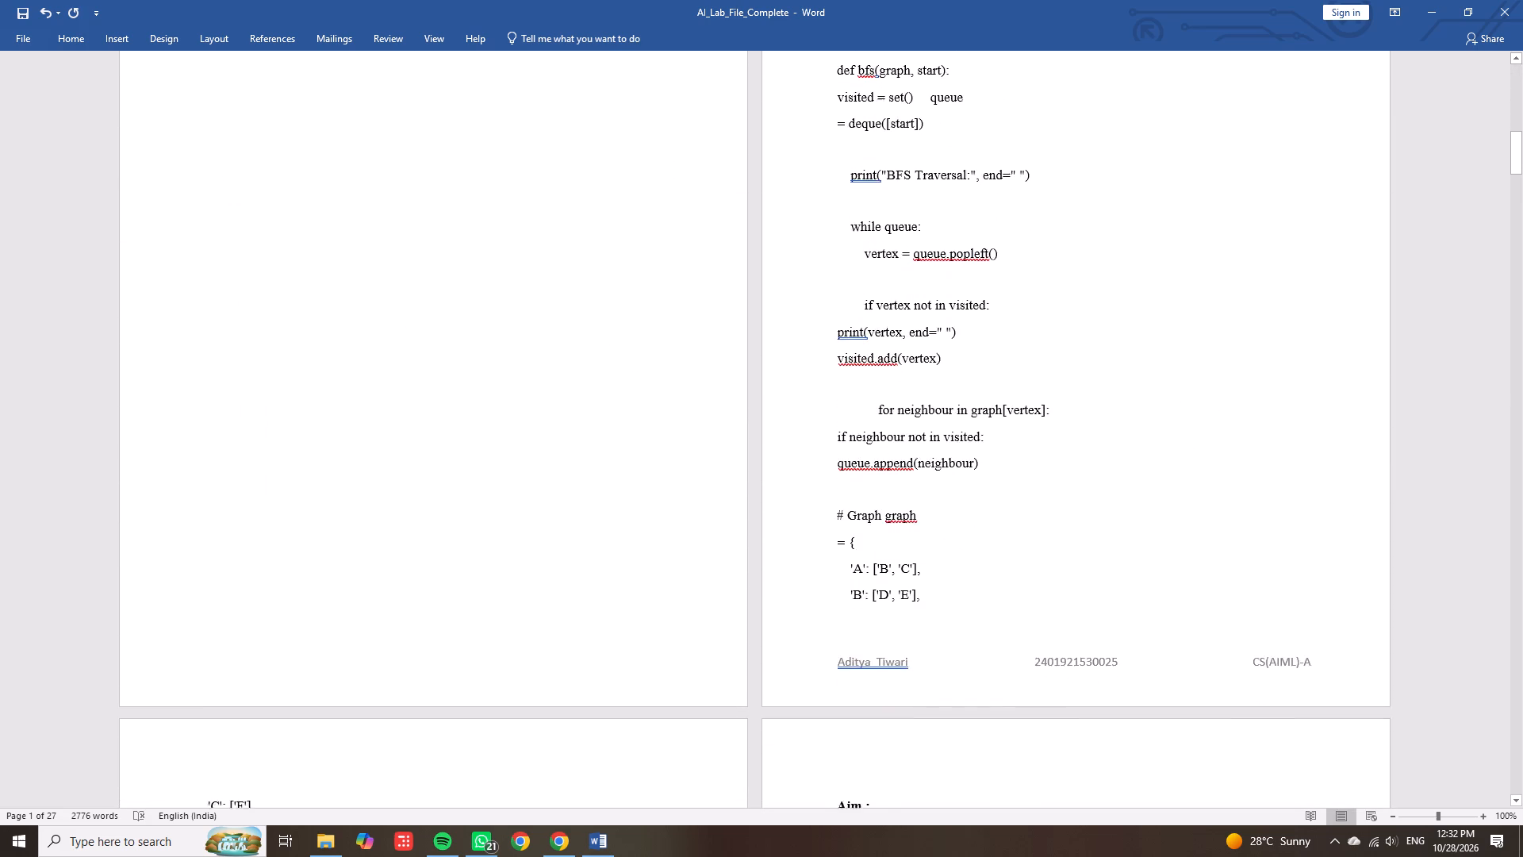
pyautogui.scroll(-15, 884, 391)
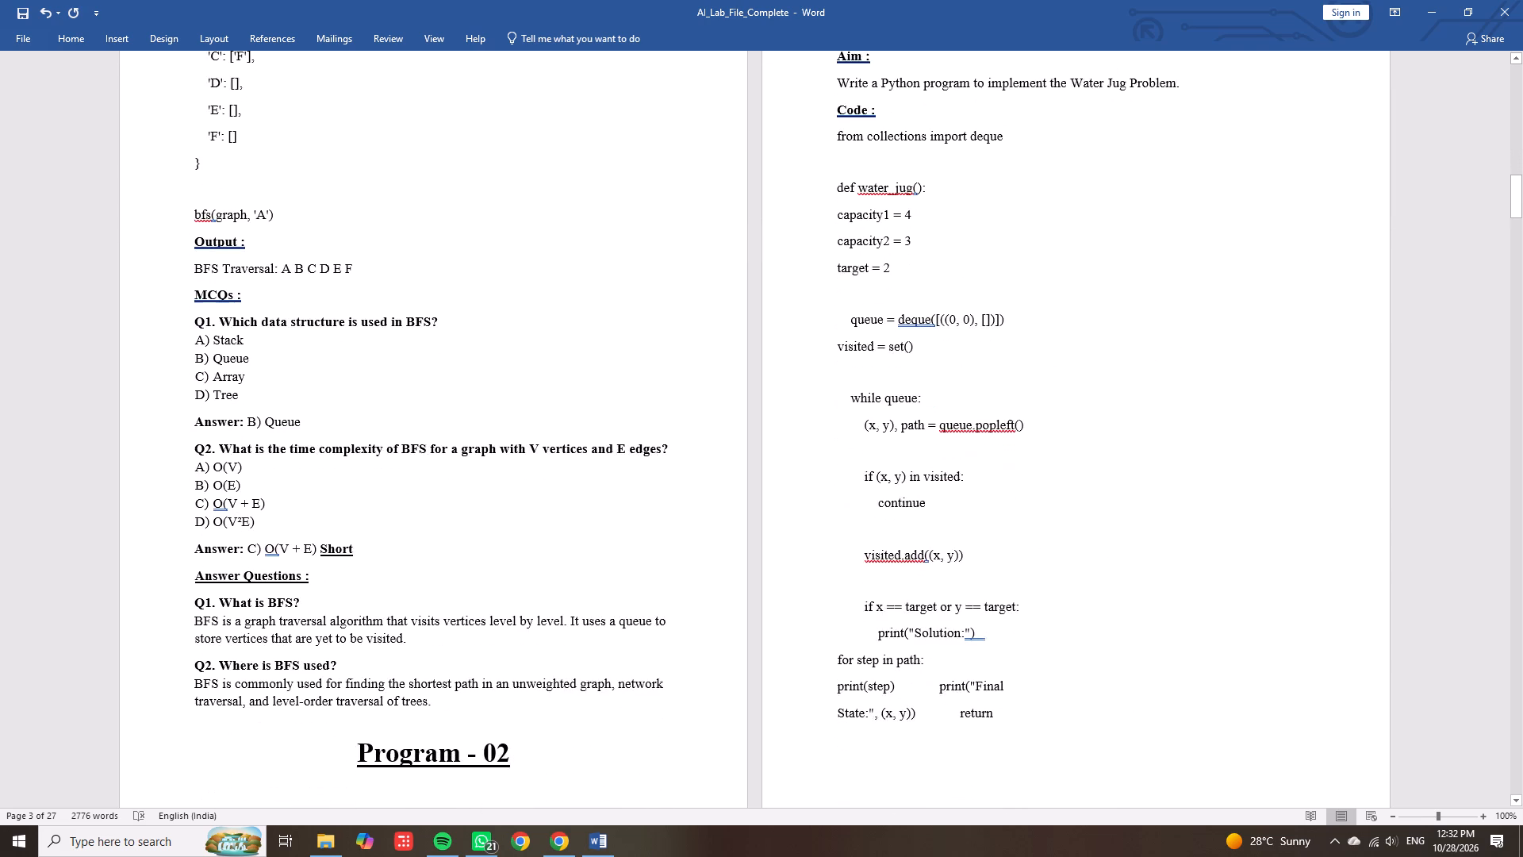
pyautogui.scroll(1, 884, 388)
pyautogui.scroll(-6, 884, 388)
# Place the insertion point after the "Where is BFS used?" answer, above the Program - 02 heading, and bring up the formatting and editing commands.
pyautogui.click(540, 525)
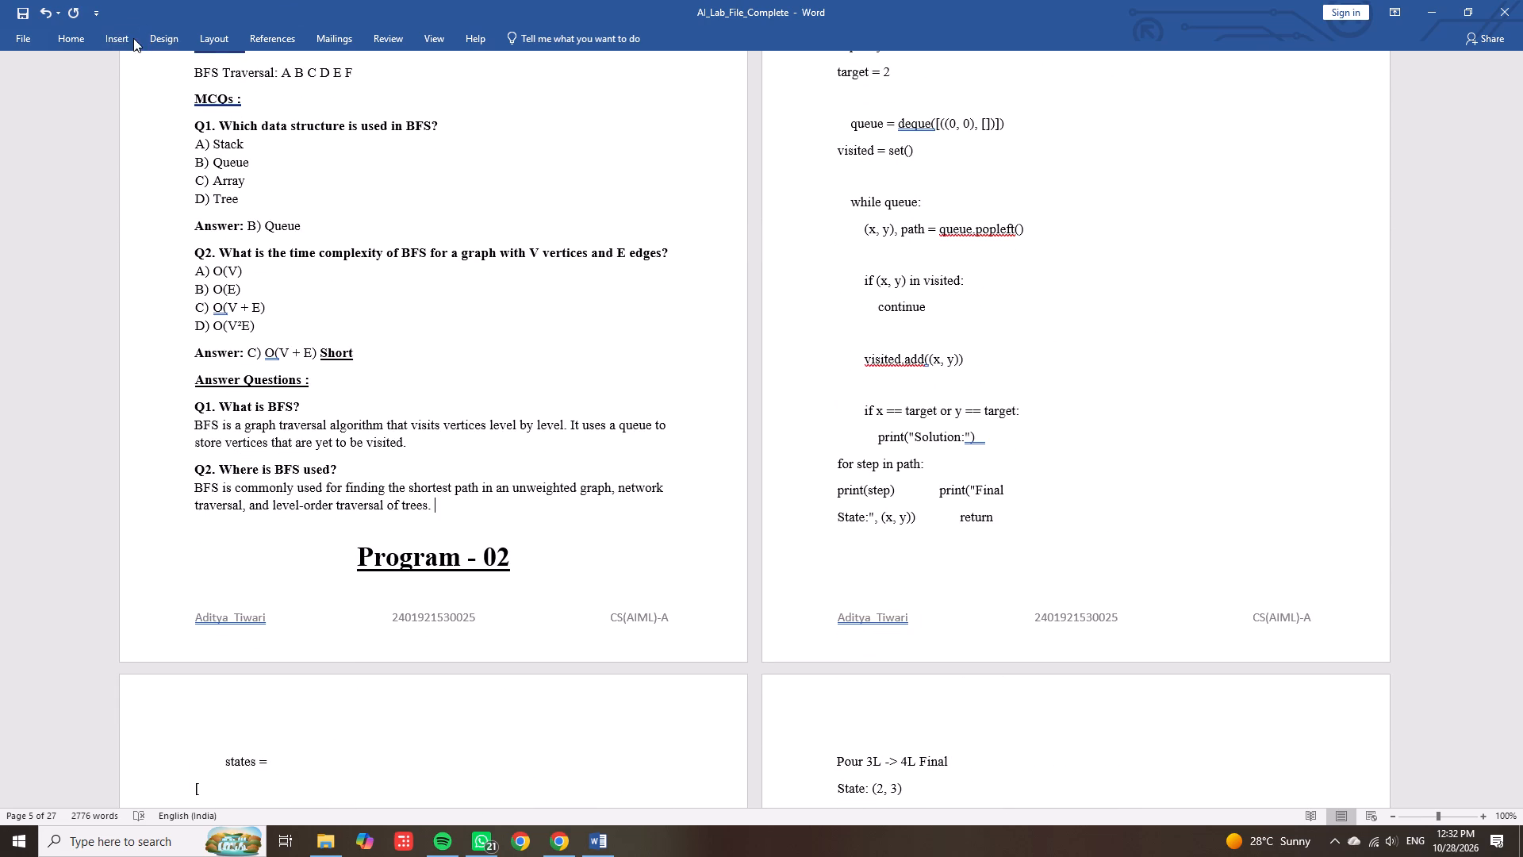
pyautogui.click(75, 38)
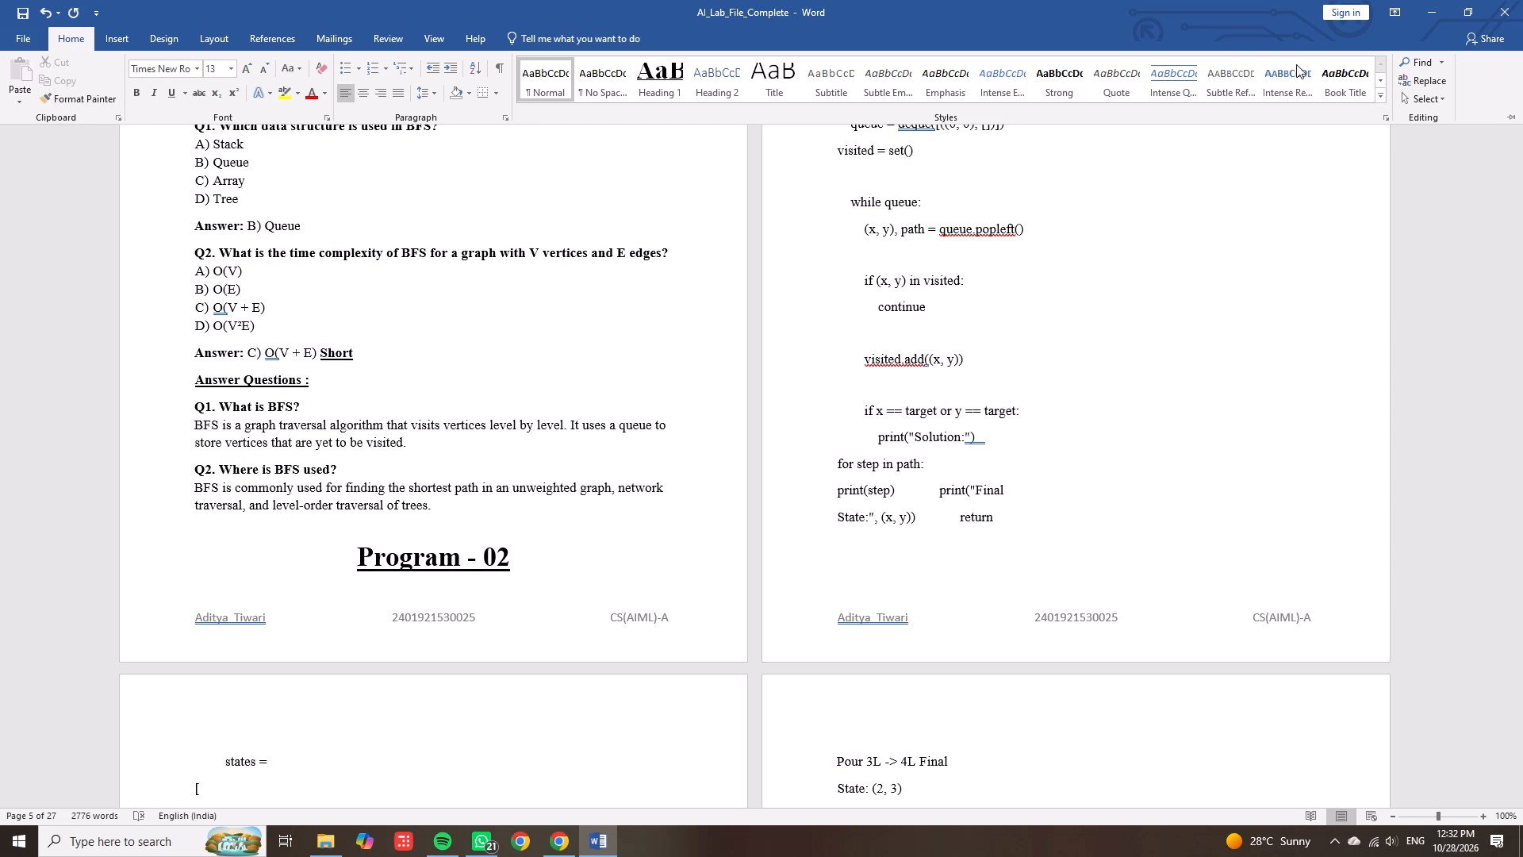
# Insert a page break after the BFS short answers so the Program - 02 heading starts on a new page.
pyautogui.click(104, 31)
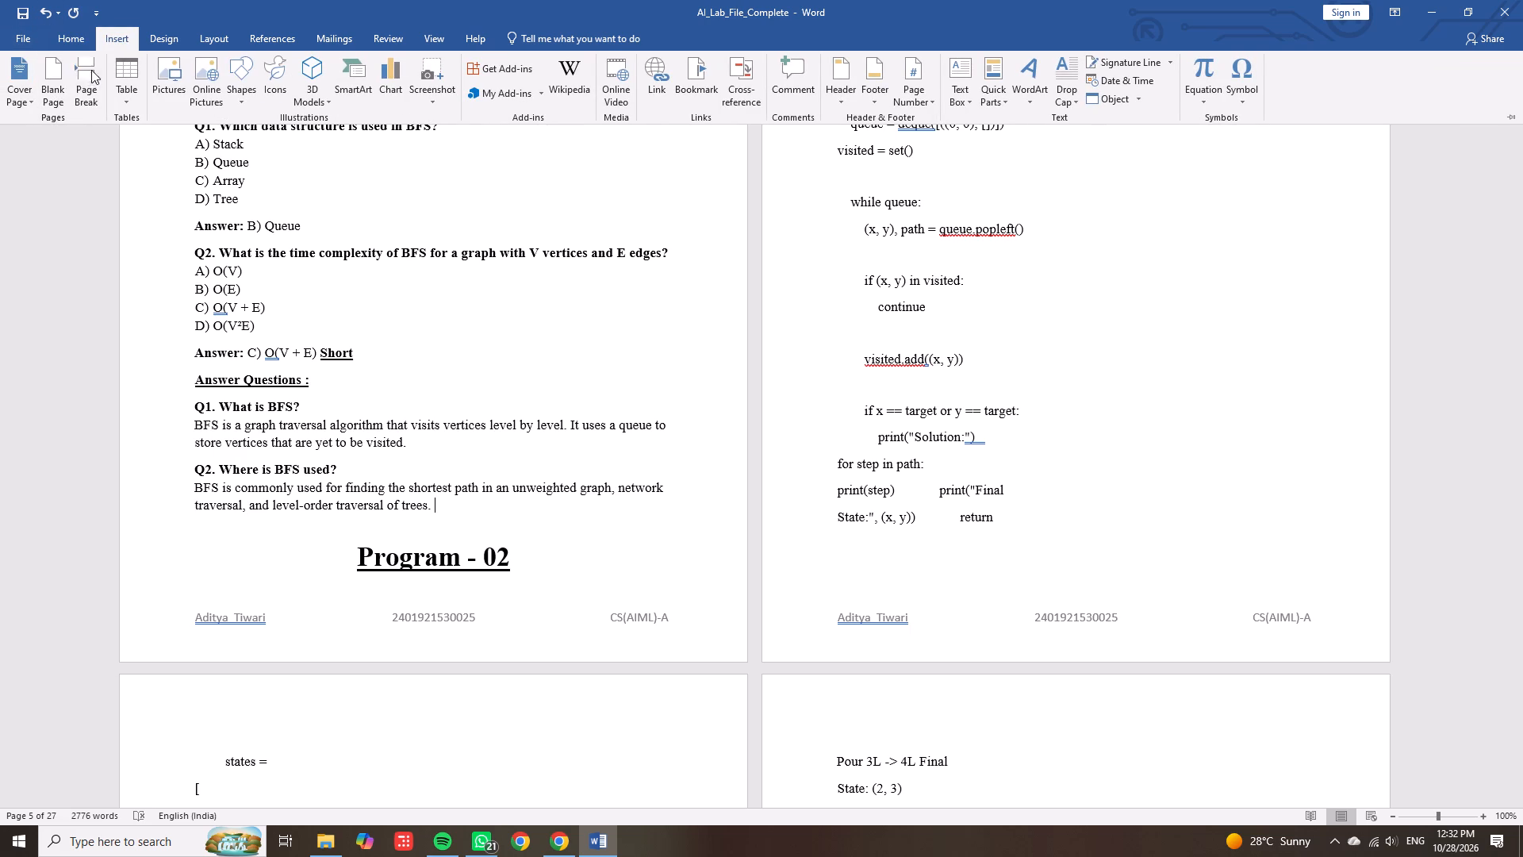
pyautogui.click(91, 70)
# Insert a page break after the Water Jug short answers so the Program - 03 heading starts on a new page.
pyautogui.scroll(-10, 896, 321)
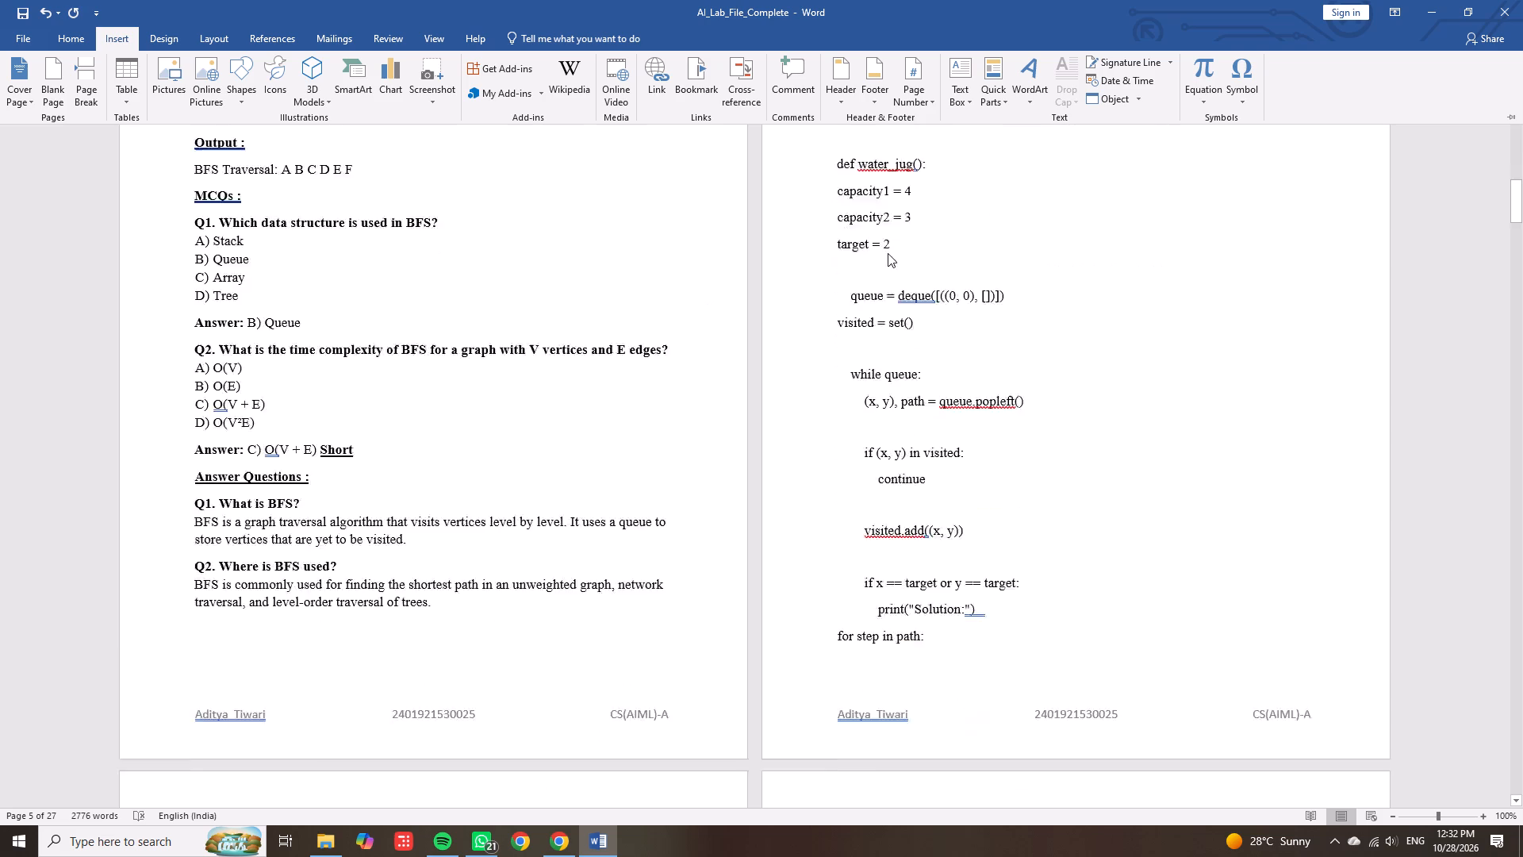
pyautogui.scroll(-9, 888, 253)
pyautogui.scroll(1, 890, 256)
pyautogui.scroll(-9, 891, 256)
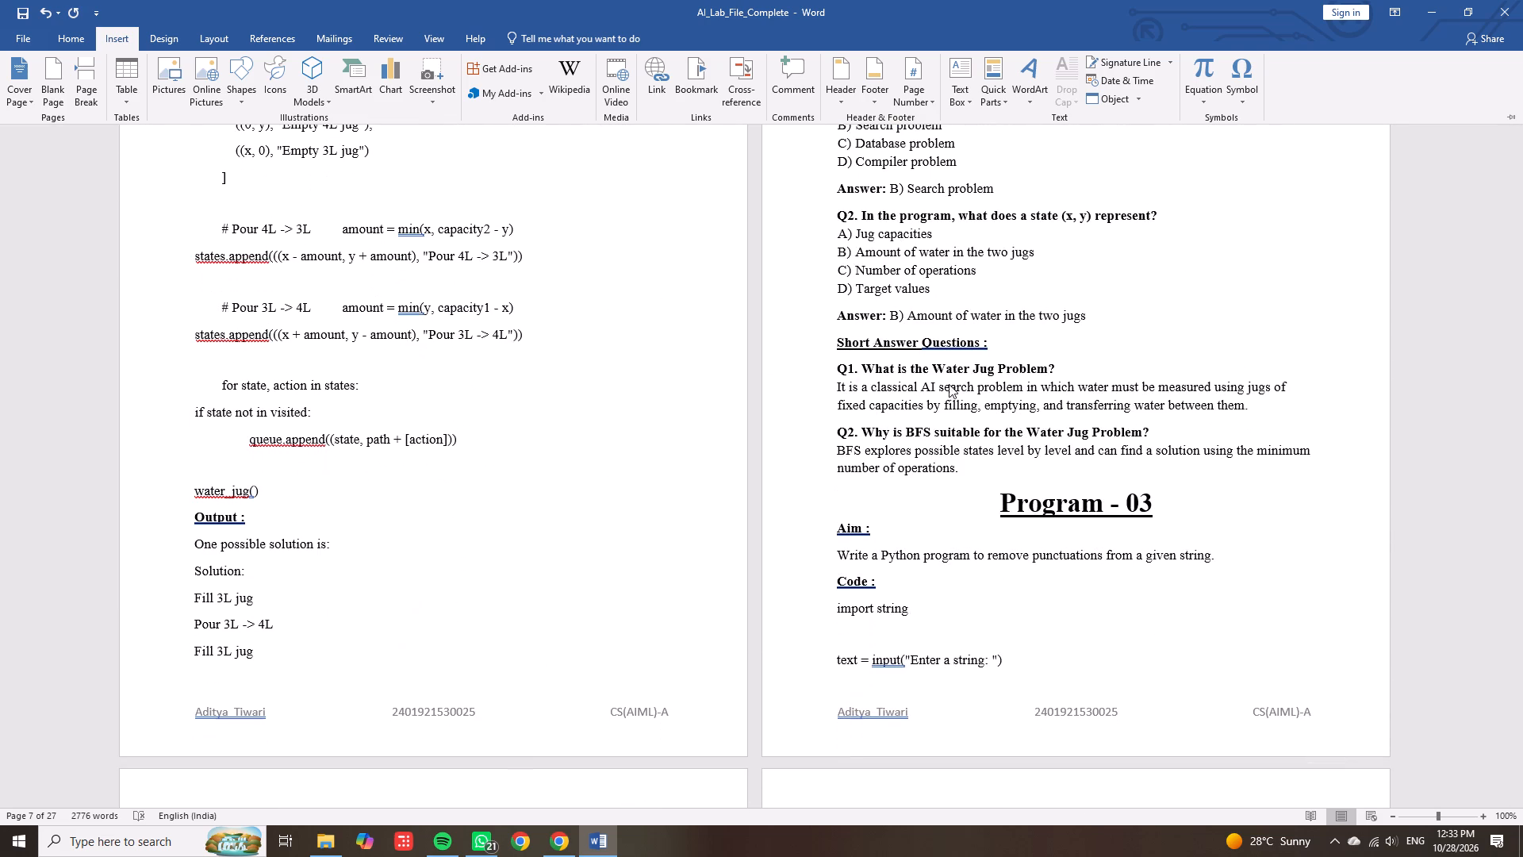
pyautogui.click(988, 455)
pyautogui.click(980, 463)
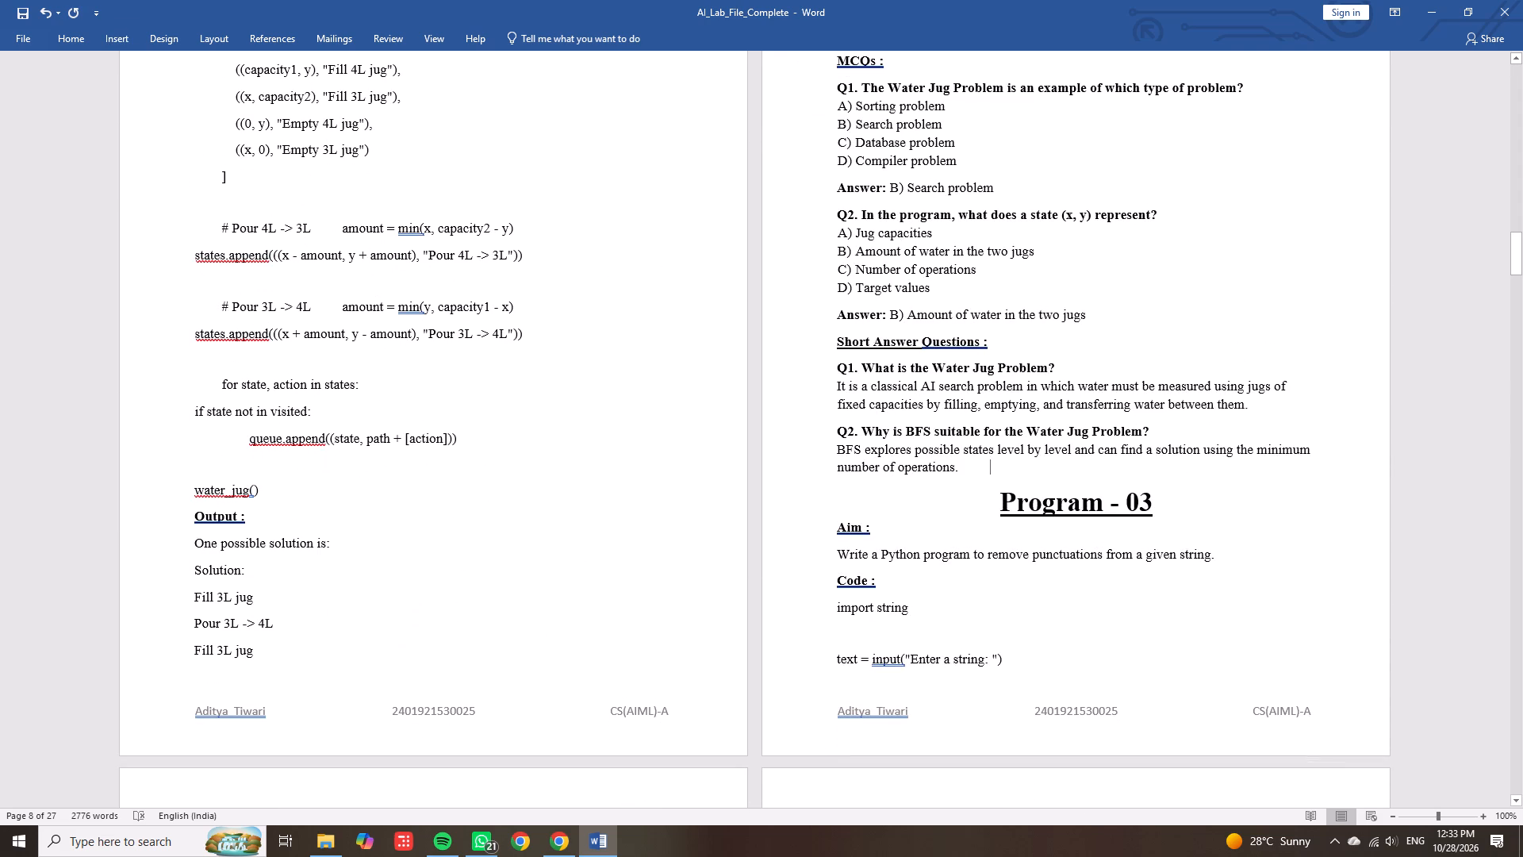
pyautogui.click(950, 465)
pyautogui.click(960, 466)
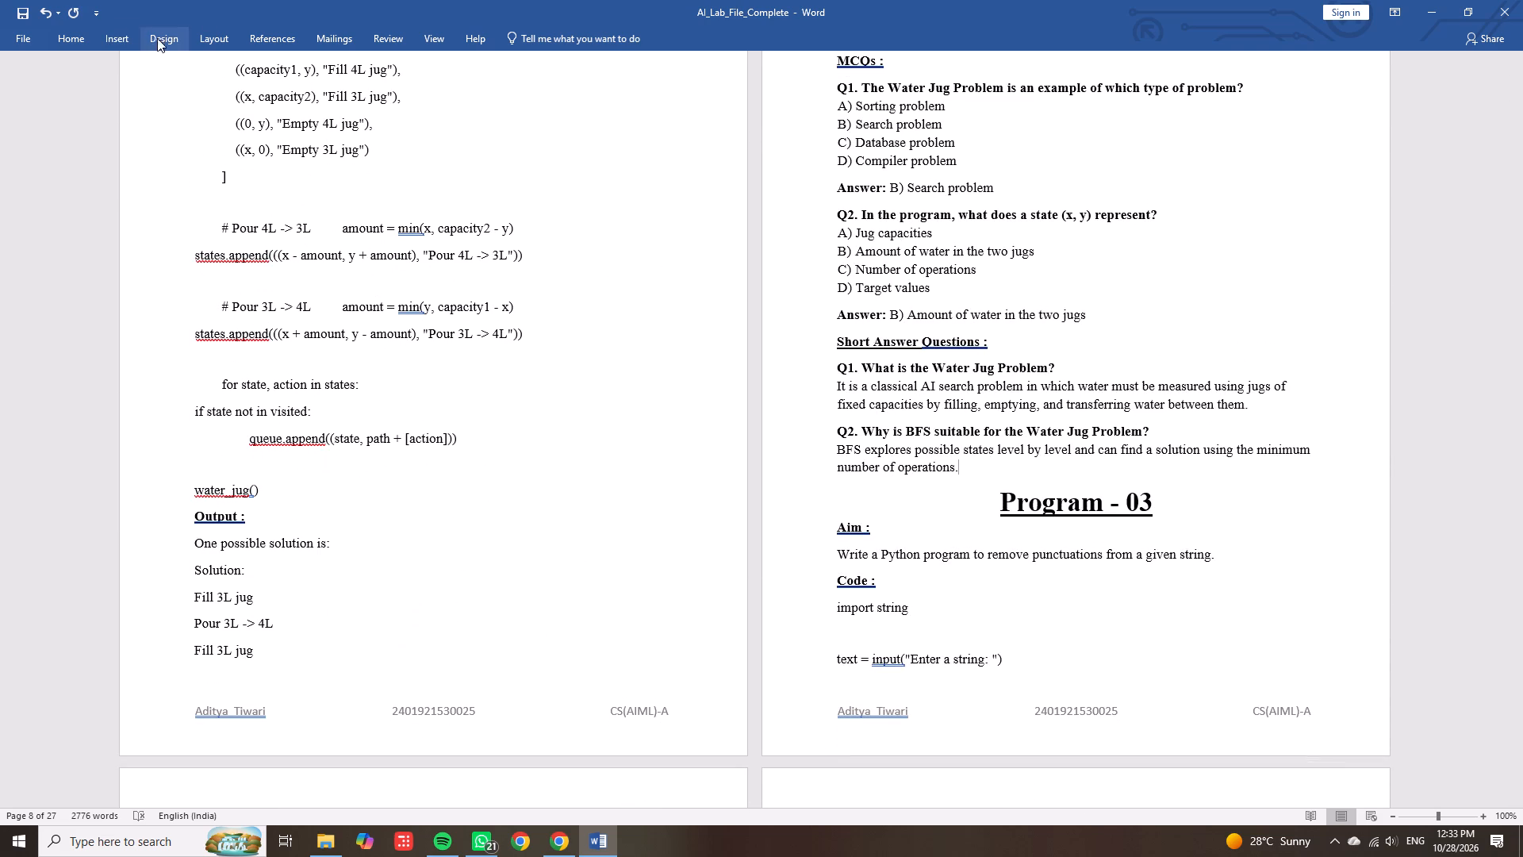
pyautogui.click(132, 35)
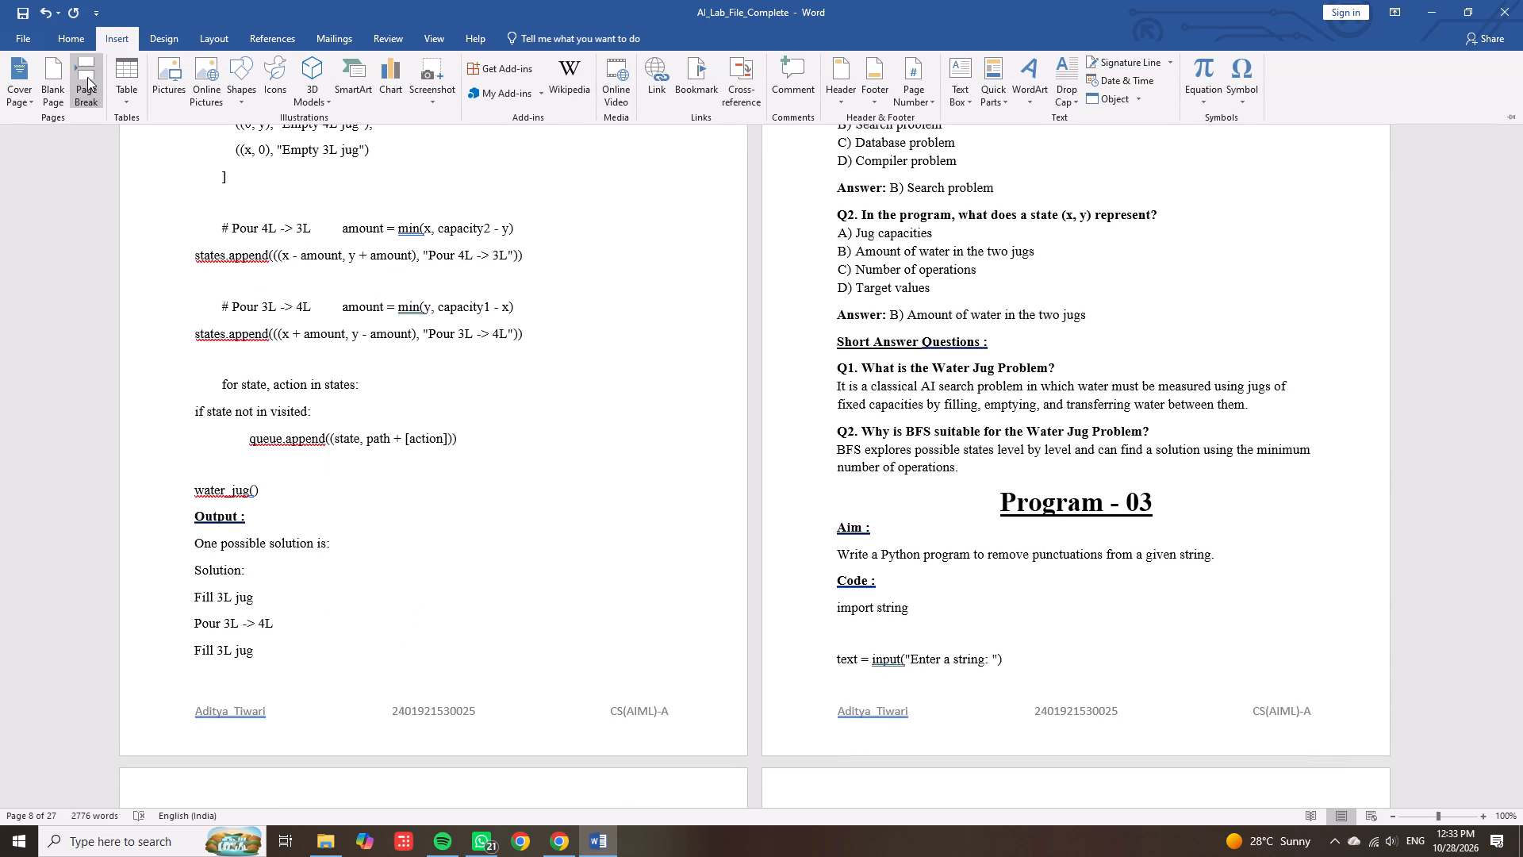
pyautogui.click(87, 77)
# Insert a page break after the punctuation removal short answers, ahead of the Program - 04 heading.
pyautogui.scroll(-11, 501, 269)
pyautogui.scroll(-17, 552, 333)
pyautogui.click(1054, 322)
pyautogui.scroll(3, 1006, 309)
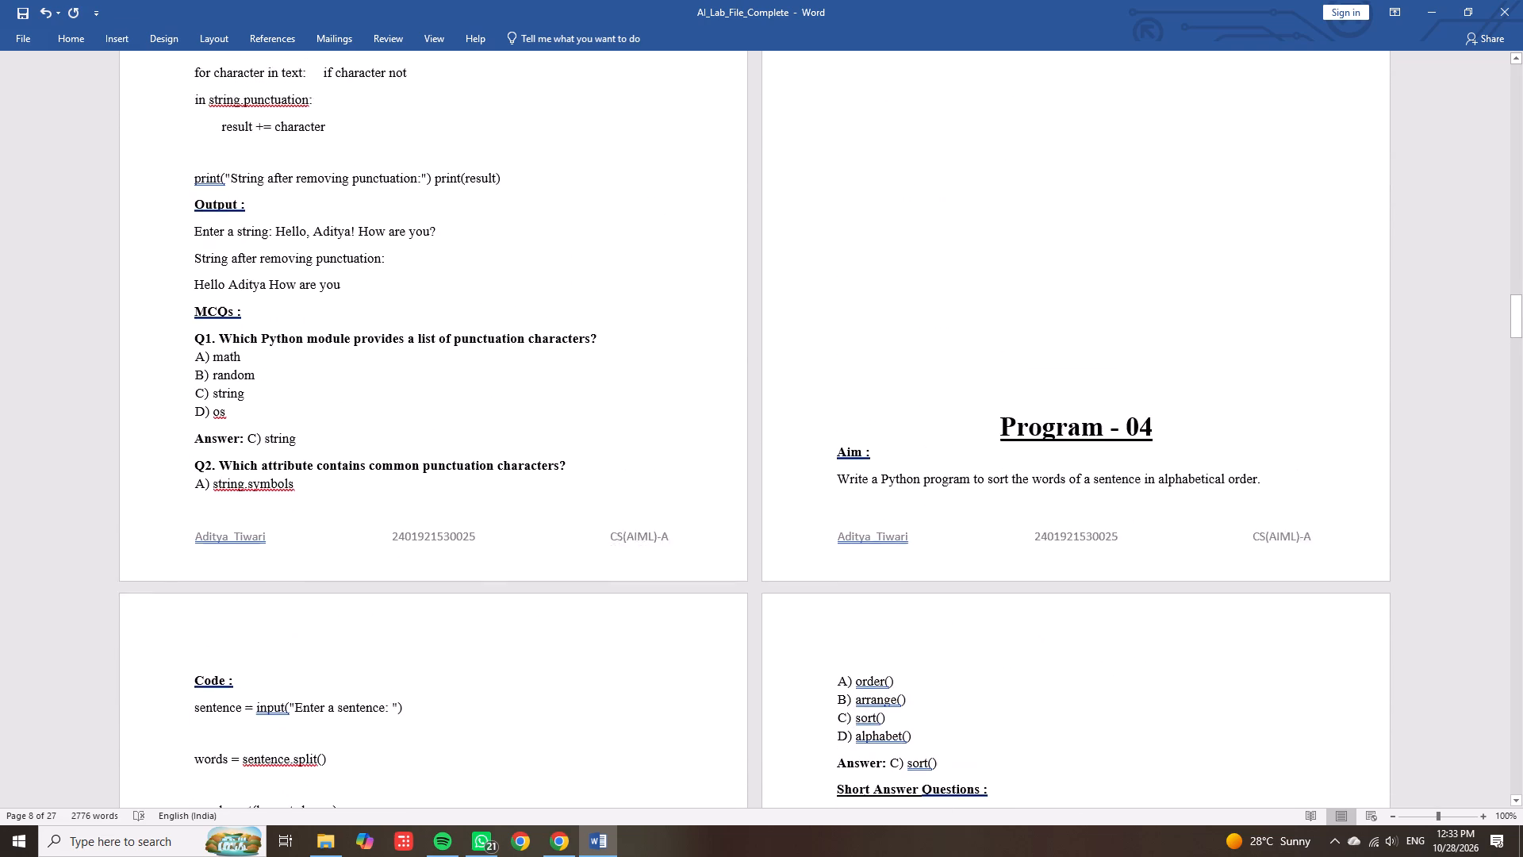
pyautogui.scroll(6, 1006, 309)
pyautogui.click(1070, 282)
pyautogui.click(1068, 248)
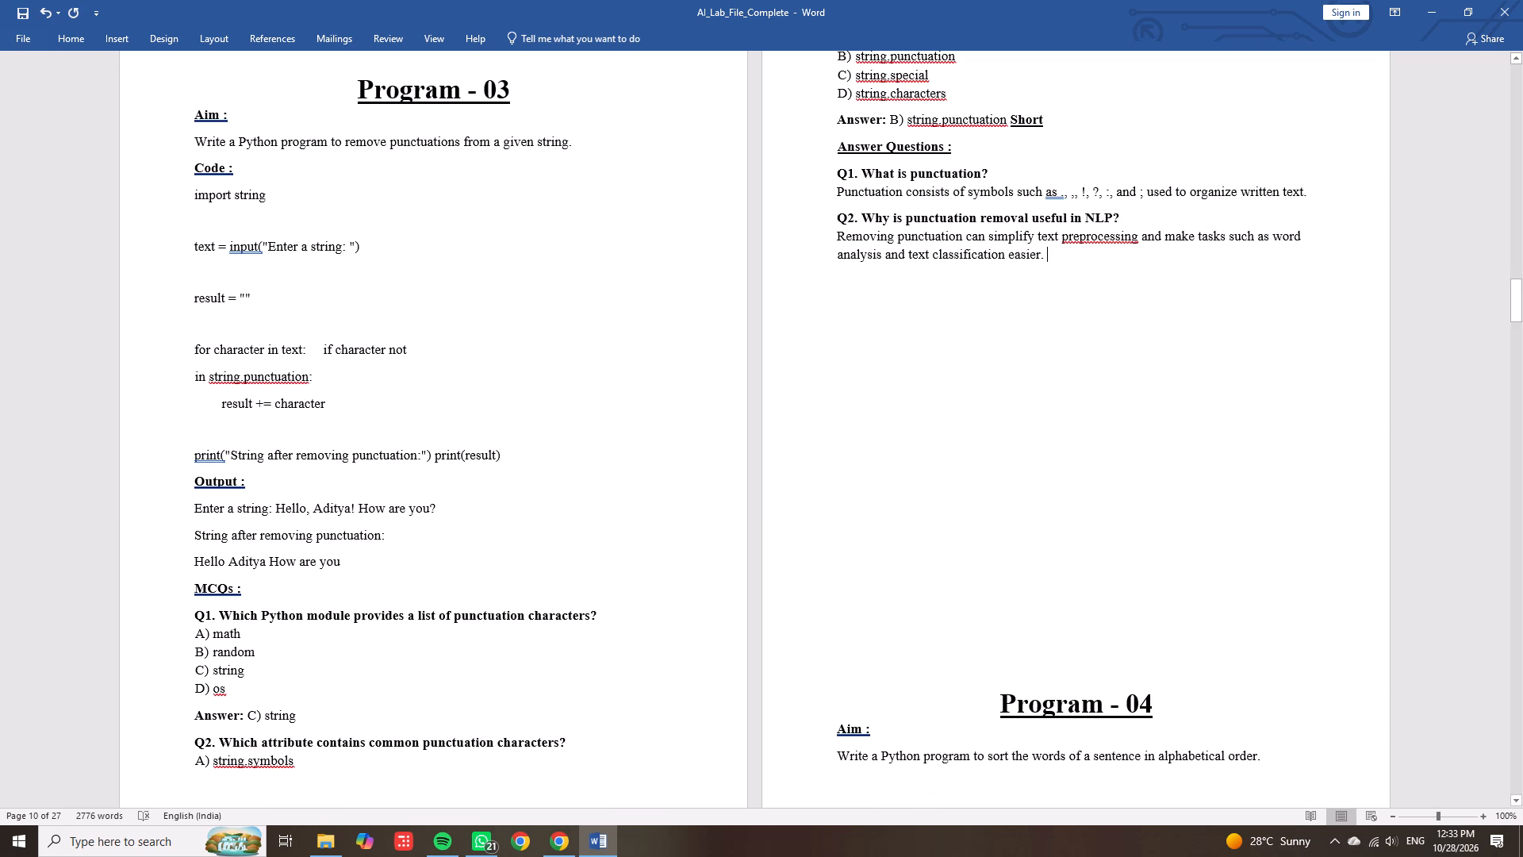
pyautogui.click(109, 40)
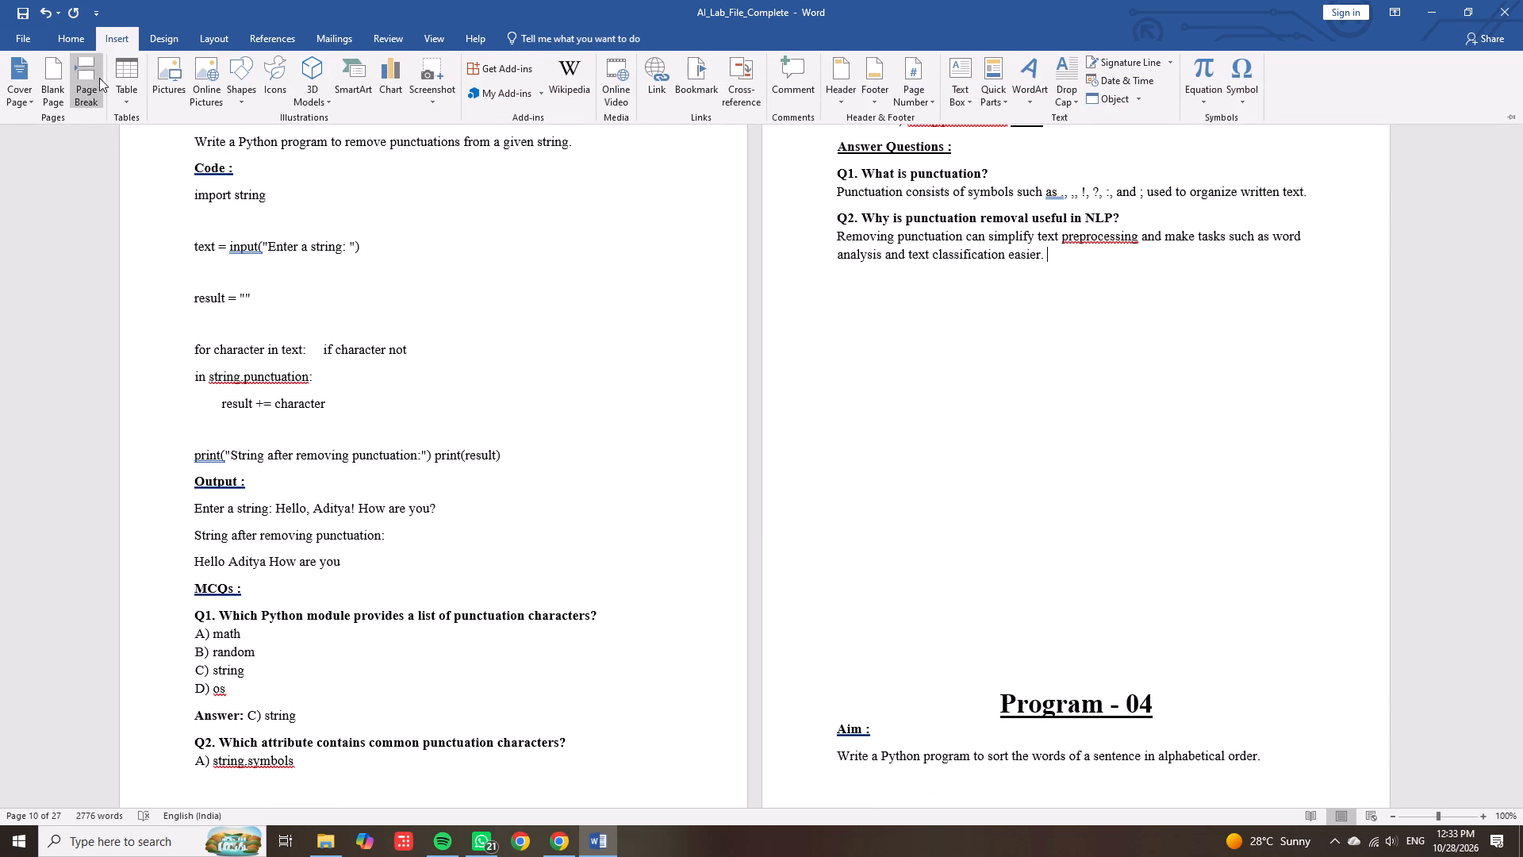
pyautogui.click(95, 74)
# Delete the blank lines above the Program - 04 heading so it sits at the top of its page.
pyautogui.scroll(-18, 847, 360)
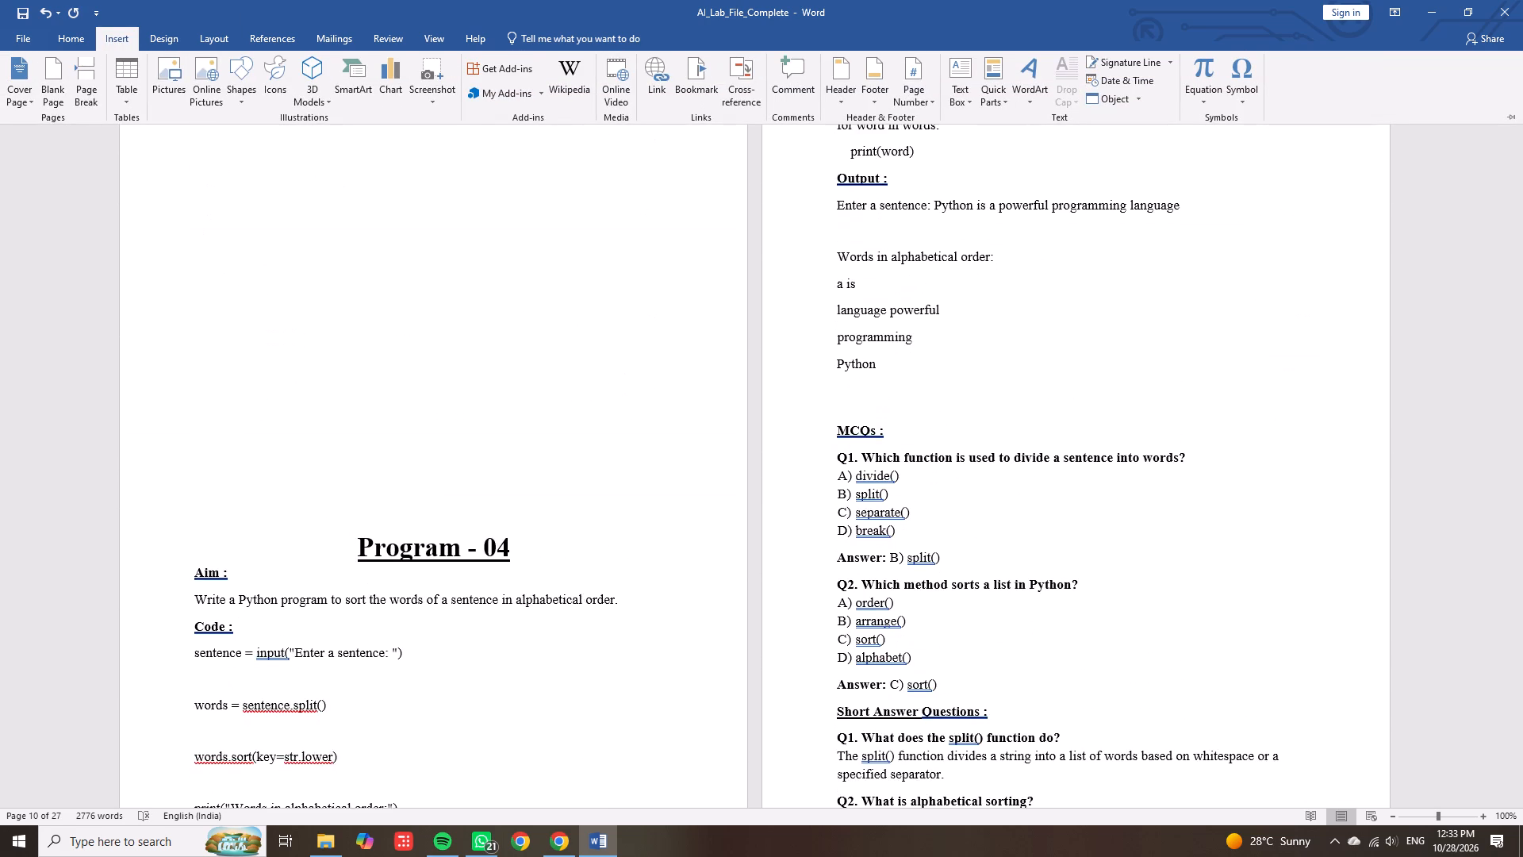
pyautogui.click(213, 479)
pyautogui.click(241, 496)
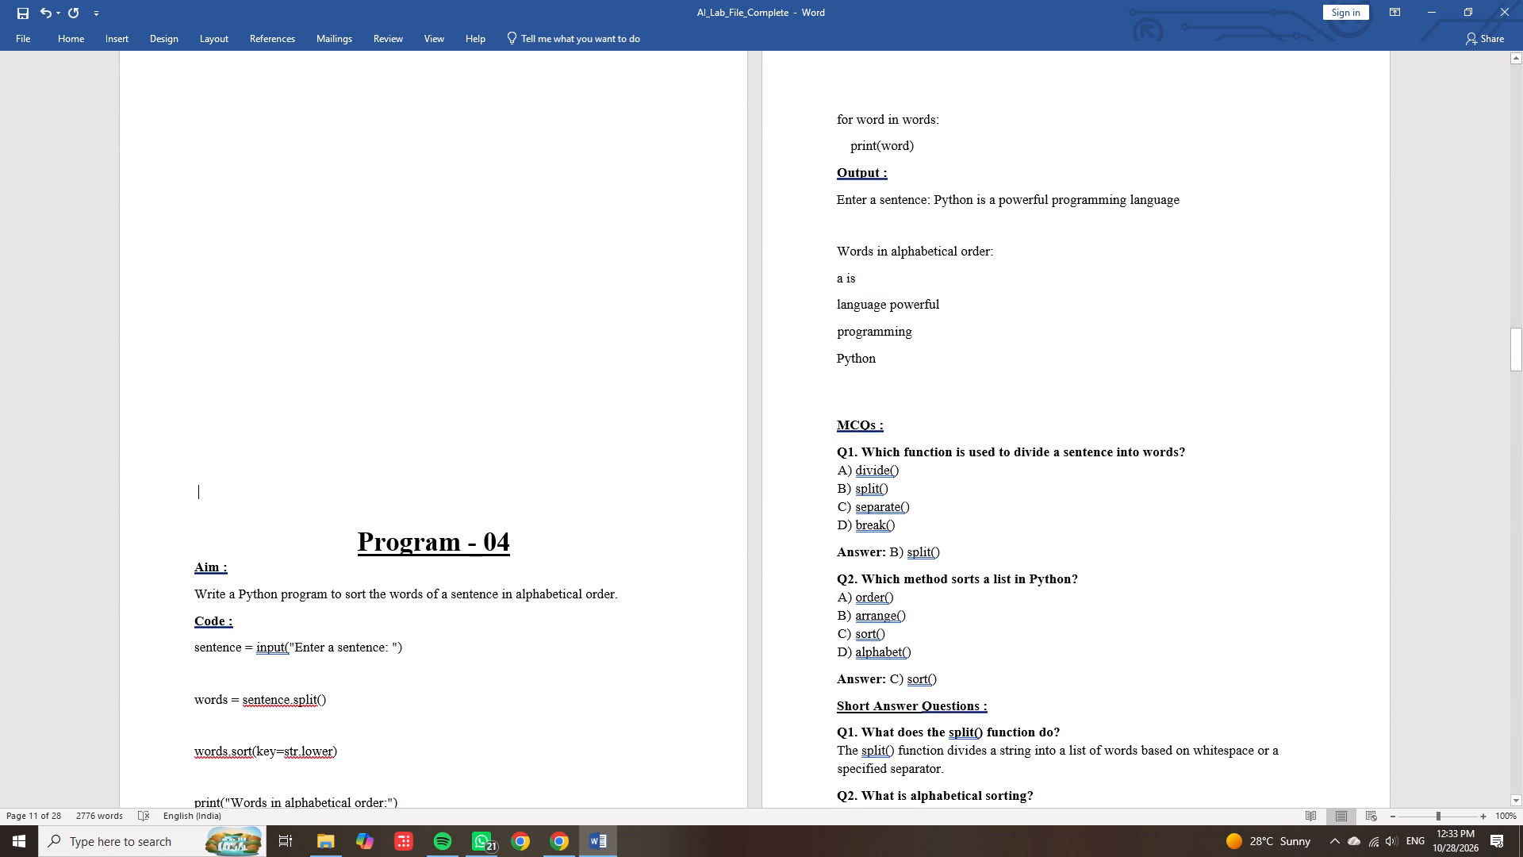
pyautogui.press('BackSpace')
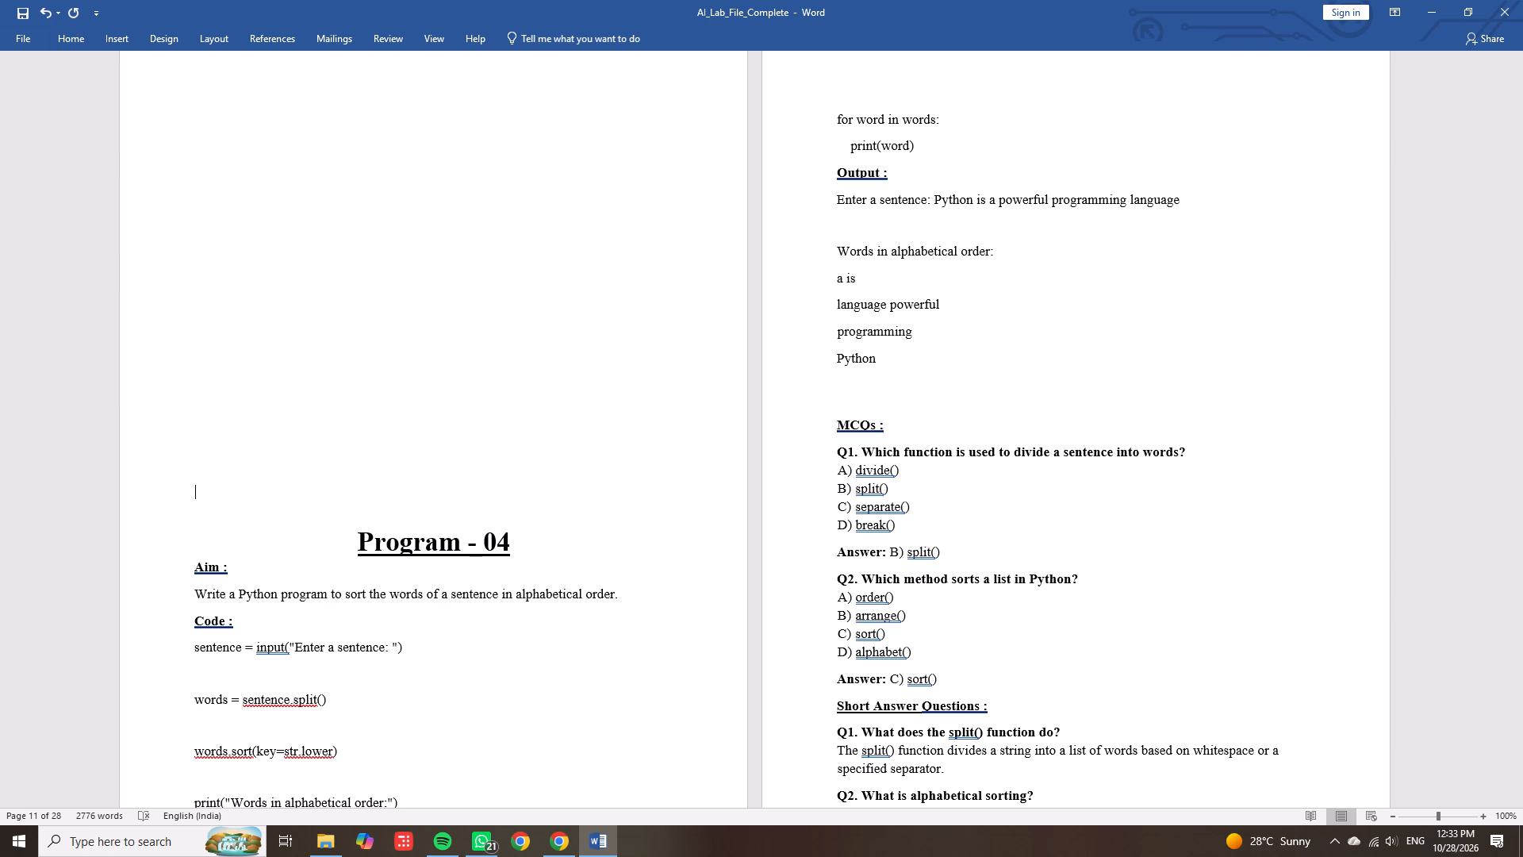
pyautogui.press('BackSpace')
pyautogui.press('BackSpace')
pyautogui.press('BackSpace')
pyautogui.press('BackSpace')
pyautogui.press('BackSpace')
pyautogui.press('BackSpace')
pyautogui.press('BackSpace')
pyautogui.press('BackSpace')
pyautogui.press('BackSpace')
pyautogui.press('BackSpace')
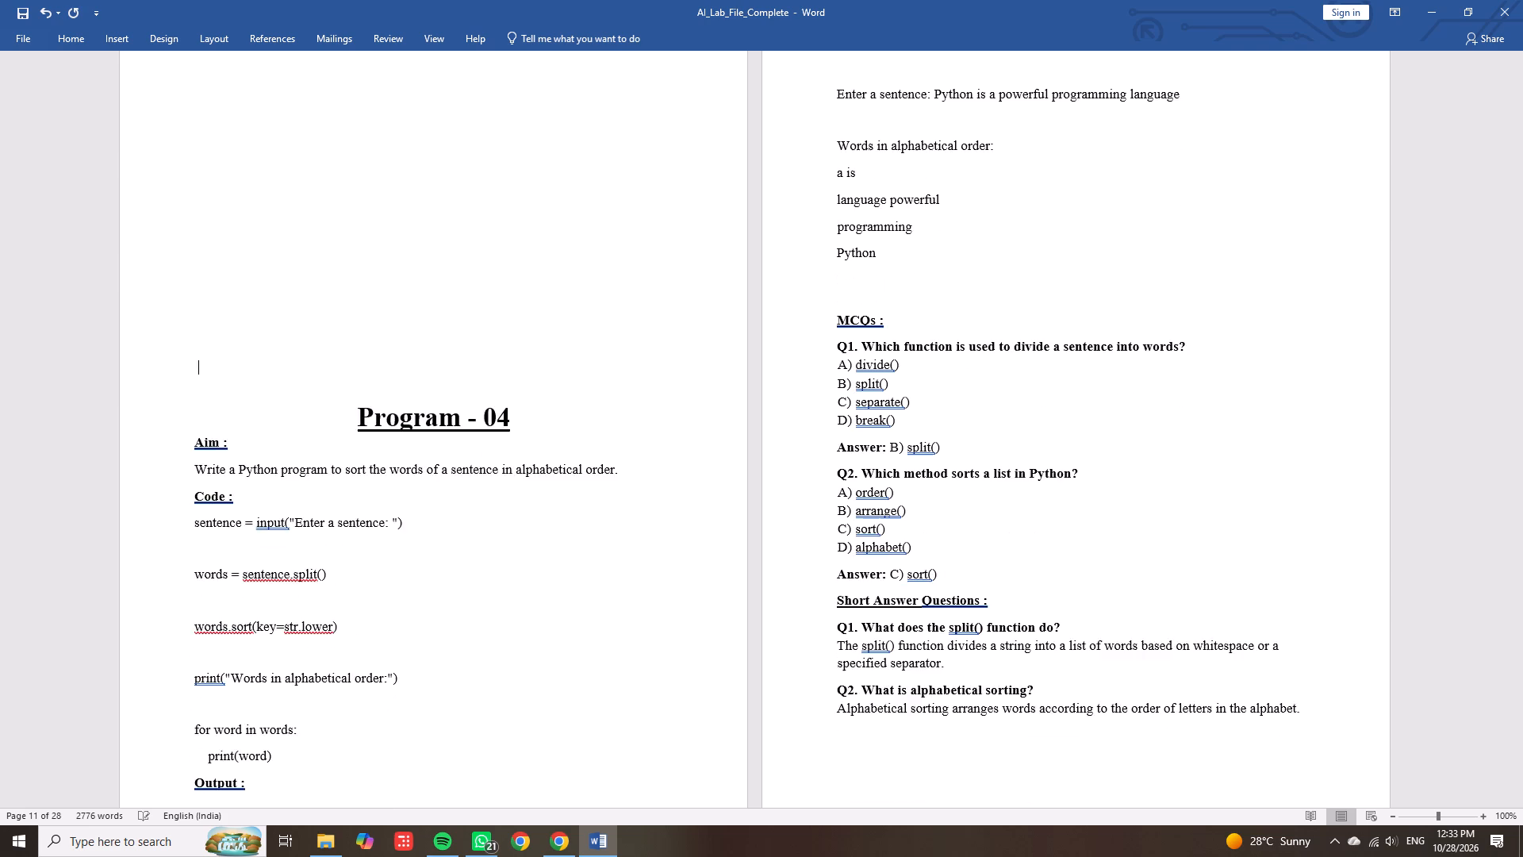
pyautogui.press('BackSpace')
pyautogui.press('BackSpace')
pyautogui.scroll(9, 214, 489)
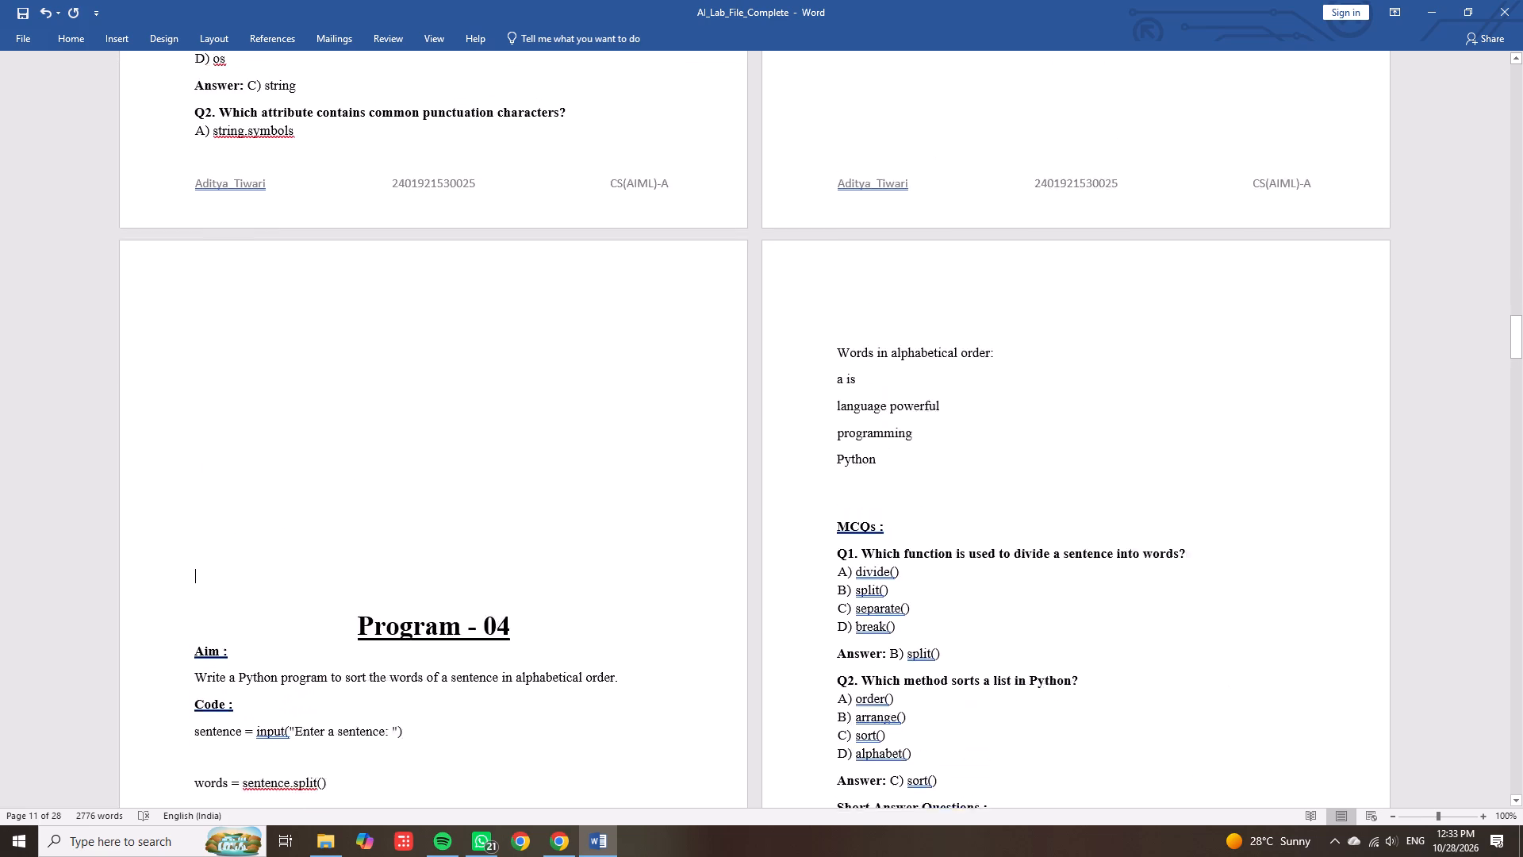
pyautogui.scroll(13, 209, 489)
pyautogui.scroll(-1, 209, 491)
pyautogui.scroll(3, 209, 491)
pyautogui.scroll(-9, 255, 490)
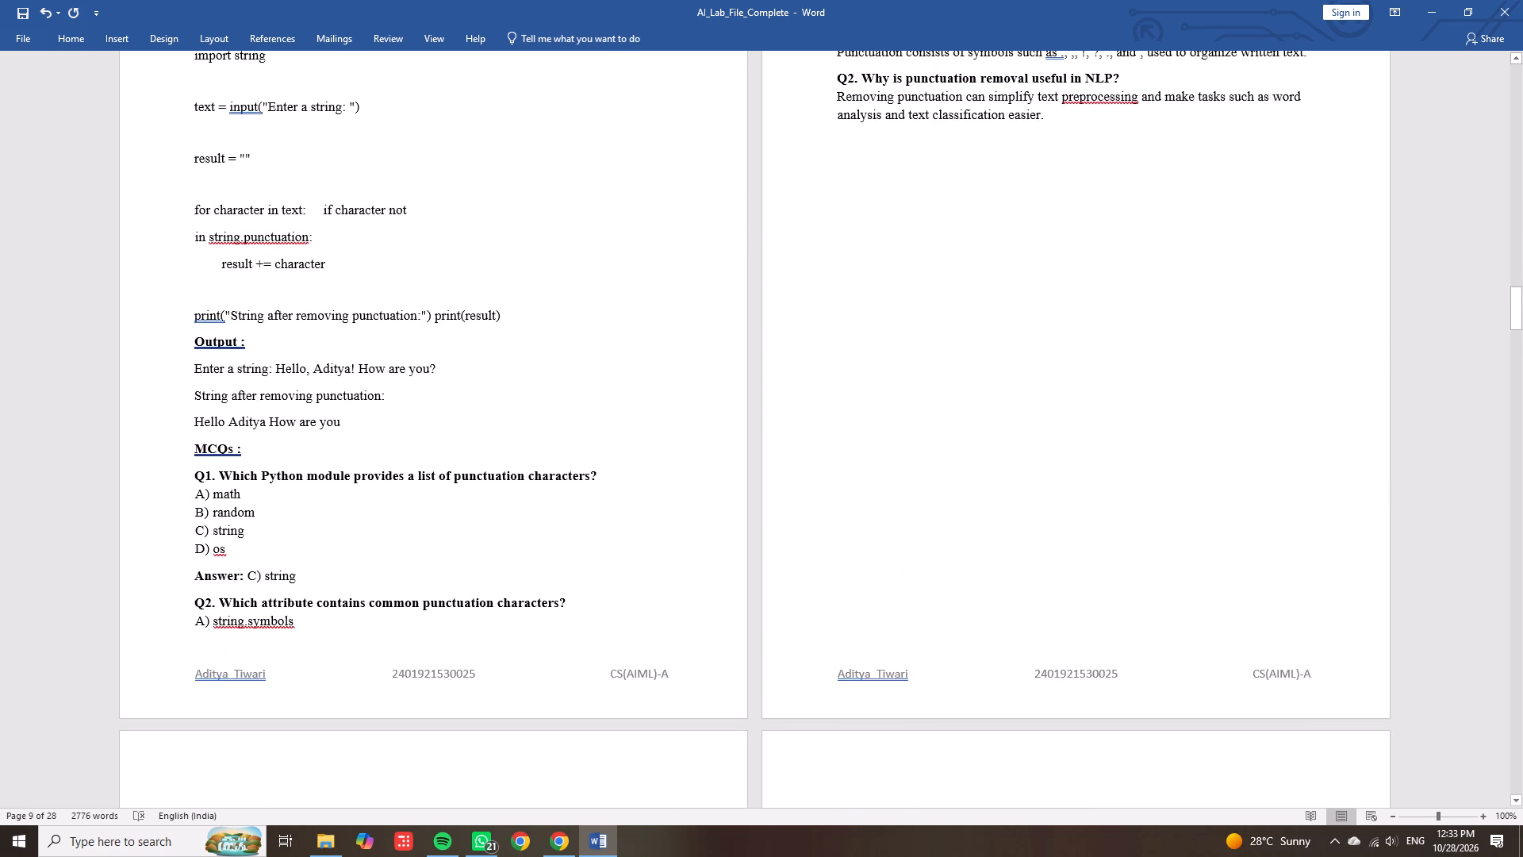
pyautogui.scroll(-10, 259, 425)
pyautogui.scroll(1, 257, 407)
pyautogui.scroll(-3, 257, 407)
pyautogui.press('BackSpace')
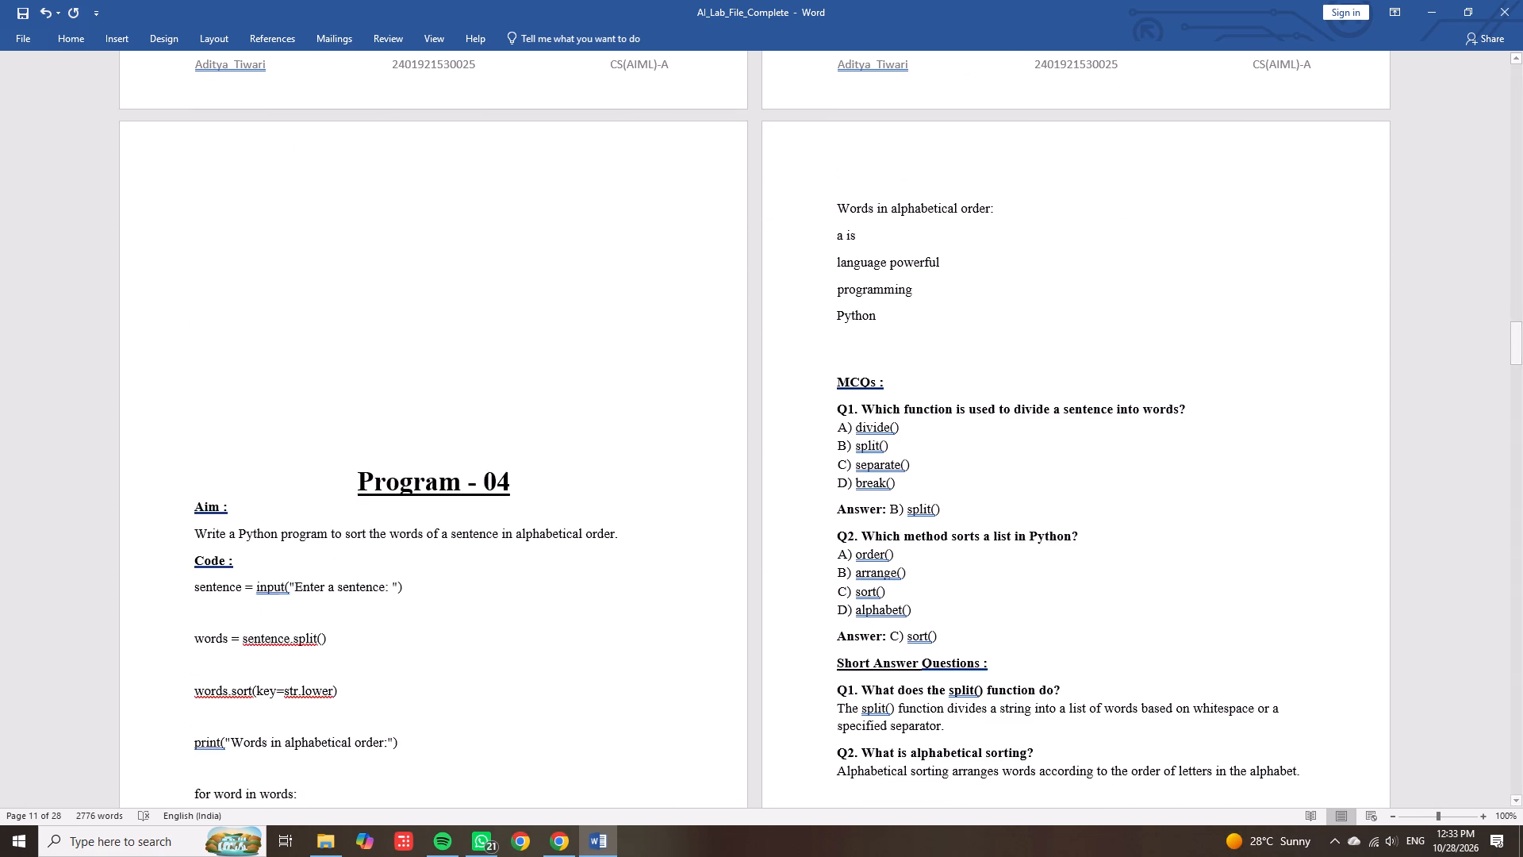
pyautogui.press('BackSpace')
pyautogui.press('BackSpace')
pyautogui.press('BackSpace')
pyautogui.press('BackSpace')
pyautogui.press('BackSpace')
pyautogui.press('BackSpace')
pyautogui.press('BackSpace')
pyautogui.press('BackSpace')
pyautogui.press('BackSpace')
pyautogui.press('BackSpace')
pyautogui.press('BackSpace')
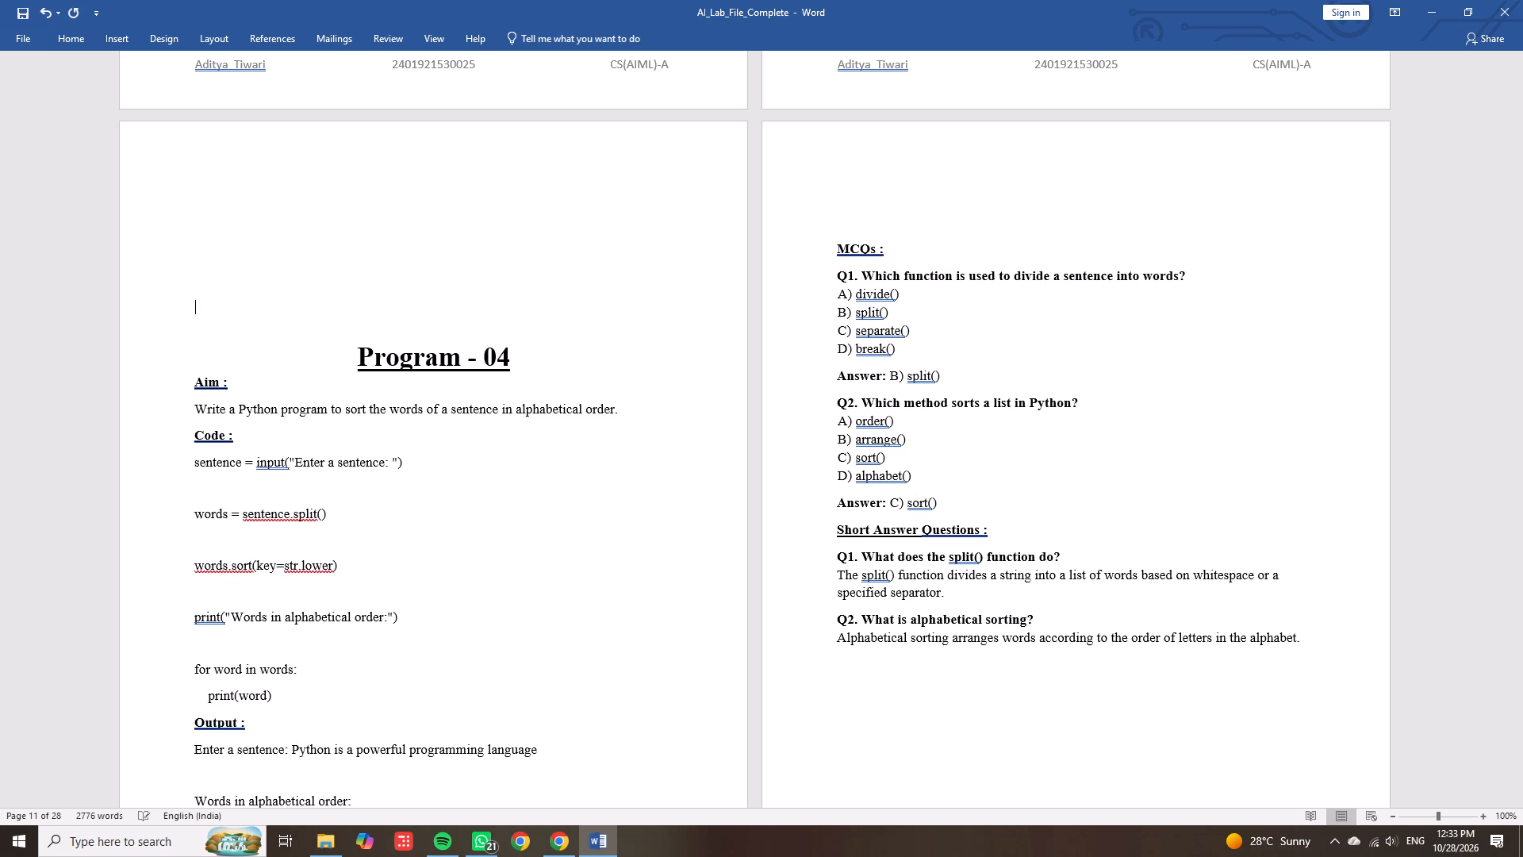
pyautogui.press('BackSpace')
pyautogui.press('BackSpace')
pyautogui.press('BackSpace')
pyautogui.press('BackSpace')
pyautogui.press('BackSpace')
pyautogui.press('BackSpace')
pyautogui.press('BackSpace')
pyautogui.press('BackSpace')
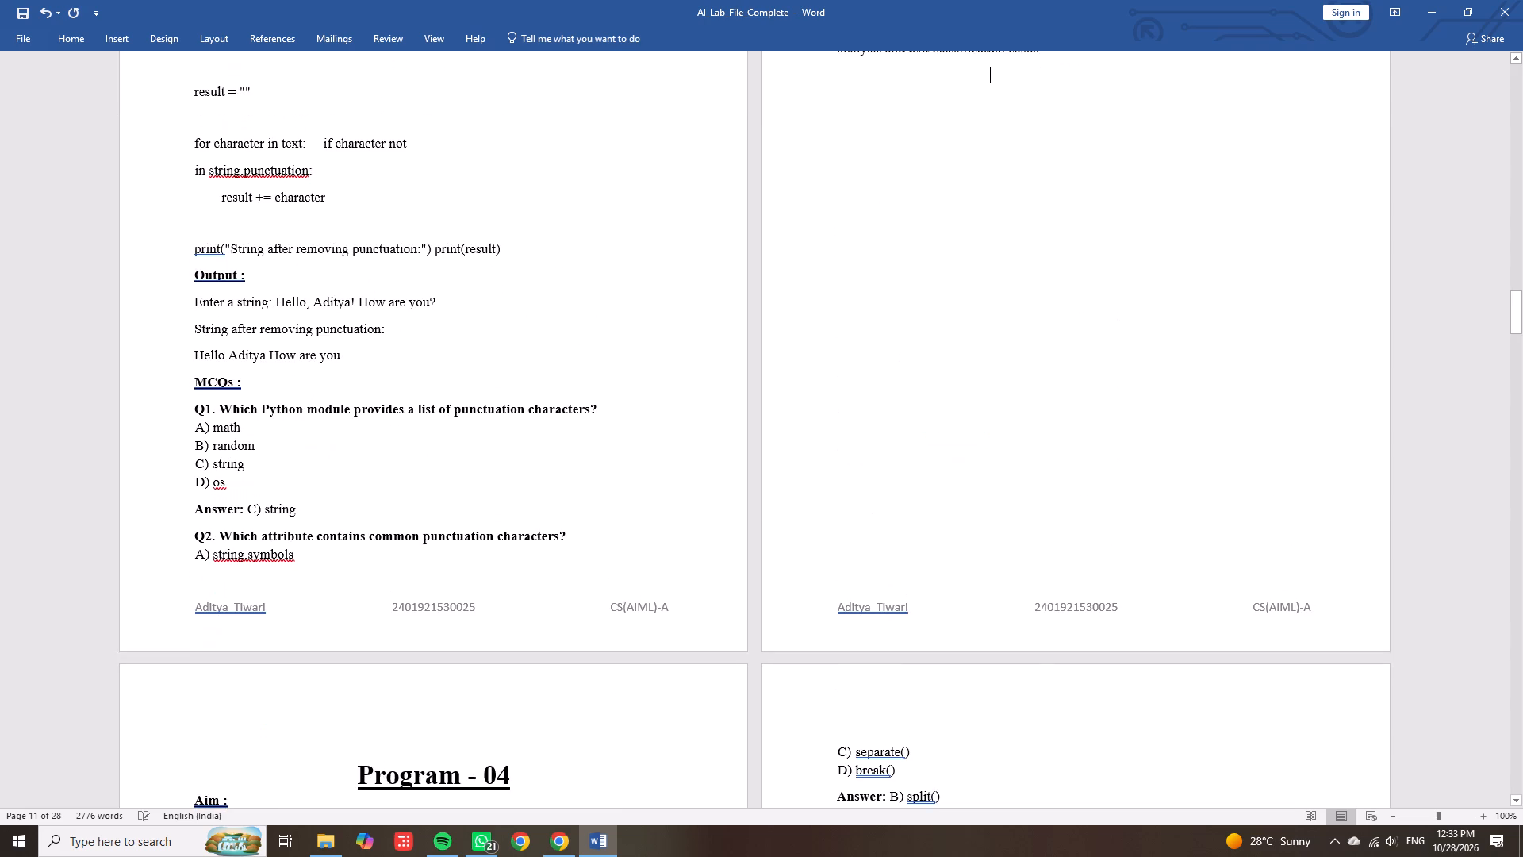
# Insert a page break directly before the Program - 05 heading so it starts on a new page.
pyautogui.scroll(1, 257, 409)
pyautogui.scroll(-9, 257, 409)
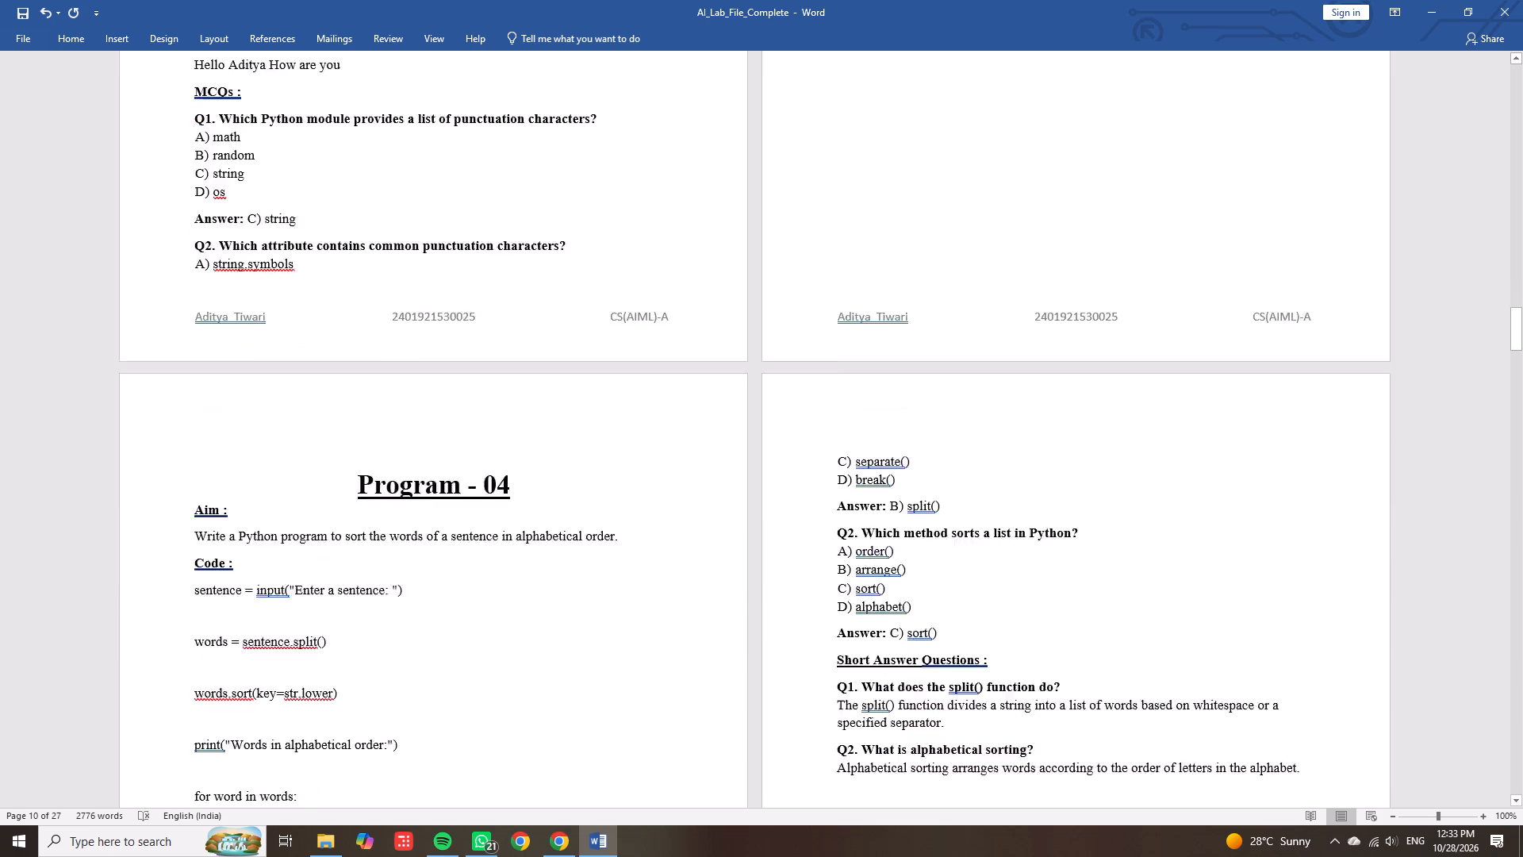
pyautogui.scroll(-8, 259, 410)
pyautogui.scroll(1, 263, 403)
pyautogui.scroll(-5, 264, 403)
pyautogui.scroll(1, 288, 363)
pyautogui.scroll(-4, 288, 363)
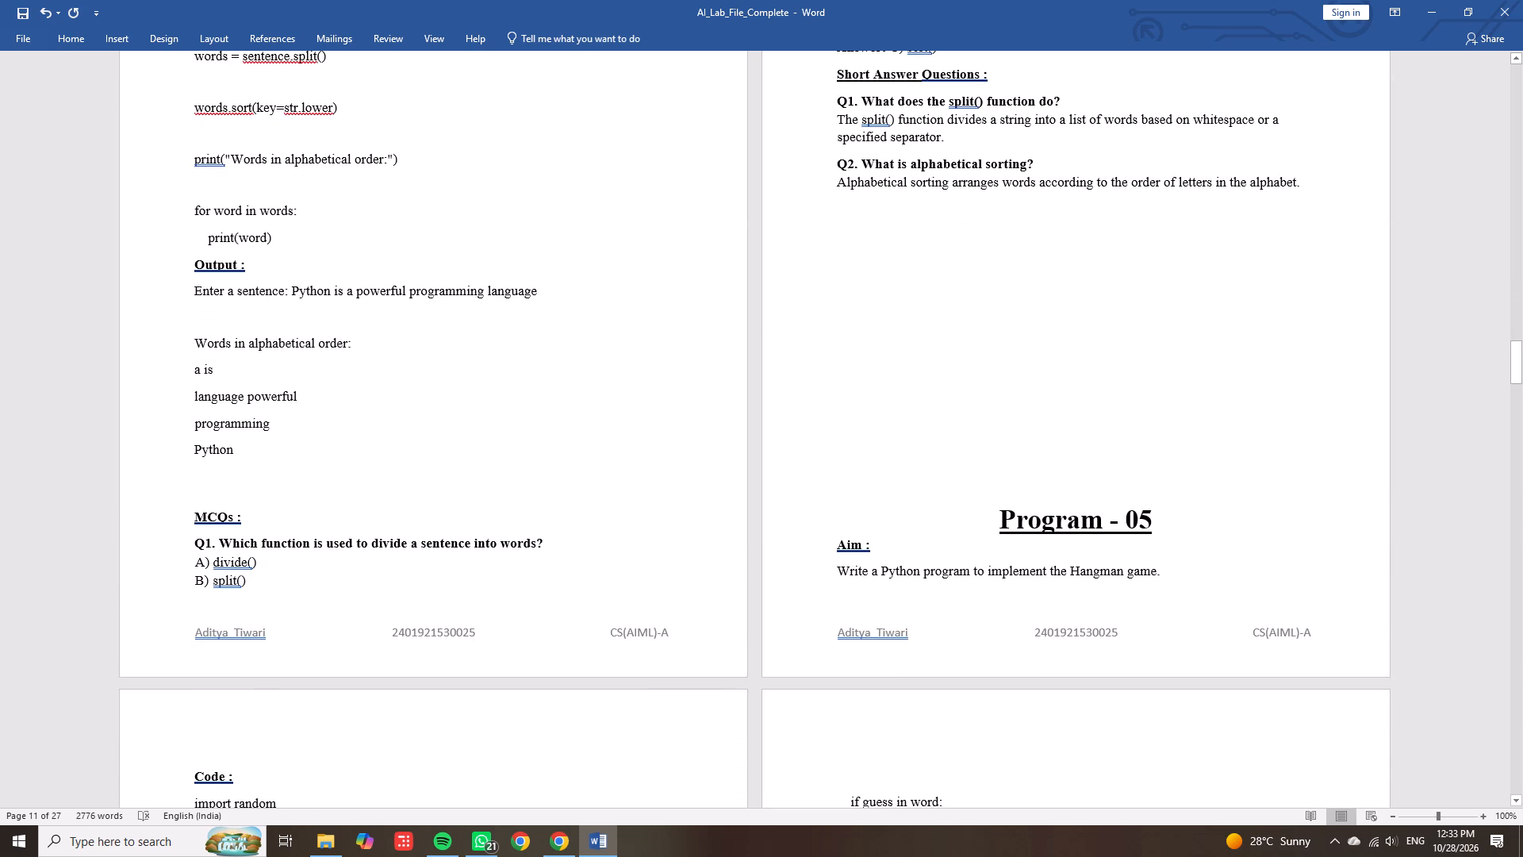
pyautogui.click(953, 523)
pyautogui.click(136, 38)
pyautogui.click(86, 83)
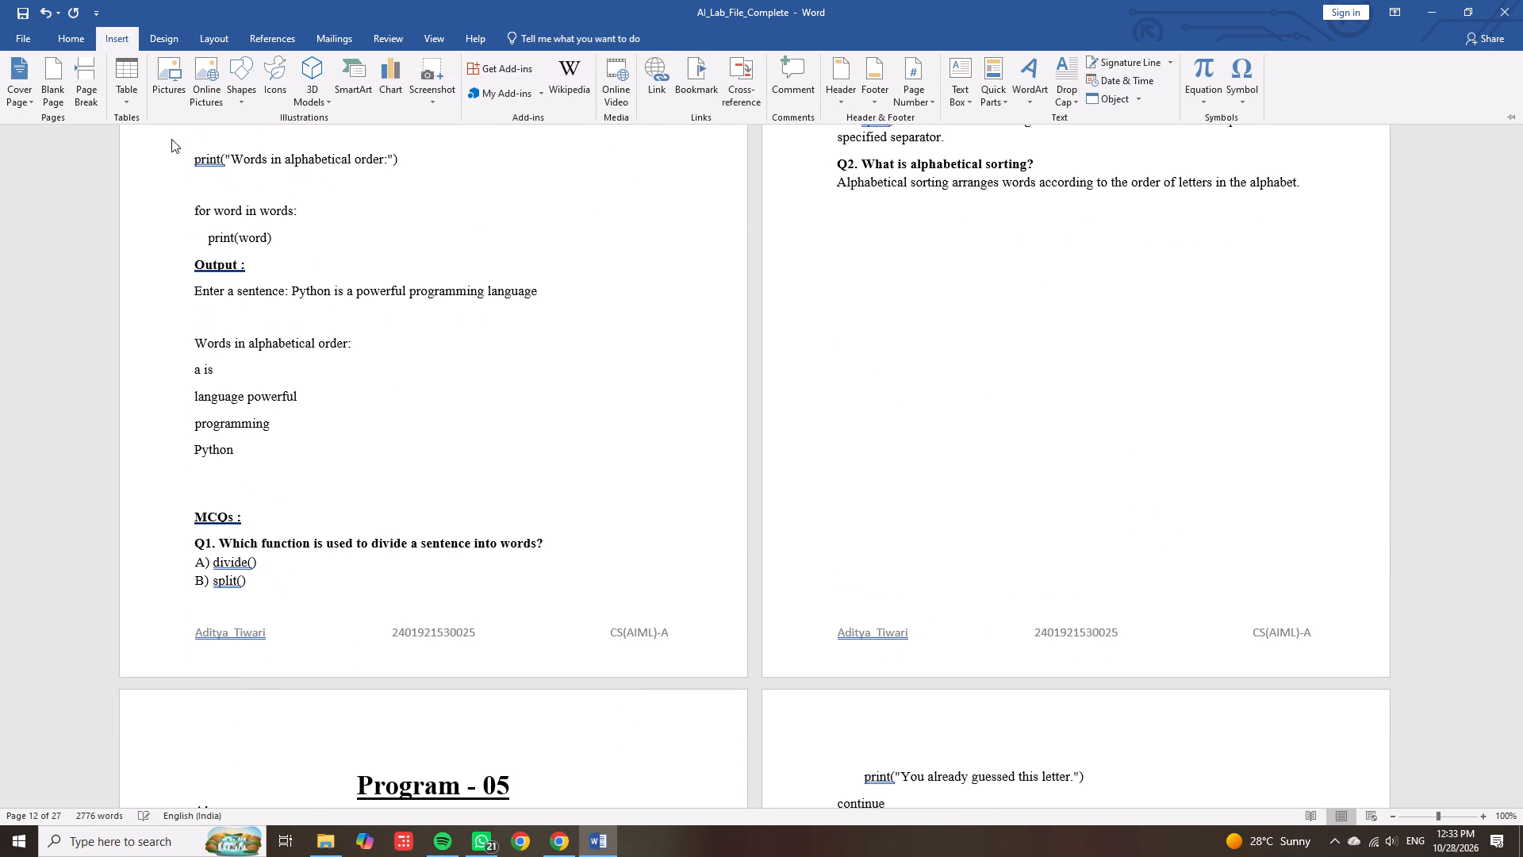
# Check the page starts after Program - 05 and insert a page break directly before the Program - 07 heading.
pyautogui.scroll(-18, 600, 622)
pyautogui.scroll(-13, 637, 436)
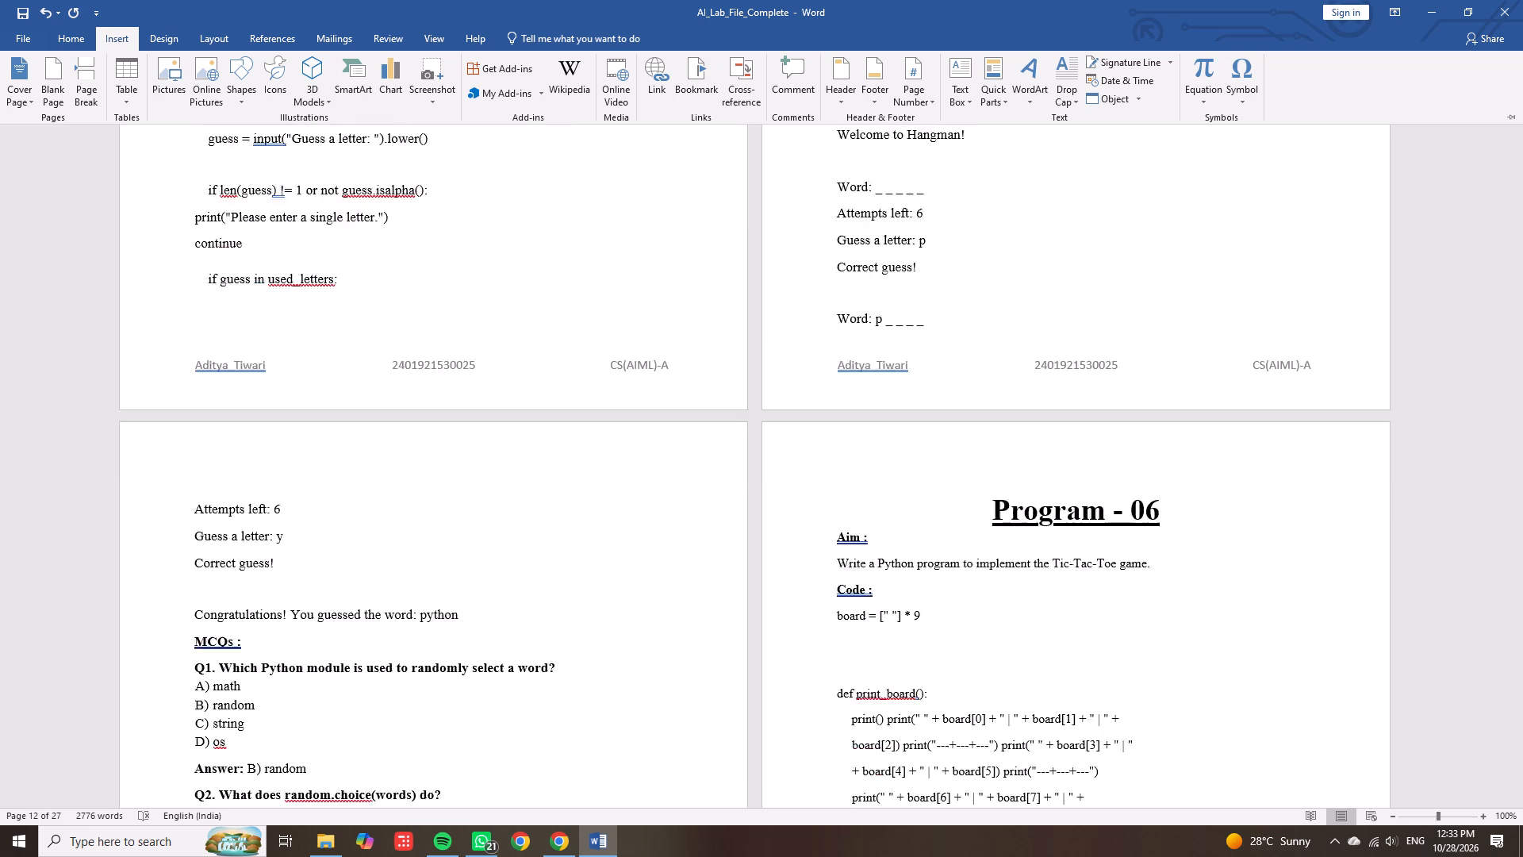
pyautogui.scroll(13, 757, 408)
pyautogui.scroll(-1, 756, 410)
pyautogui.scroll(9, 756, 412)
pyautogui.scroll(-17, 757, 412)
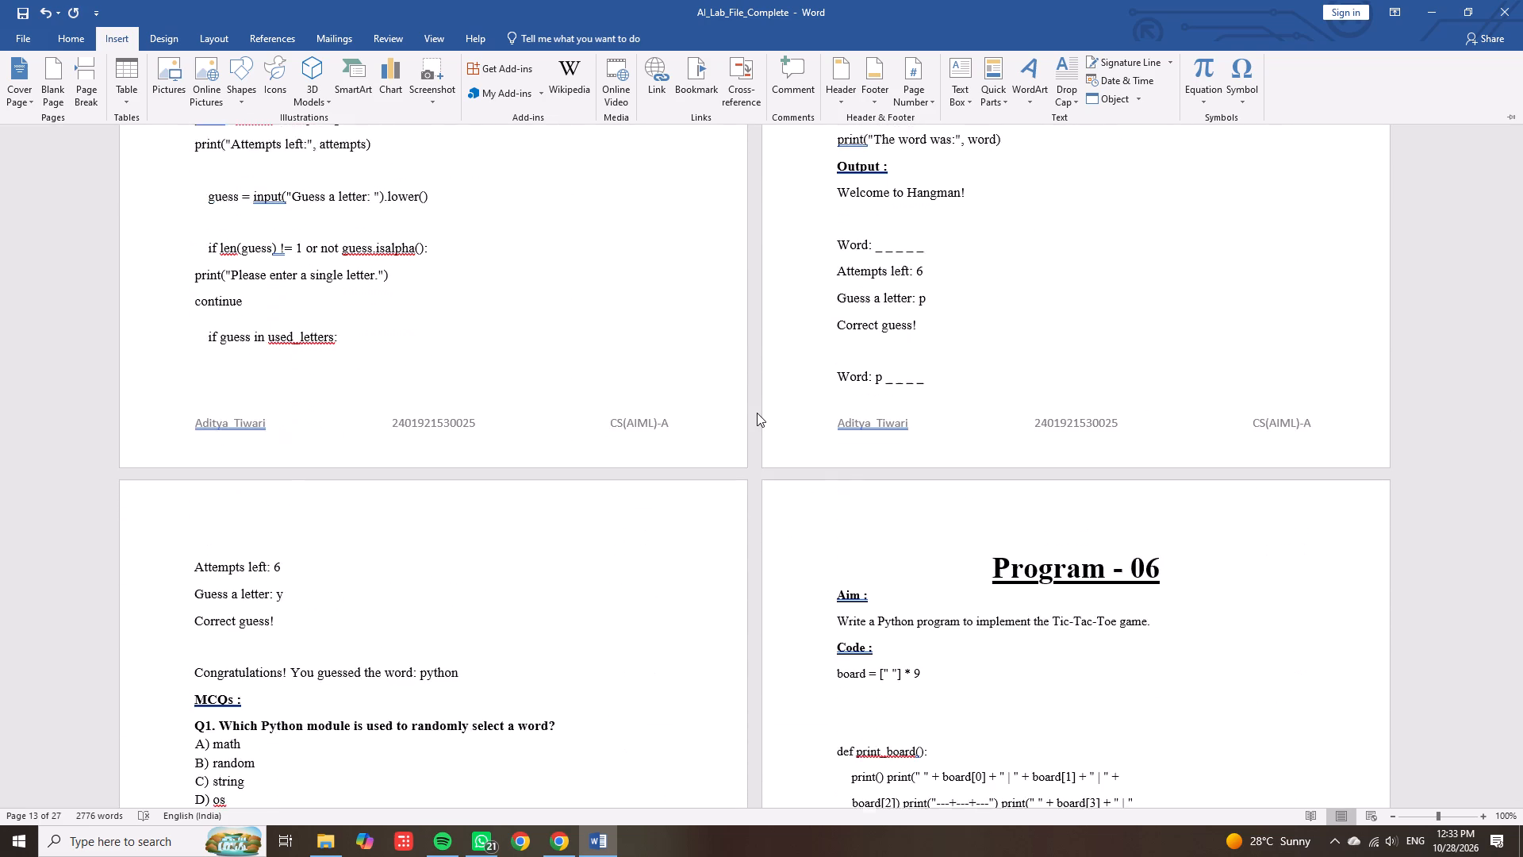
pyautogui.scroll(-15, 757, 413)
pyautogui.scroll(-6, 757, 413)
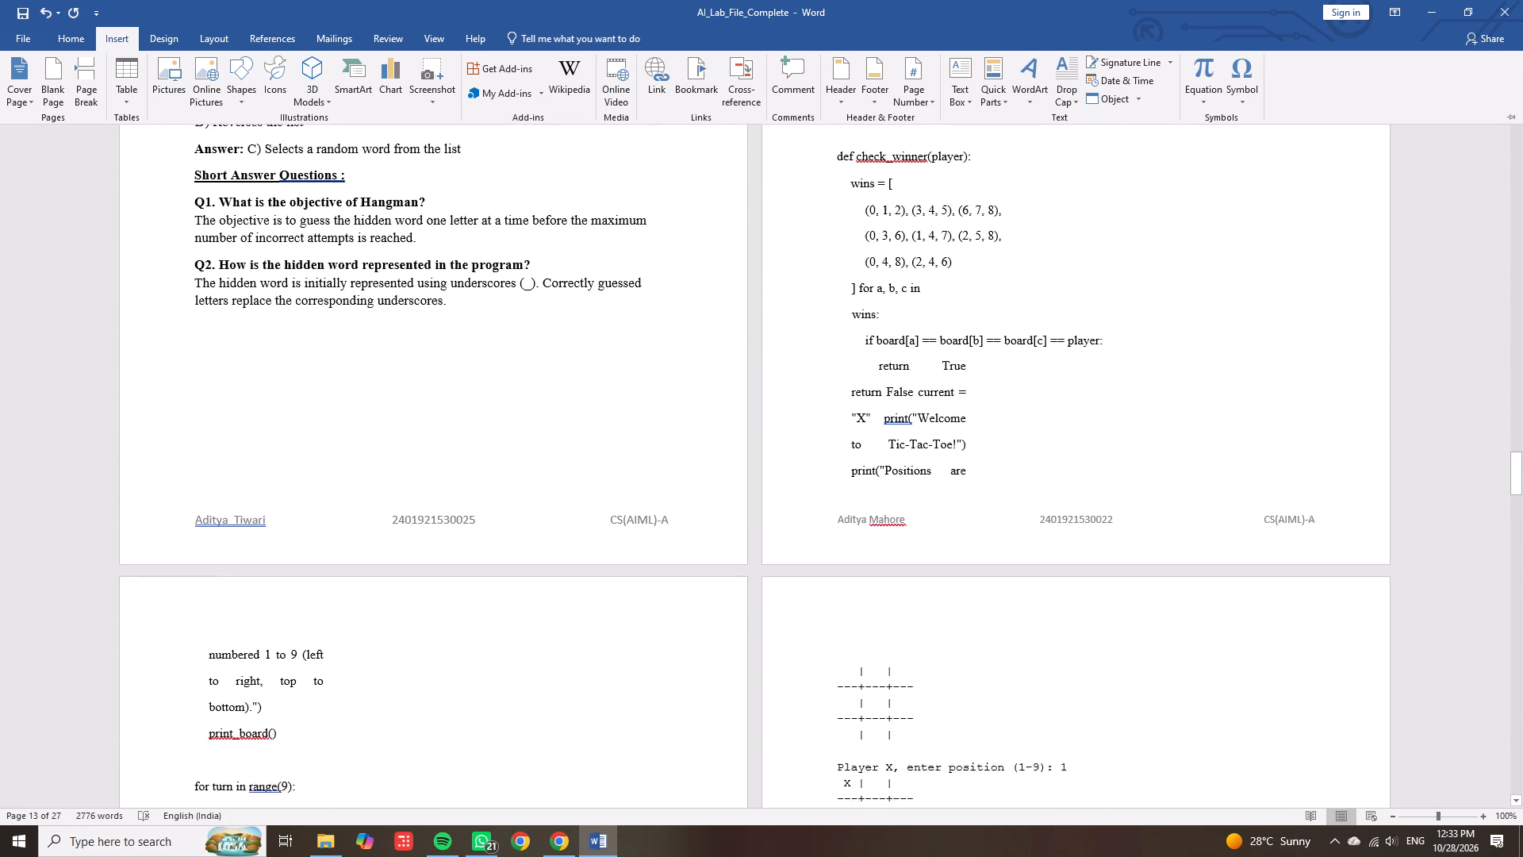
pyautogui.scroll(-18, 757, 414)
pyautogui.scroll(-5, 757, 414)
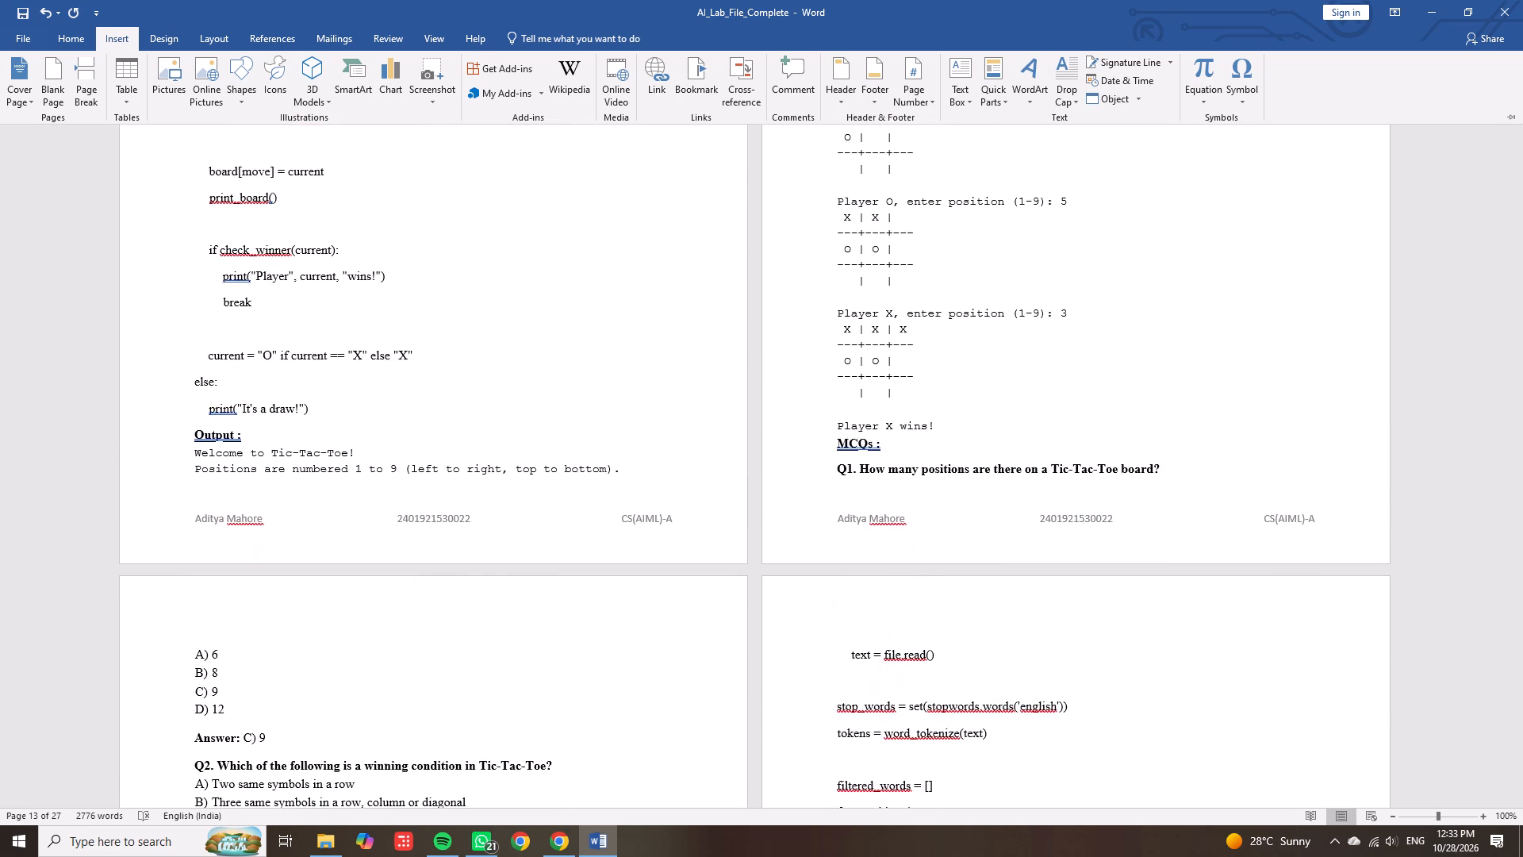
pyautogui.scroll(-13, 757, 415)
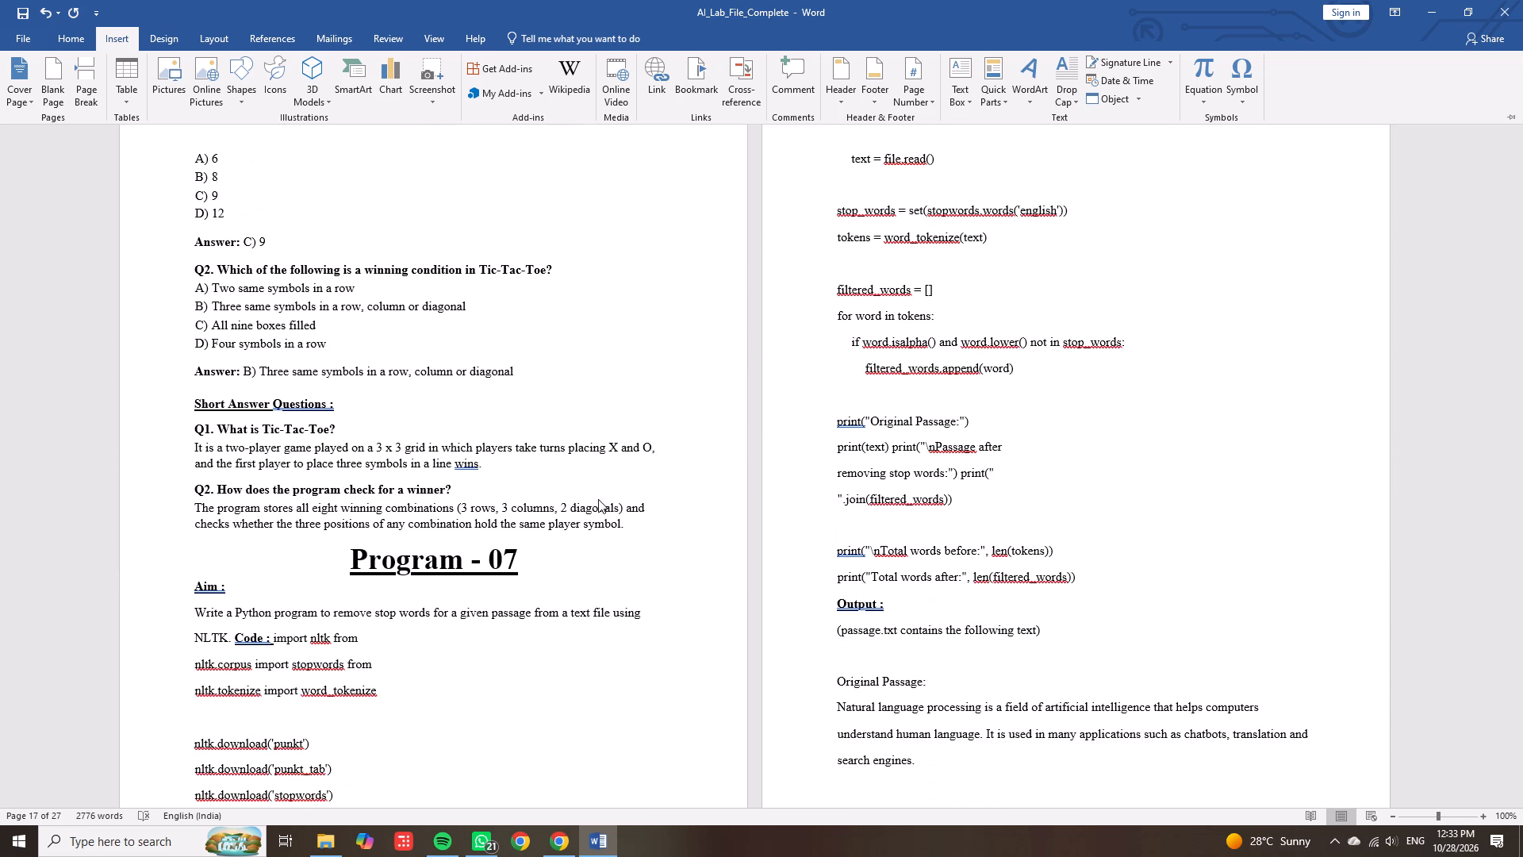
pyautogui.tripleClick(343, 551)
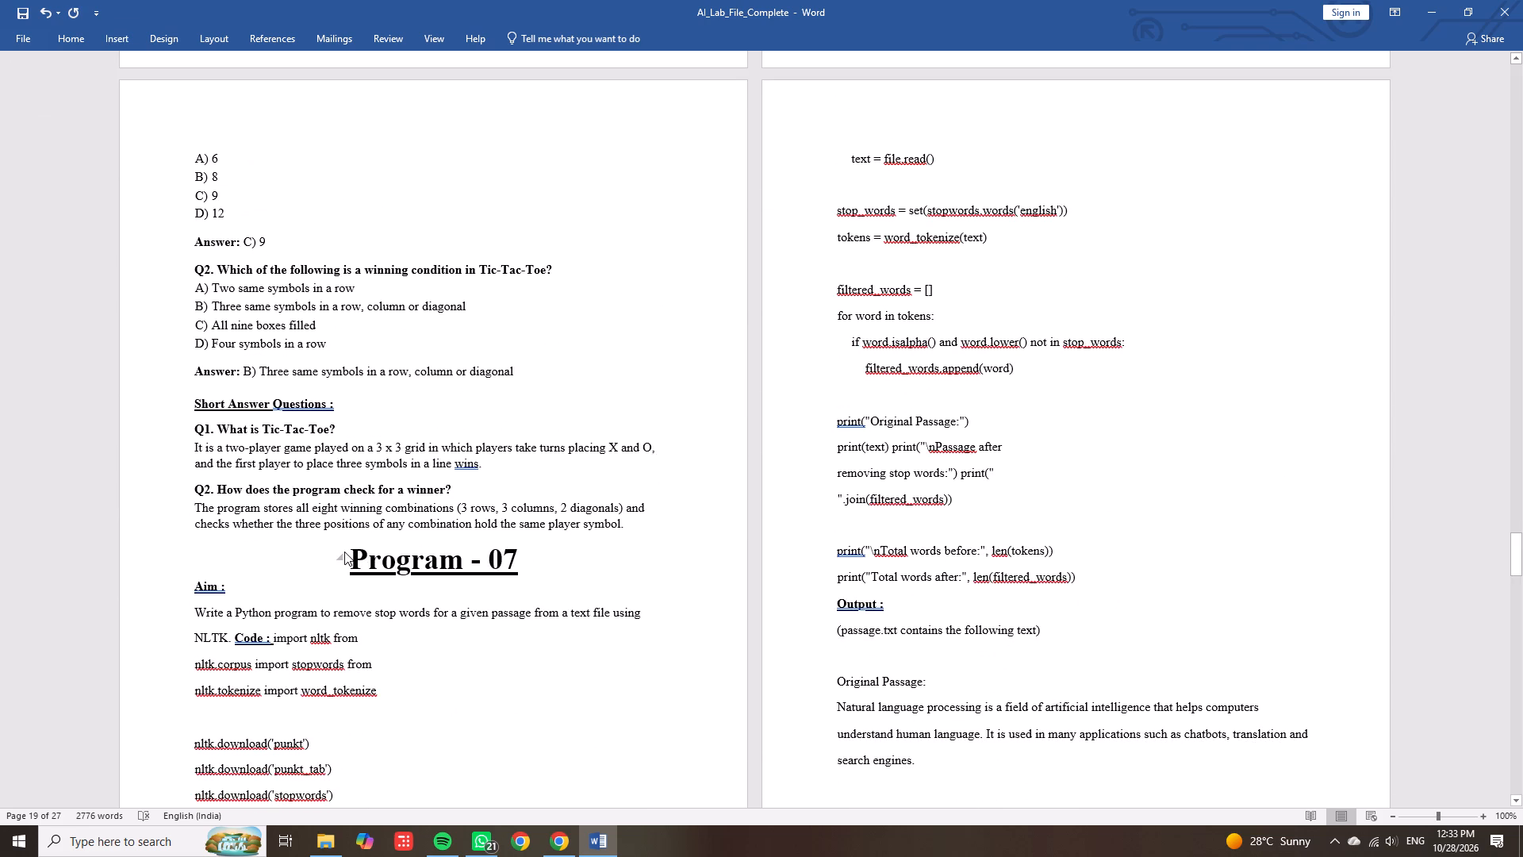
pyautogui.click(121, 44)
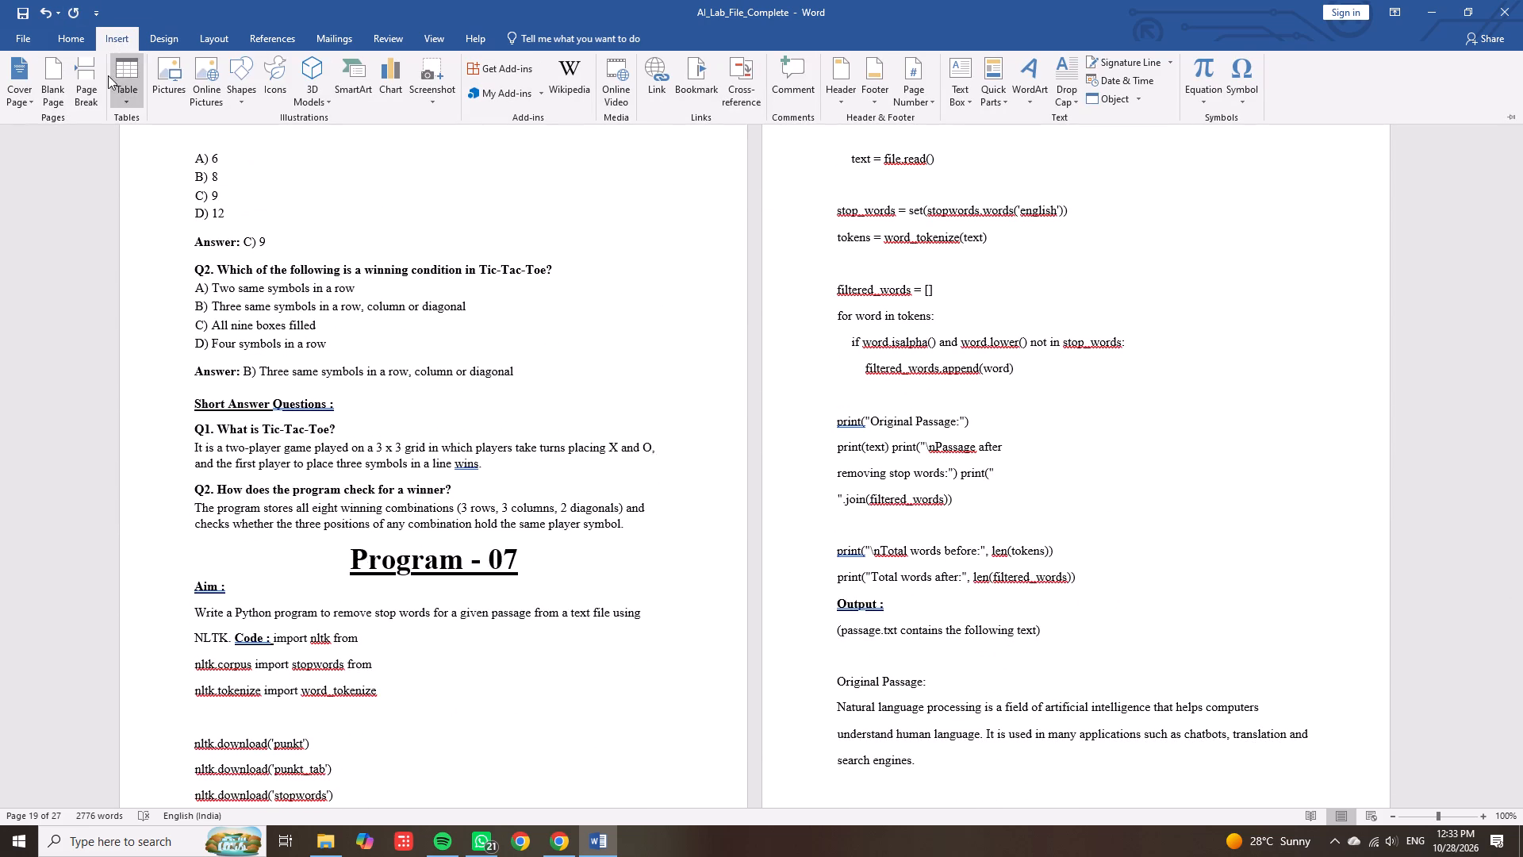
pyautogui.click(96, 75)
# Check the page starts after Program - 07 and insert a page break directly before the Program - 10 heading.
pyautogui.scroll(-6, 631, 548)
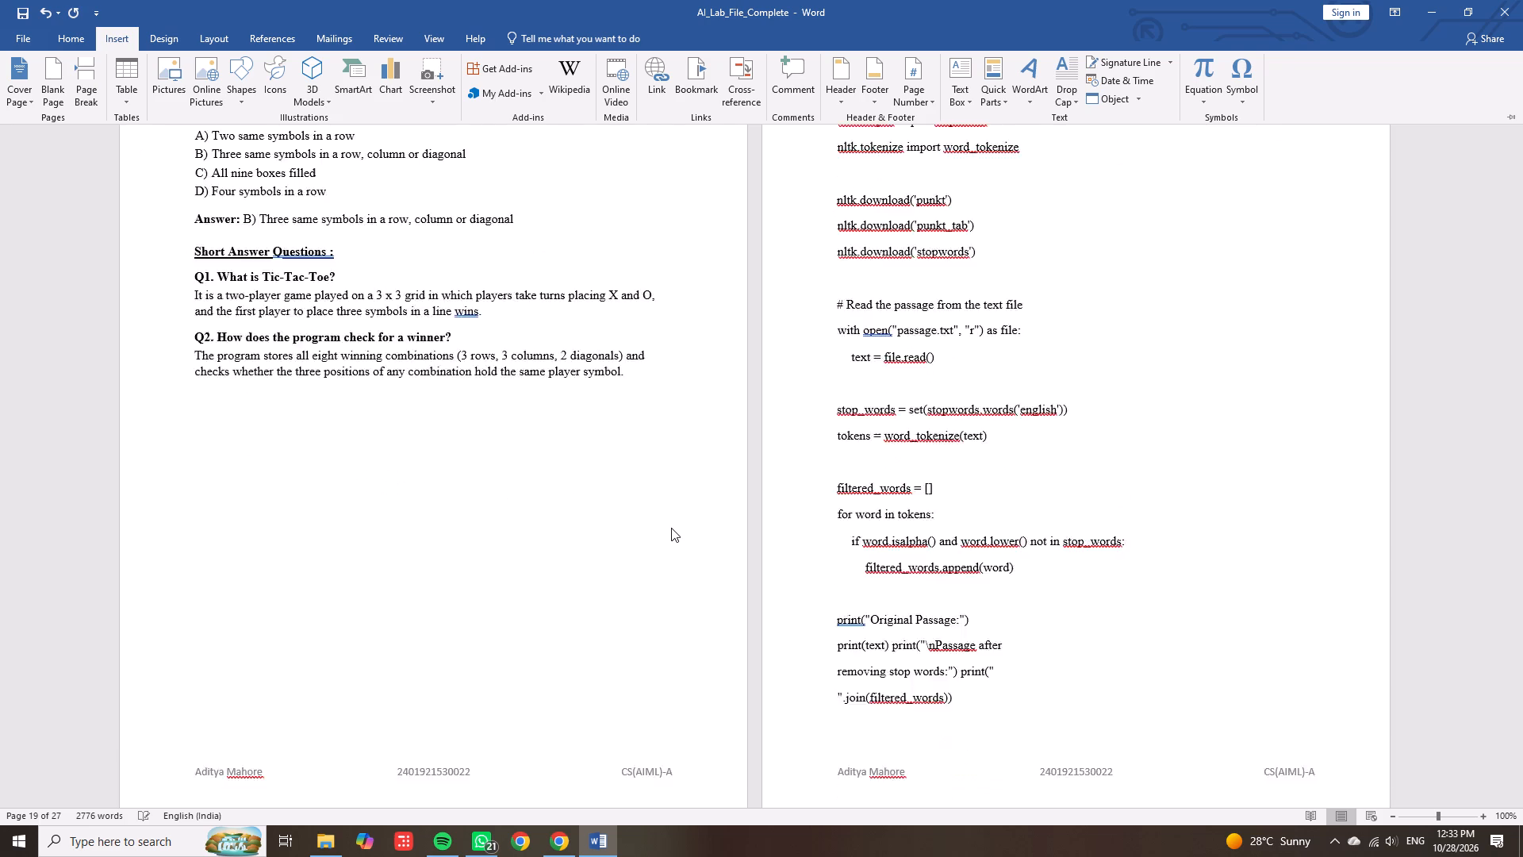
pyautogui.scroll(-18, 671, 528)
pyautogui.scroll(-12, 670, 513)
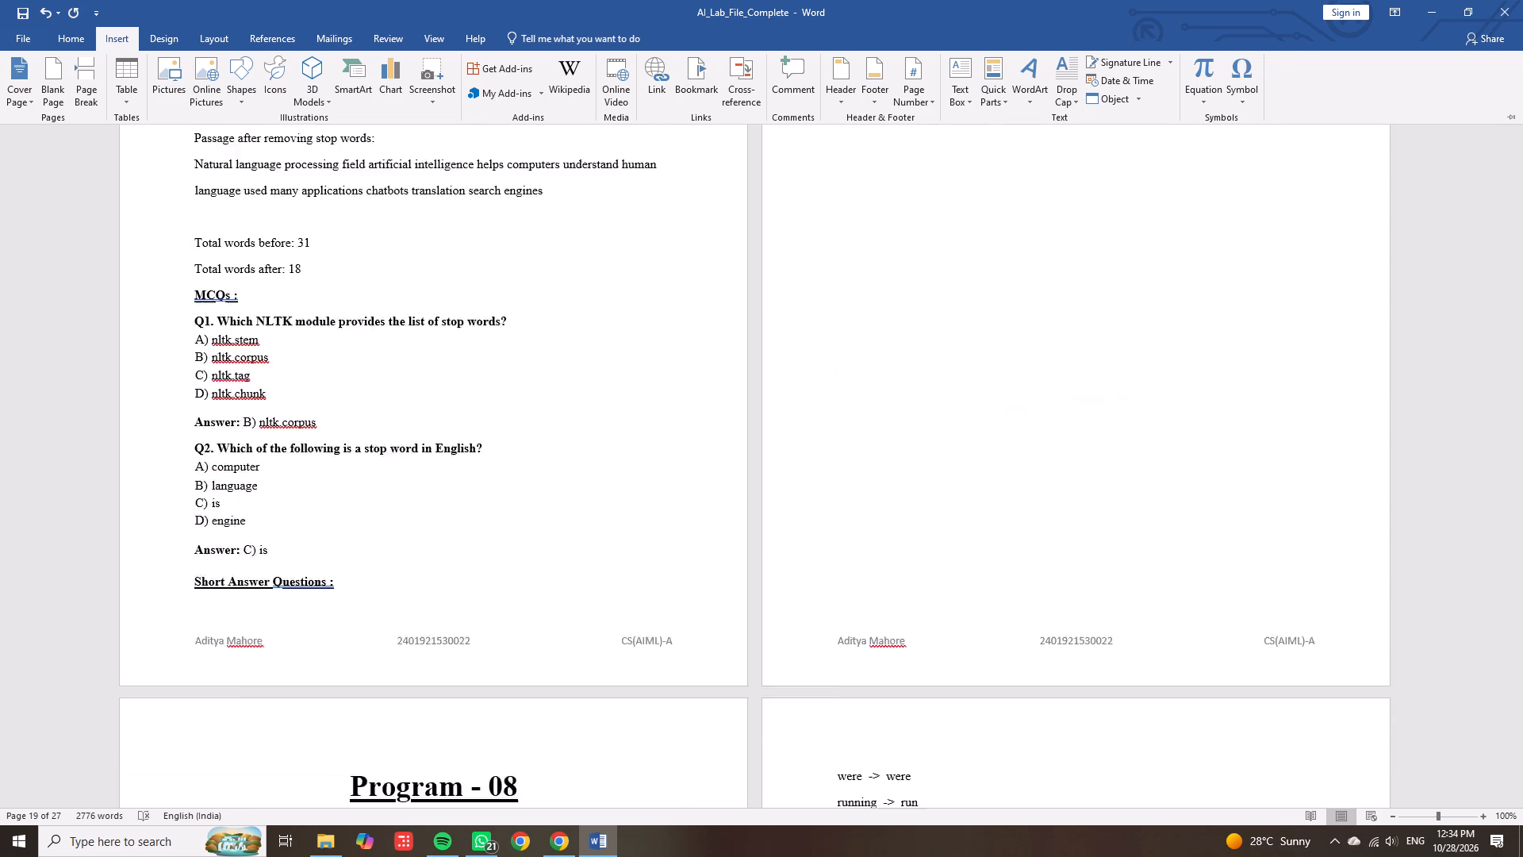
pyautogui.scroll(-19, 670, 514)
pyautogui.scroll(-8, 670, 517)
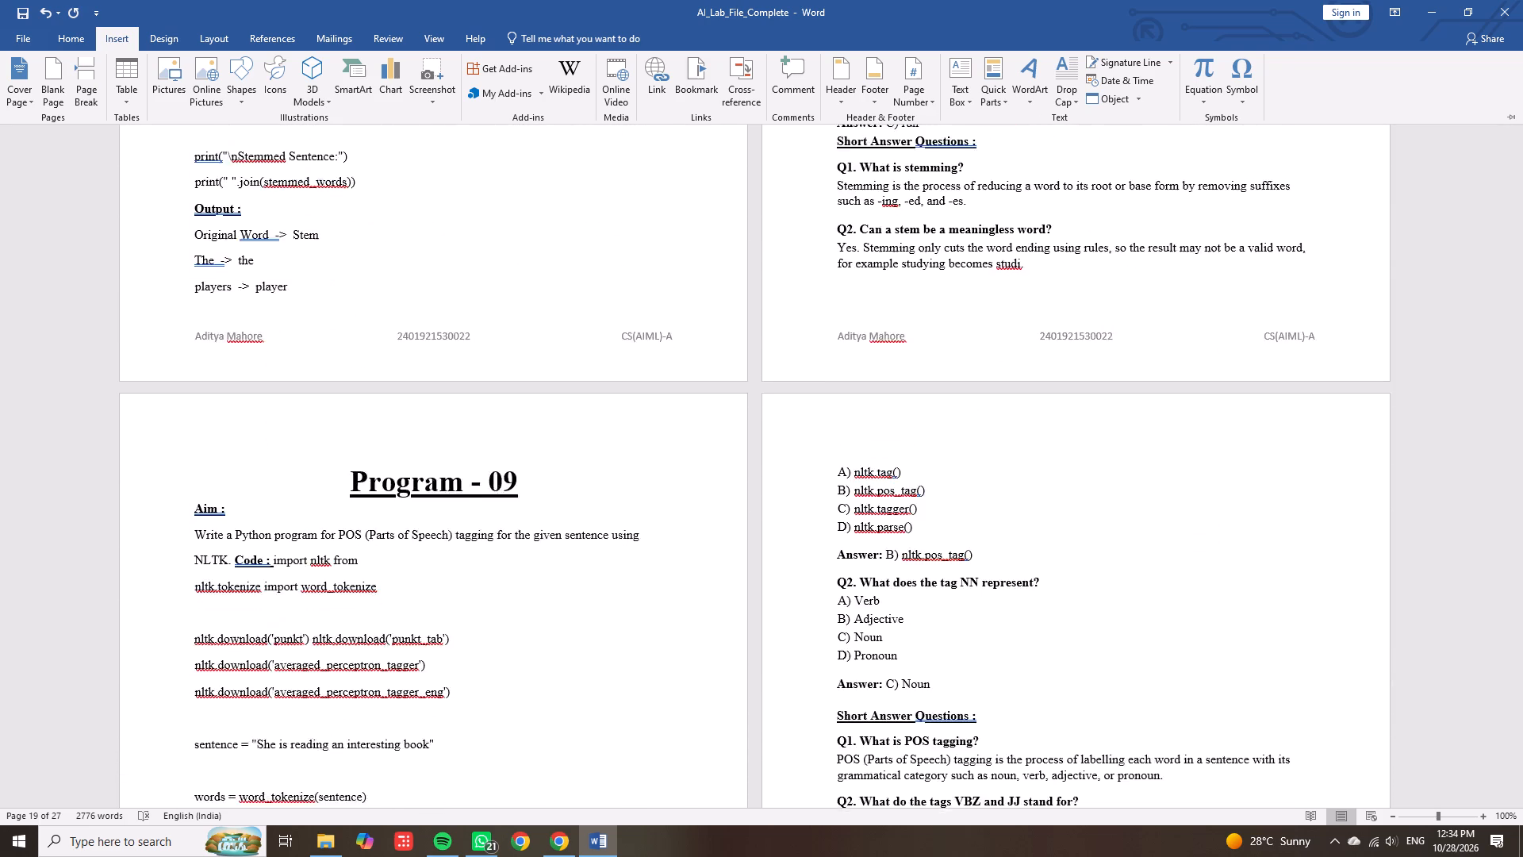
pyautogui.scroll(-14, 670, 517)
pyautogui.click(997, 286)
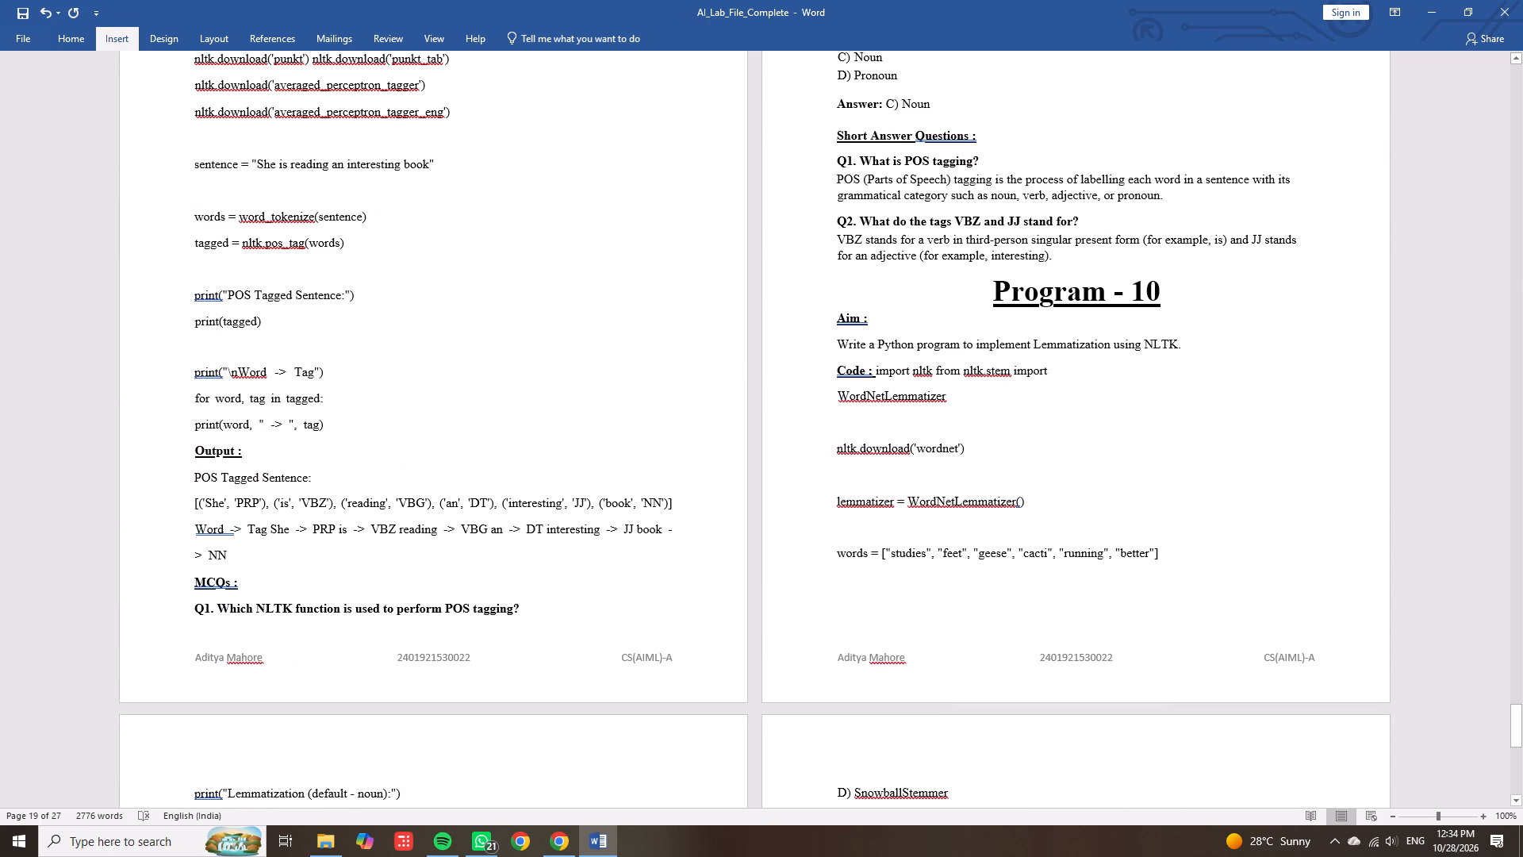
pyautogui.click(994, 287)
pyautogui.click(116, 40)
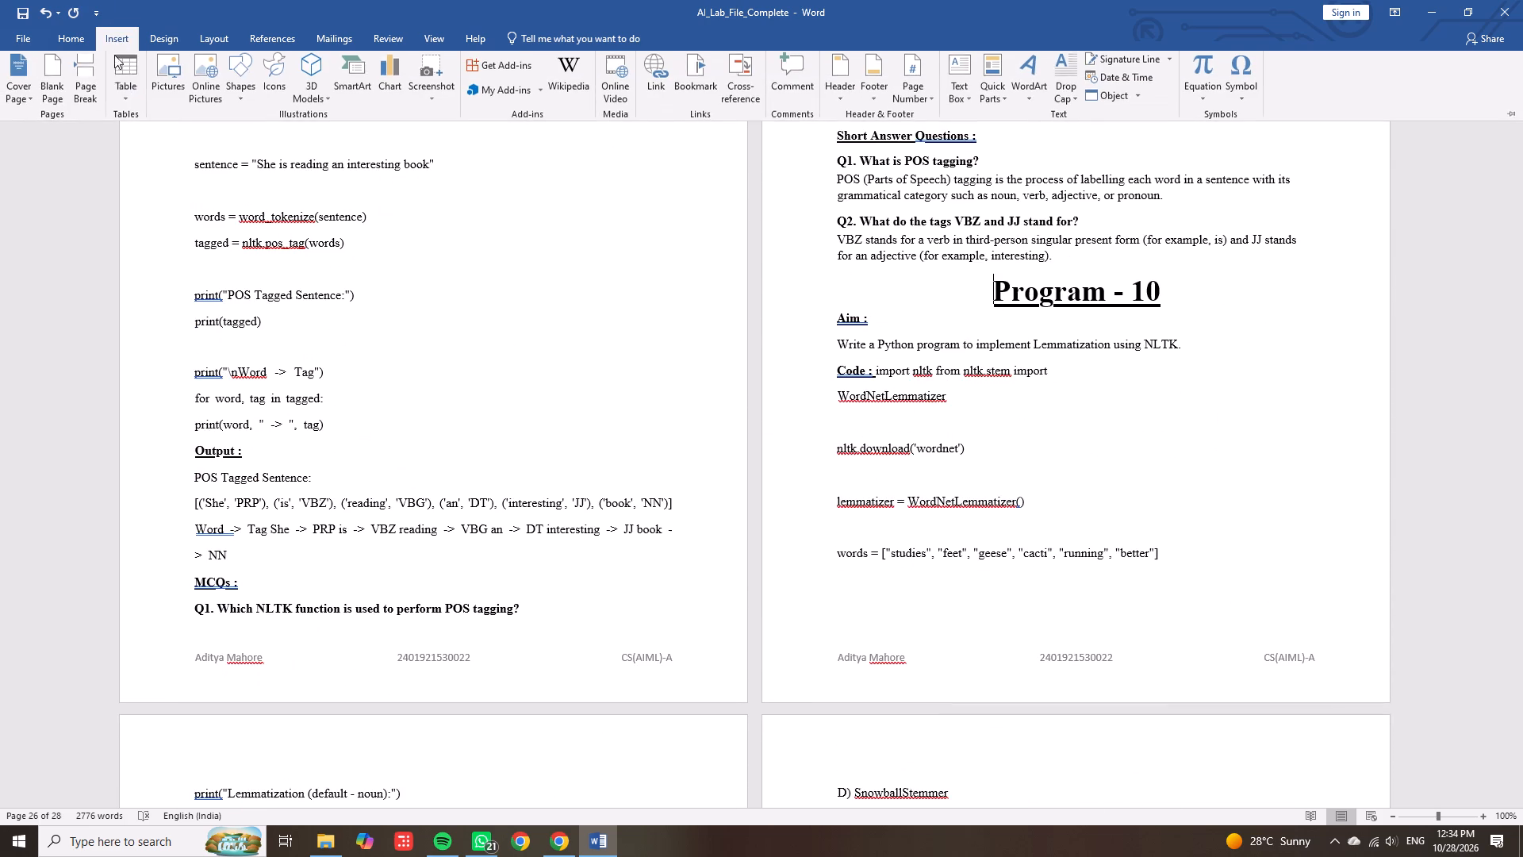
pyautogui.click(90, 74)
# Examine the layout of Program - 10 through to the end of the document.
pyautogui.scroll(-8, 481, 422)
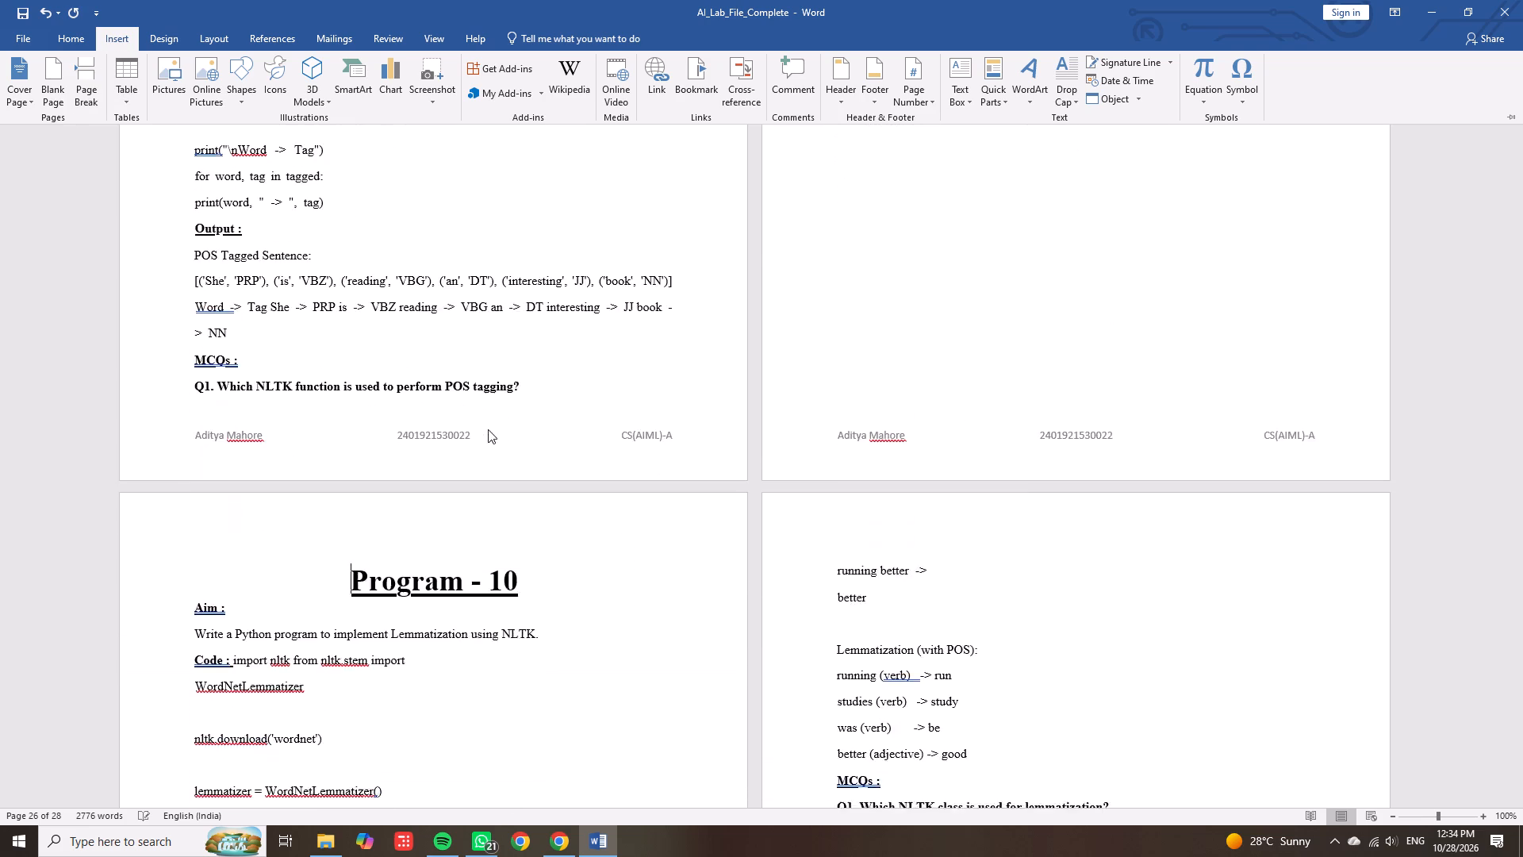
pyautogui.scroll(-16, 488, 429)
pyautogui.scroll(-6, 488, 423)
pyautogui.click(662, 588)
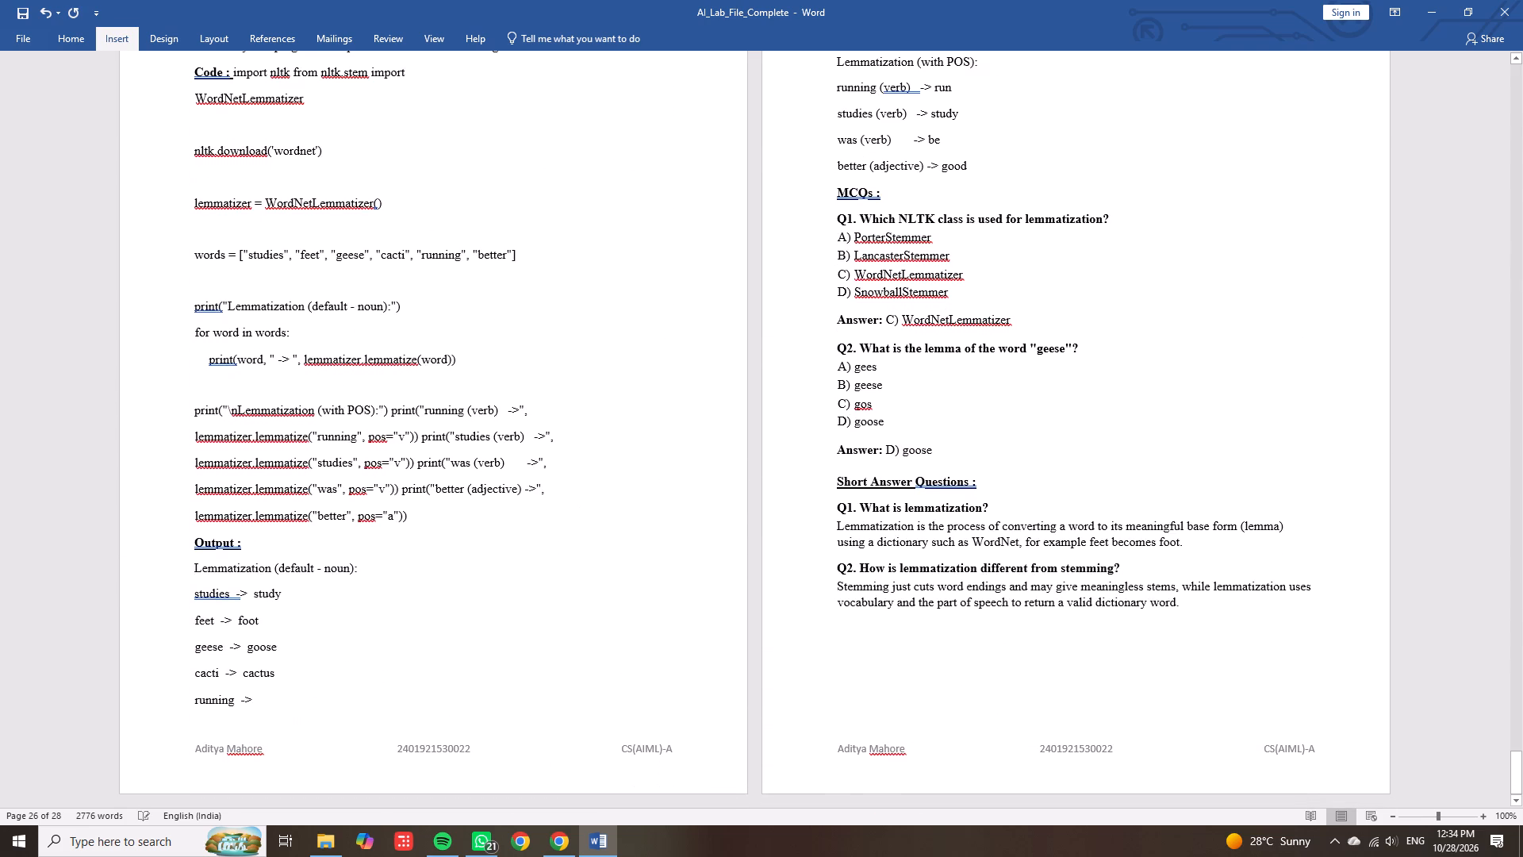
# Replace the surname in the Section 4 footer with the new student's surname, matching the Section 3 footer.
pyautogui.click(575, 629)
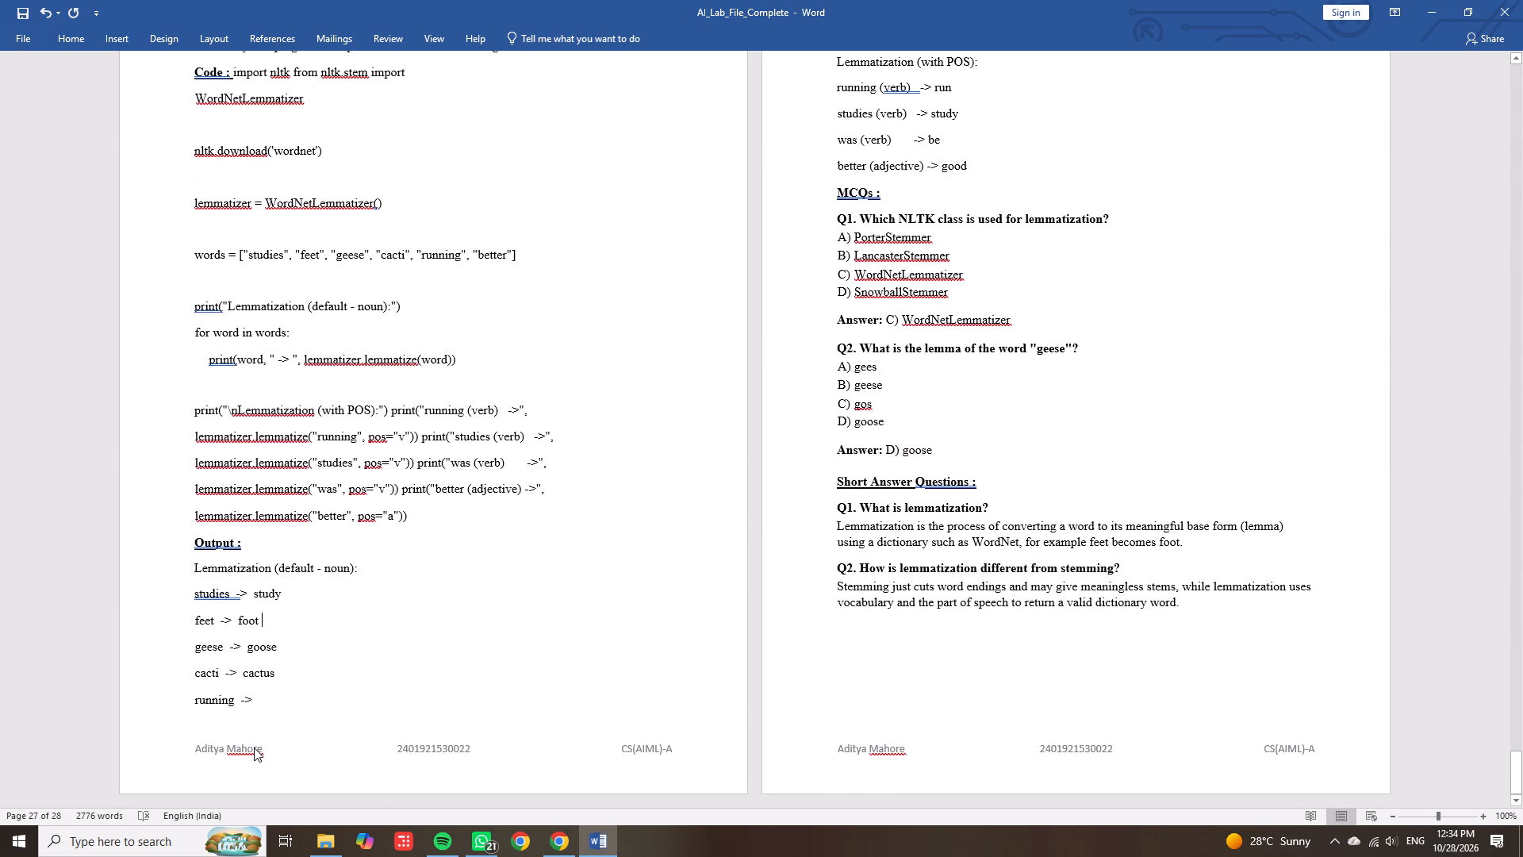
pyautogui.doubleClick(254, 747)
pyautogui.click(182, 695)
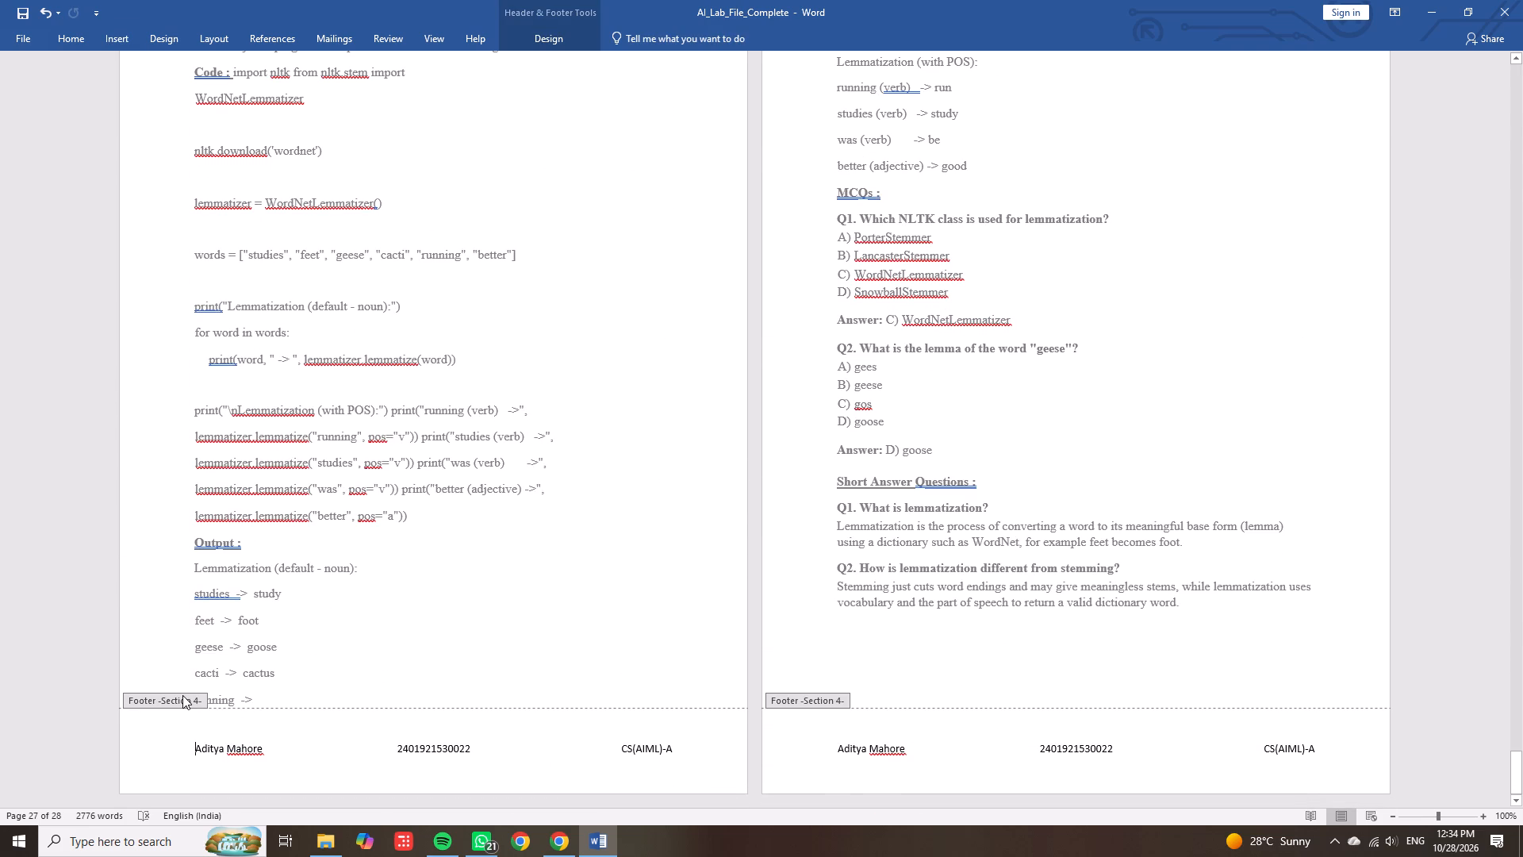
pyautogui.click(264, 745)
pyautogui.press('BackSpace')
pyautogui.press('BackSpace')
pyautogui.press('BackSpace')
pyautogui.press('BackSpace')
pyautogui.press('BackSpace')
pyautogui.press('BackSpace')
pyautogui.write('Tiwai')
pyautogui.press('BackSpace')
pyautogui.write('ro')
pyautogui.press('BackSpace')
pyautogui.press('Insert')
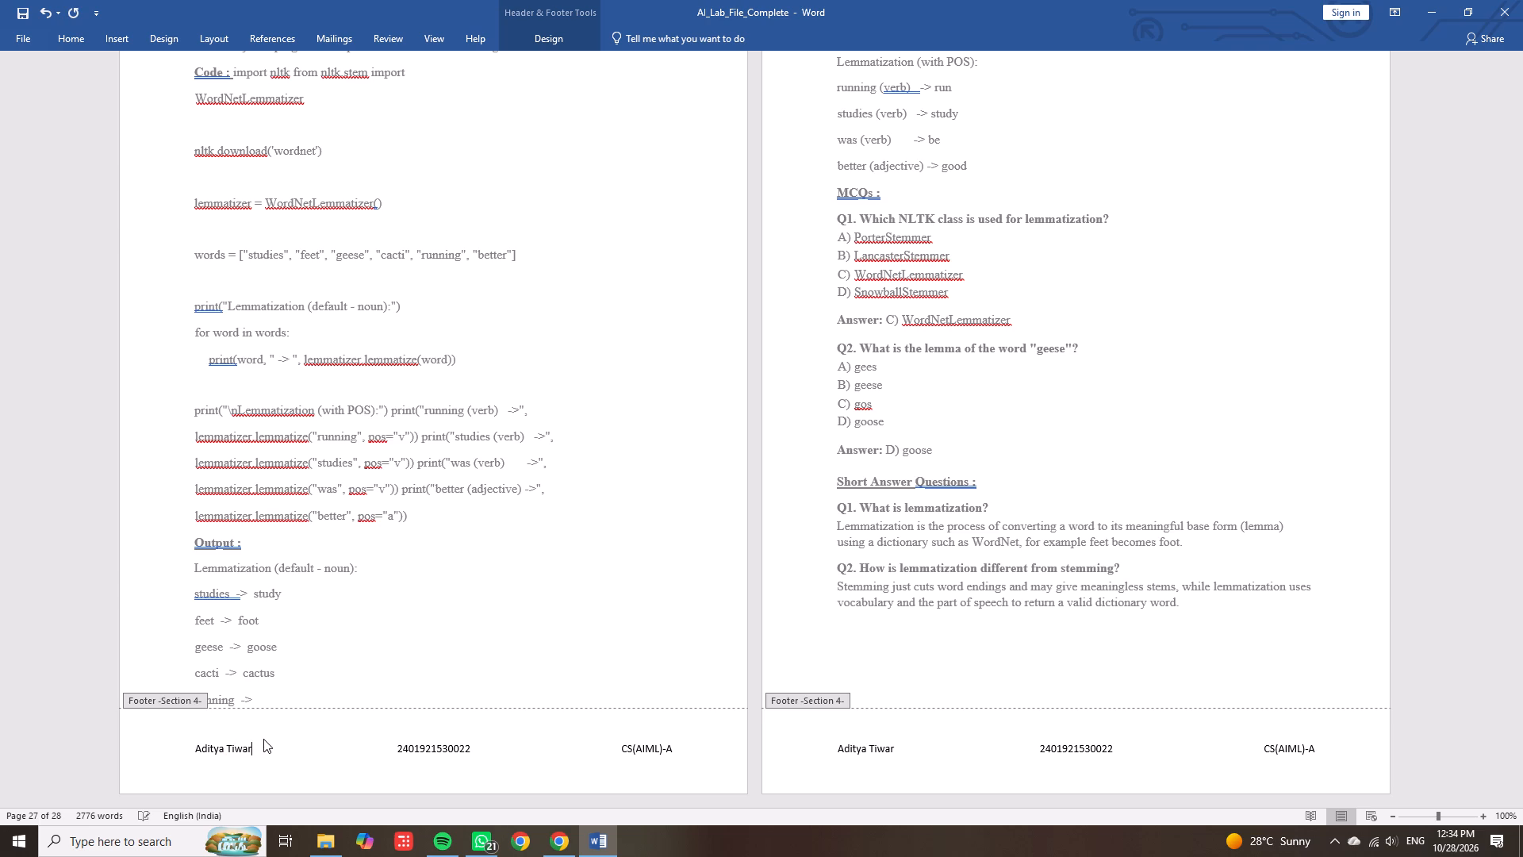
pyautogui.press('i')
# Change the last digit of the student roll number in the Section 4 footer to 5.
pyautogui.click(473, 751)
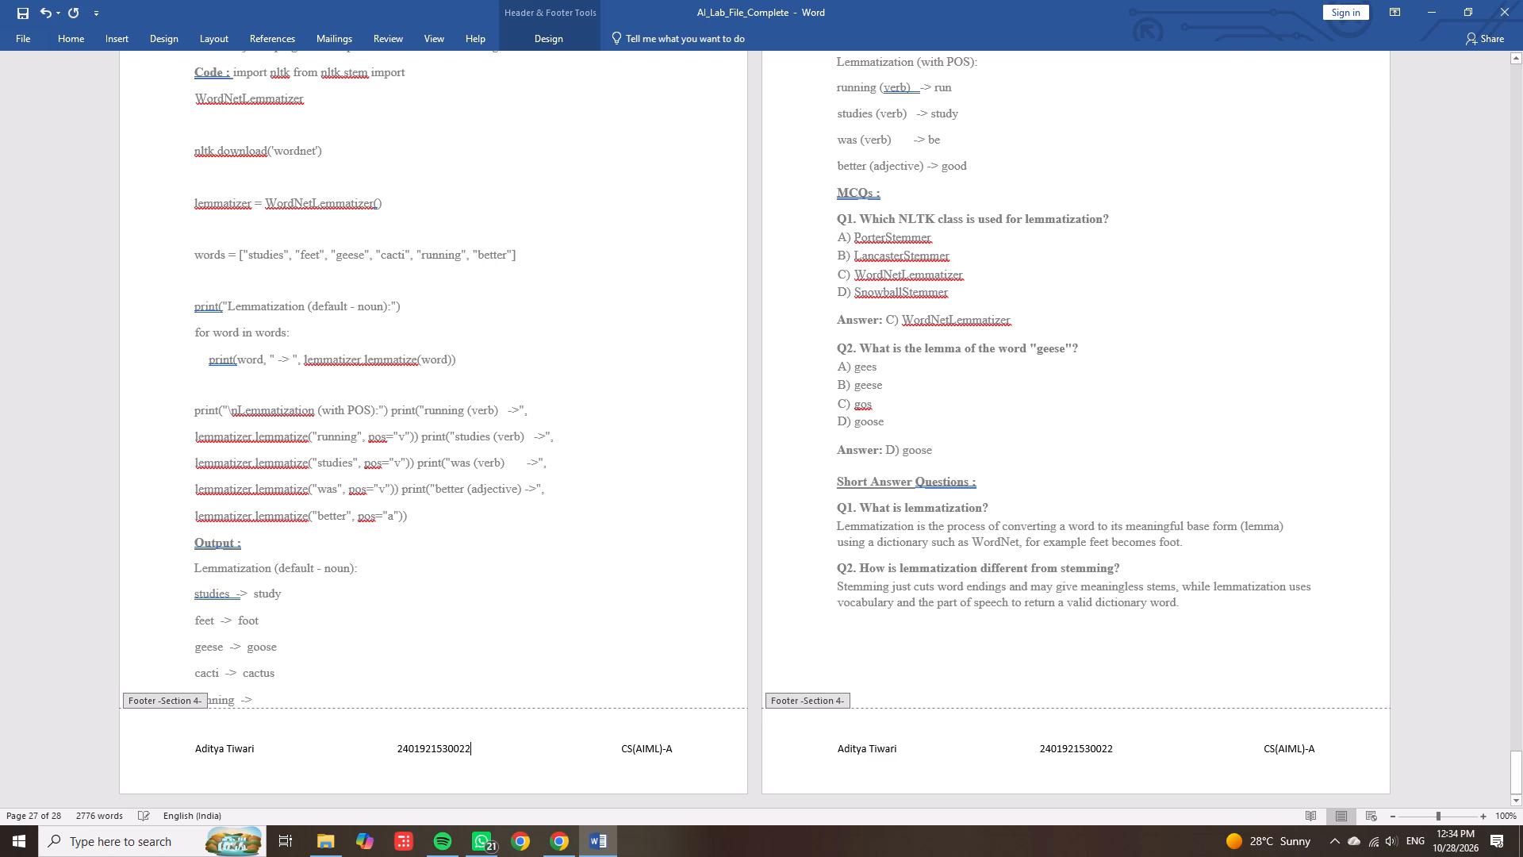
pyautogui.press('BackSpace')
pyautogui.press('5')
# Check the student details in the footers from Program - 10 back to the page before Program - 01.
pyautogui.scroll(12, 635, 650)
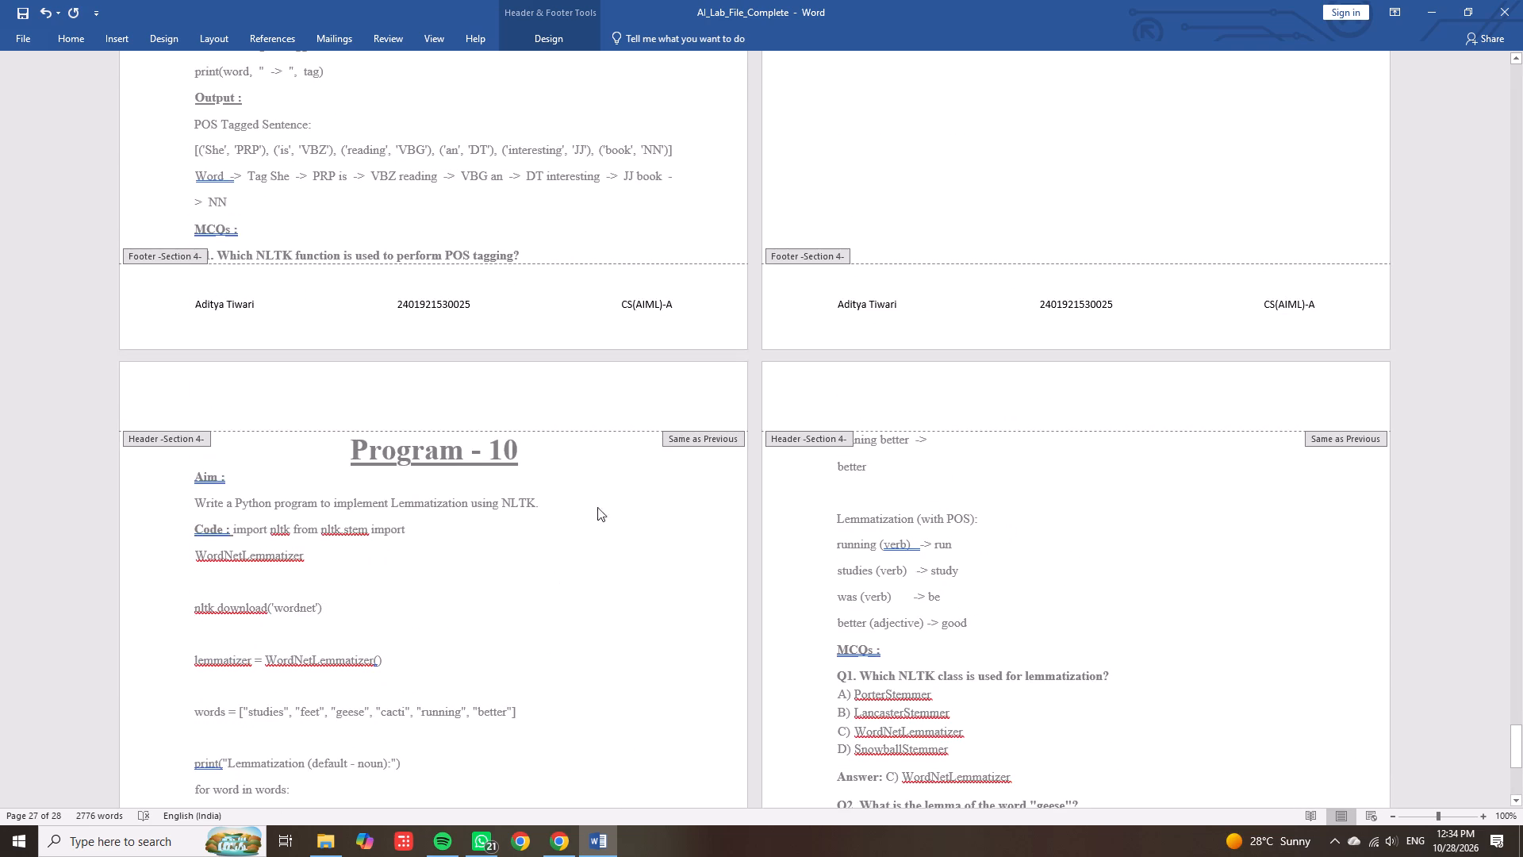
pyautogui.scroll(7, 632, 489)
pyautogui.scroll(20, 632, 489)
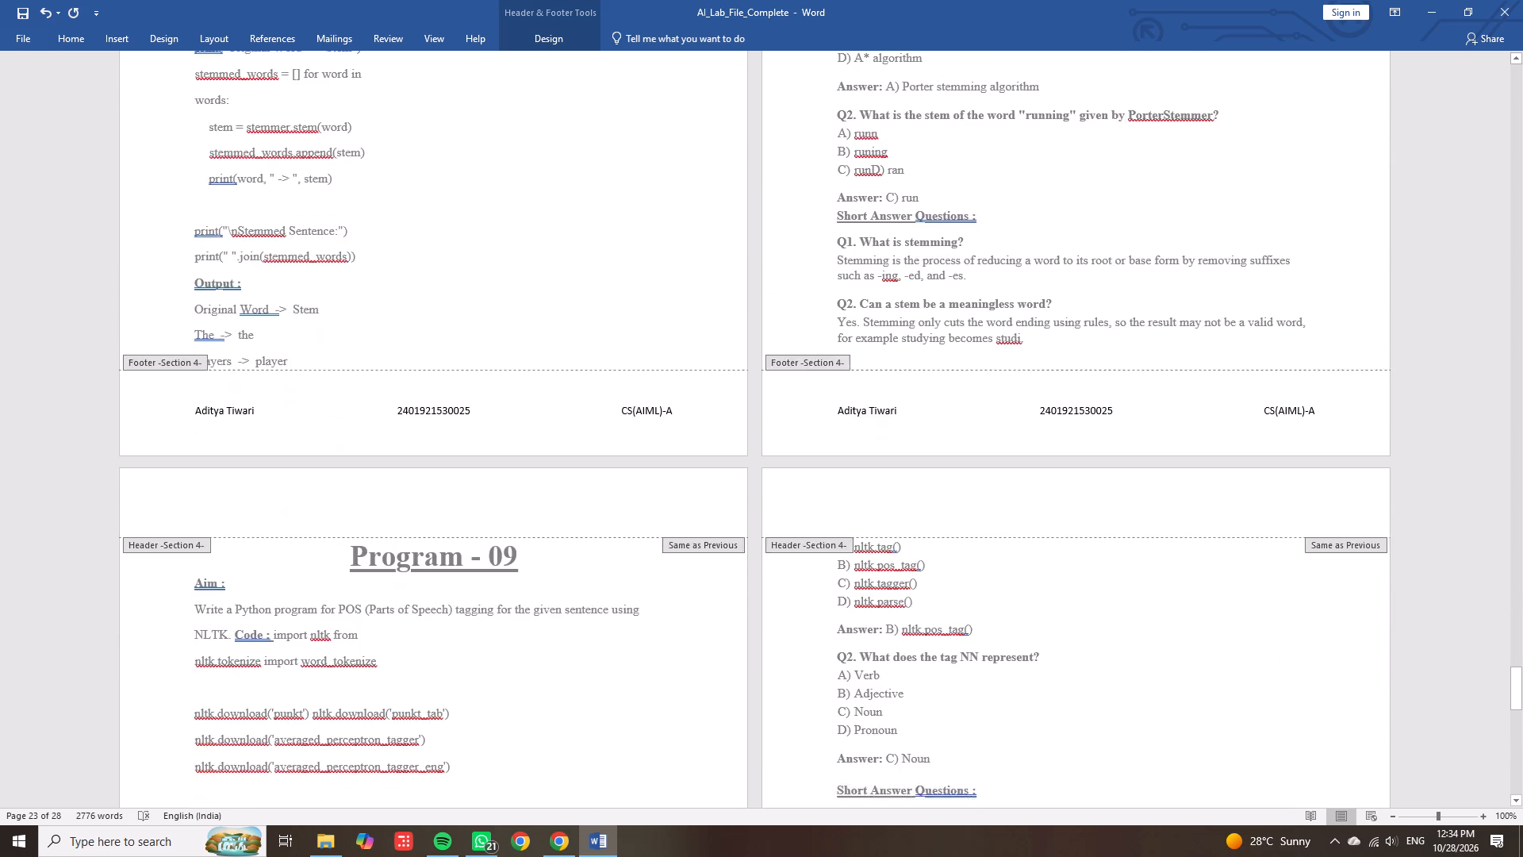
pyautogui.scroll(15, 633, 490)
pyautogui.scroll(11, 633, 491)
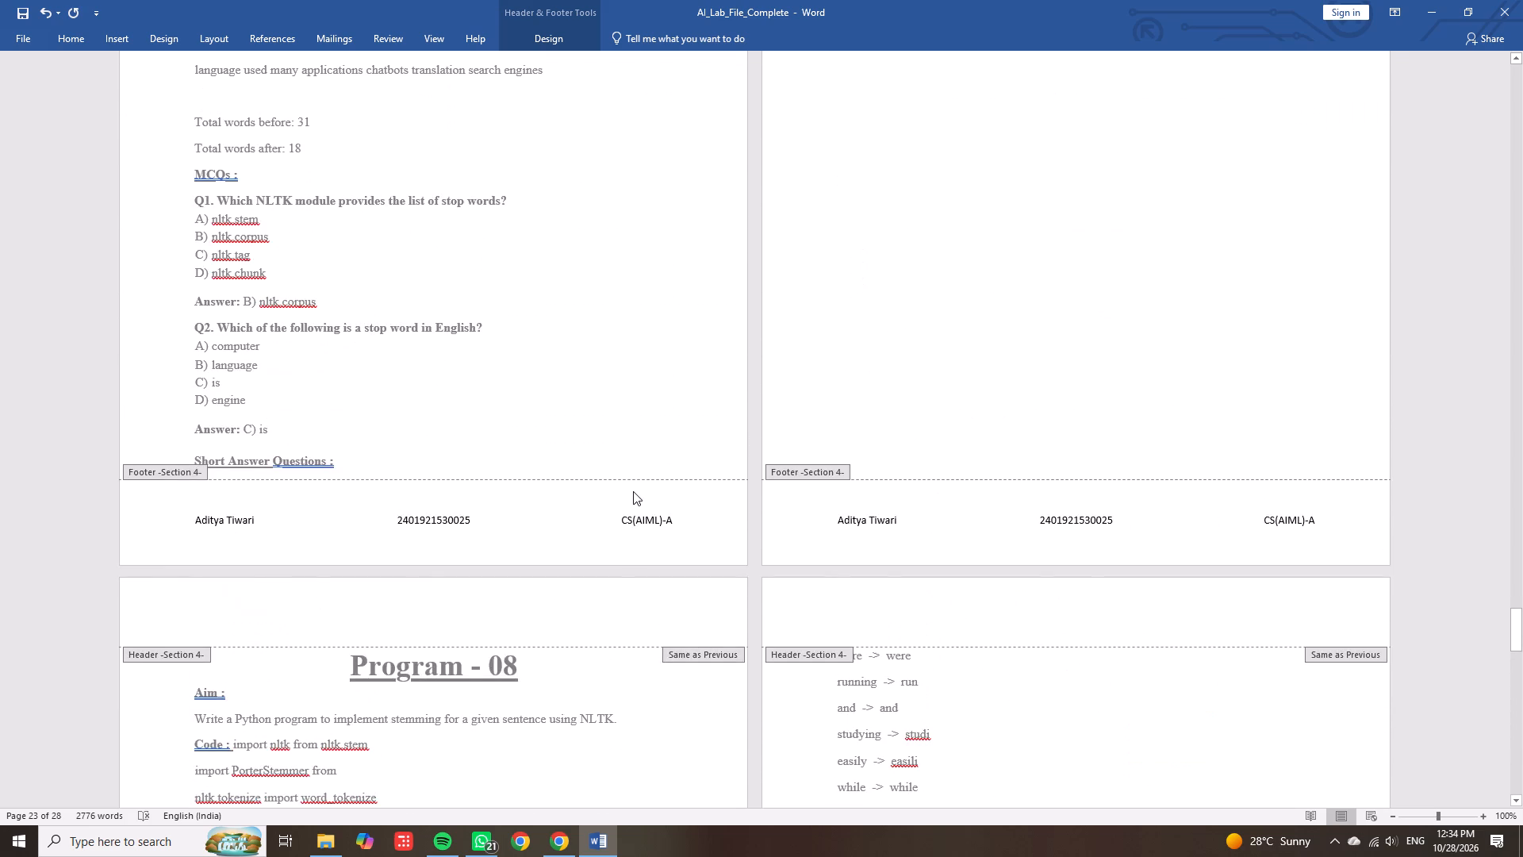
pyautogui.scroll(20, 633, 492)
pyautogui.scroll(8, 633, 493)
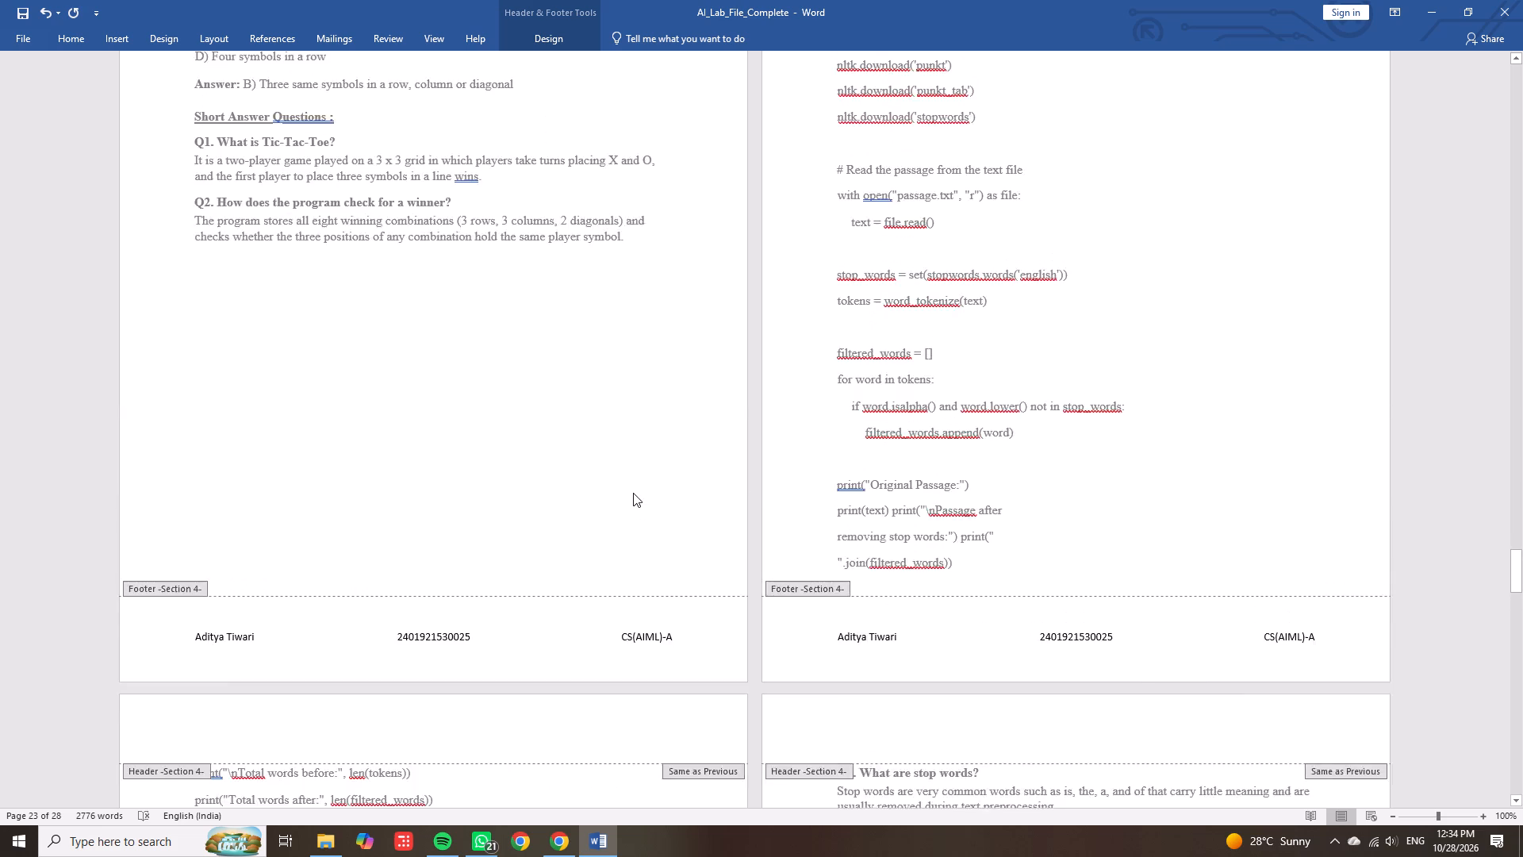
pyautogui.scroll(12, 633, 493)
pyautogui.scroll(20, 633, 494)
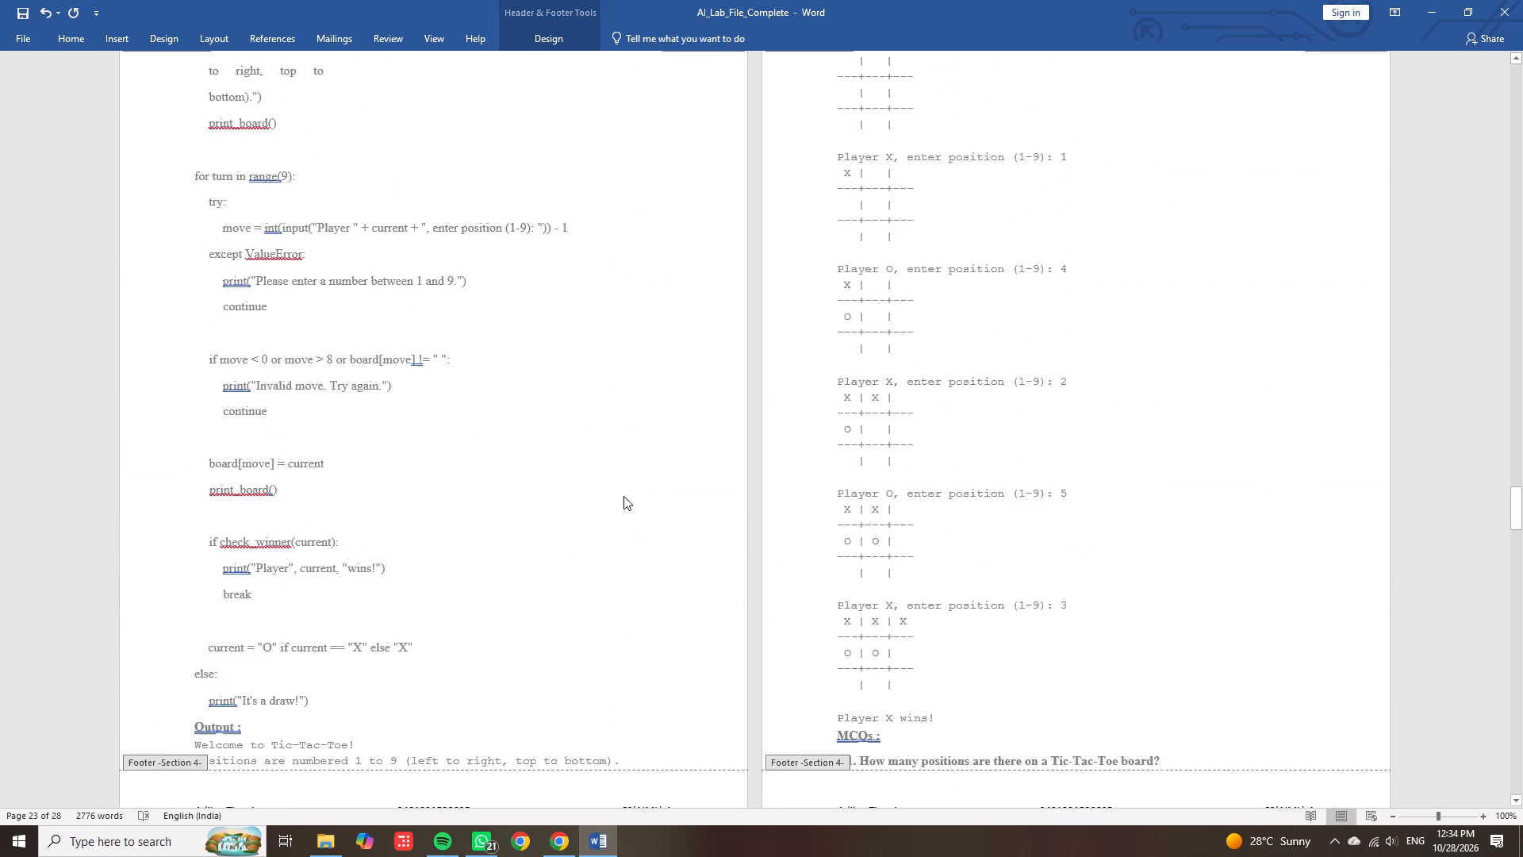
pyautogui.scroll(15, 623, 496)
pyautogui.scroll(7, 622, 498)
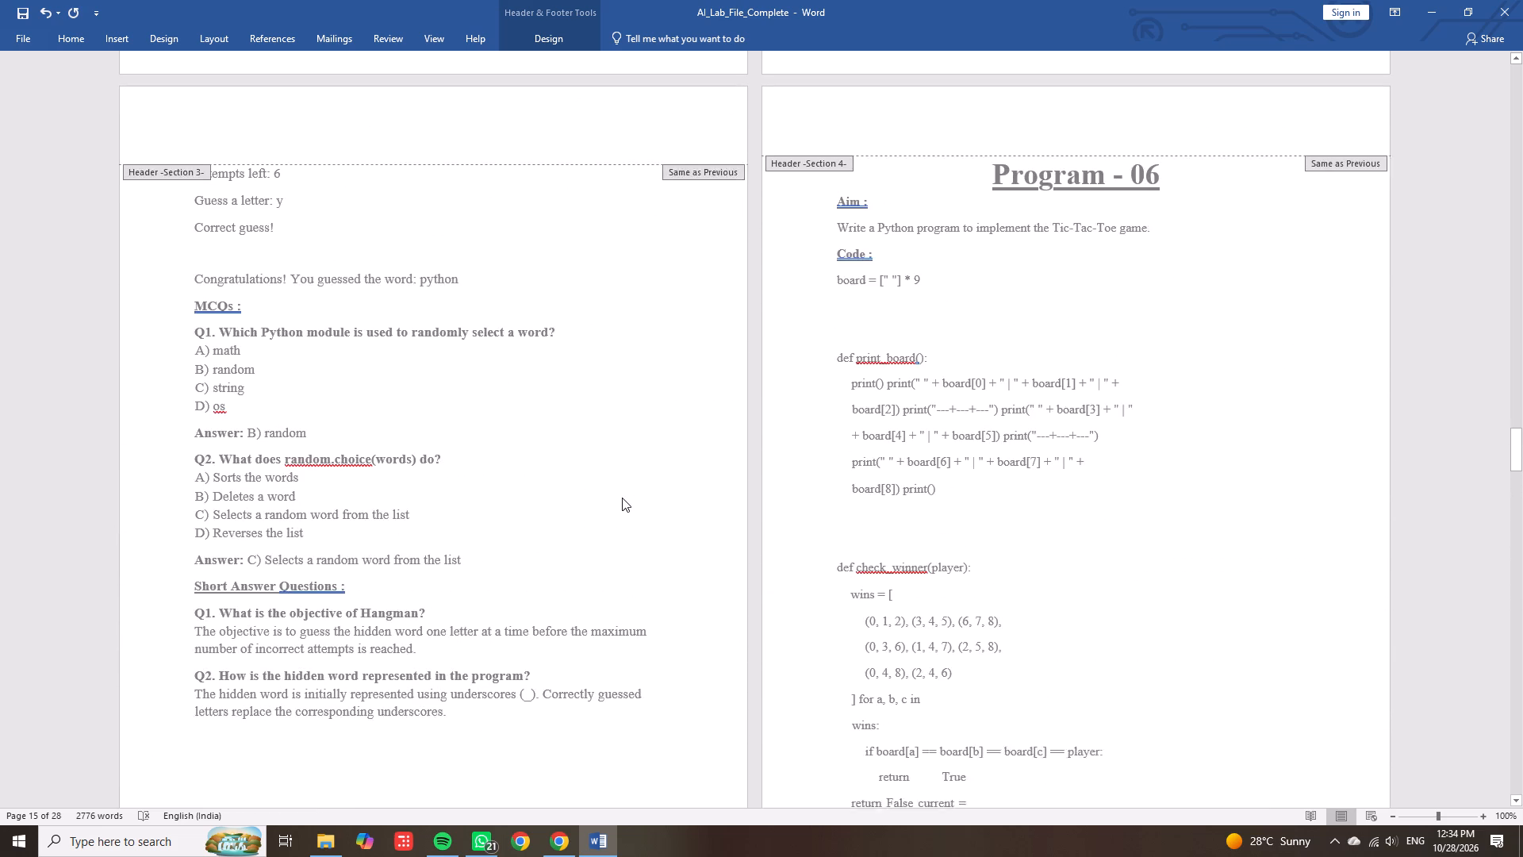
pyautogui.scroll(16, 622, 498)
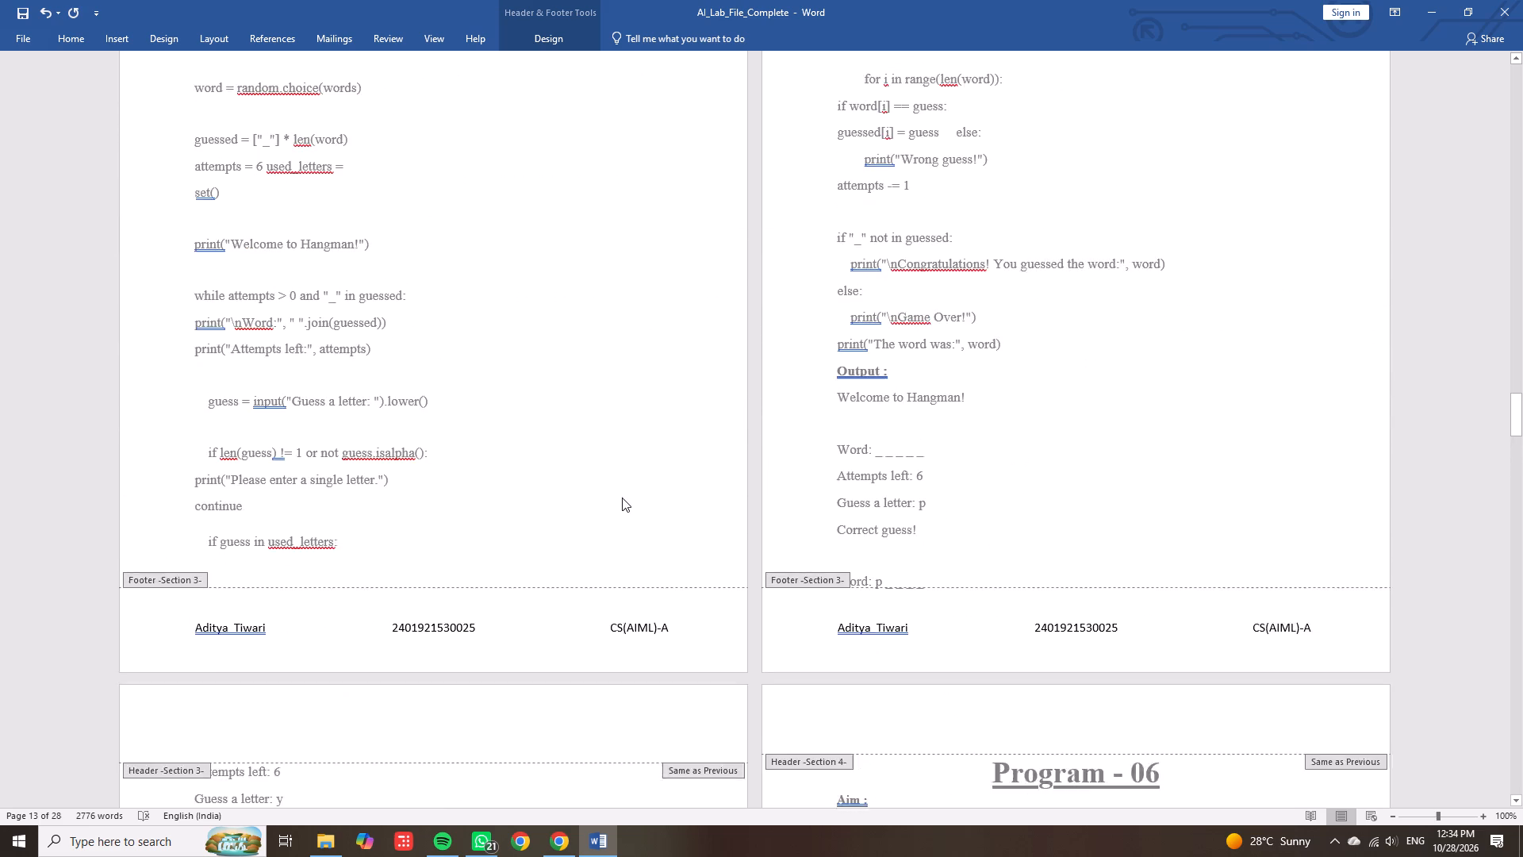
pyautogui.scroll(16, 622, 498)
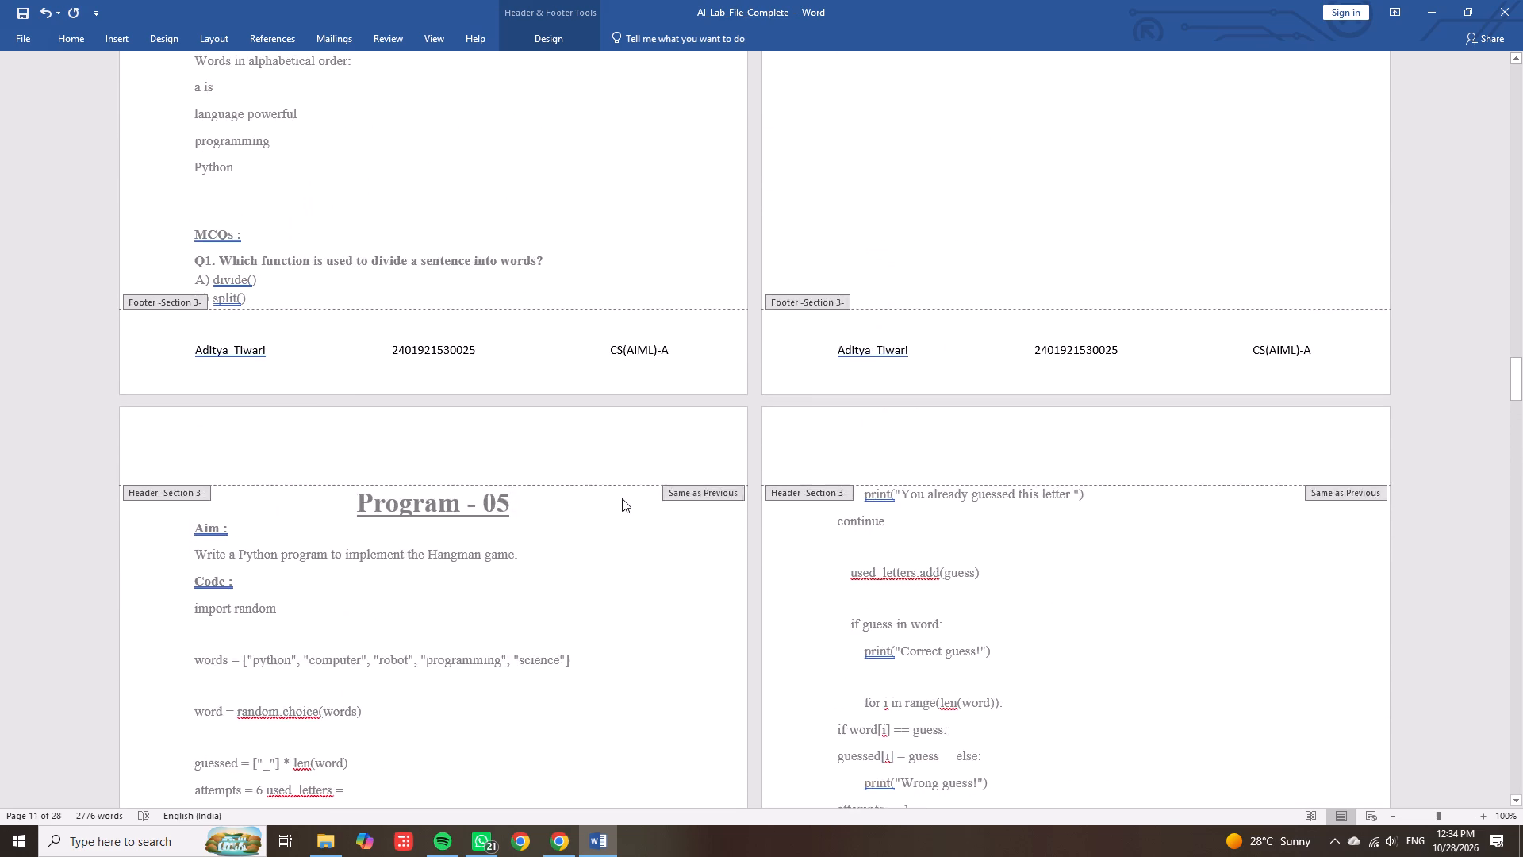
pyautogui.scroll(17, 622, 498)
pyautogui.scroll(11, 622, 499)
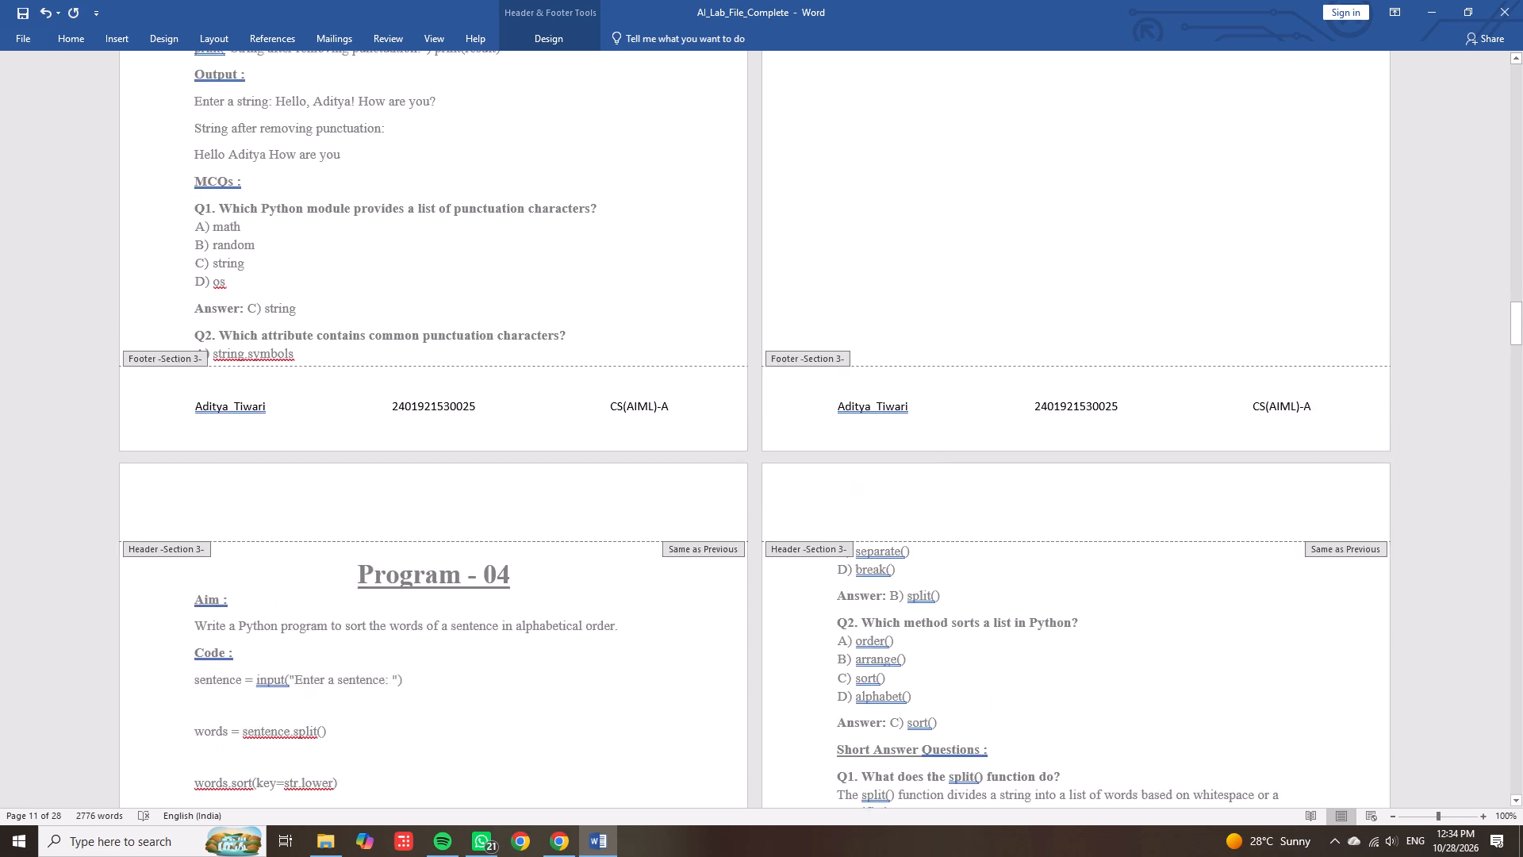
pyautogui.scroll(18, 622, 500)
pyautogui.scroll(9, 621, 501)
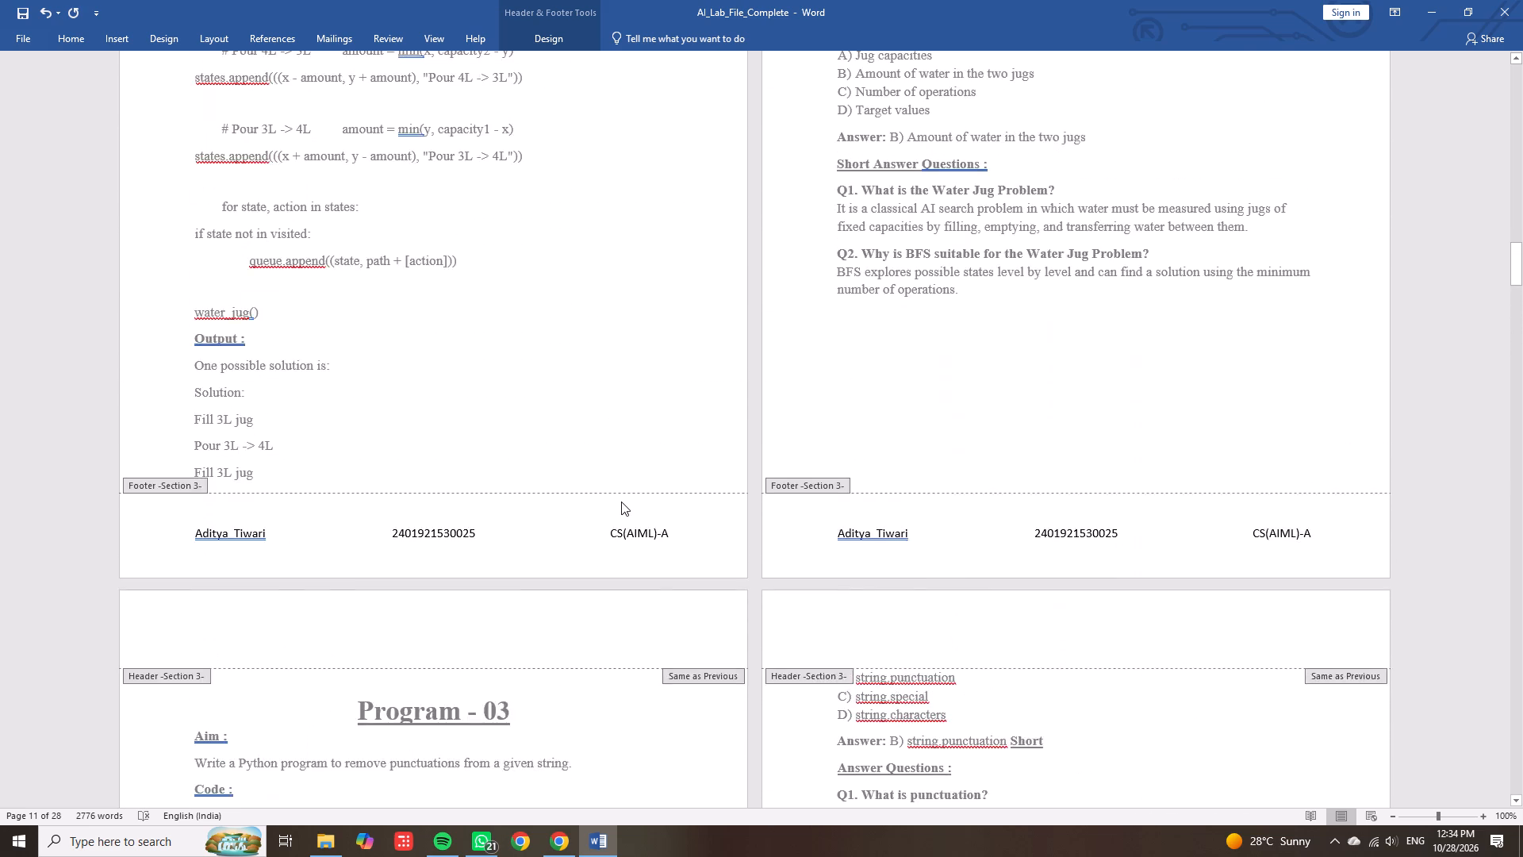
pyautogui.scroll(15, 621, 502)
pyautogui.scroll(17, 621, 503)
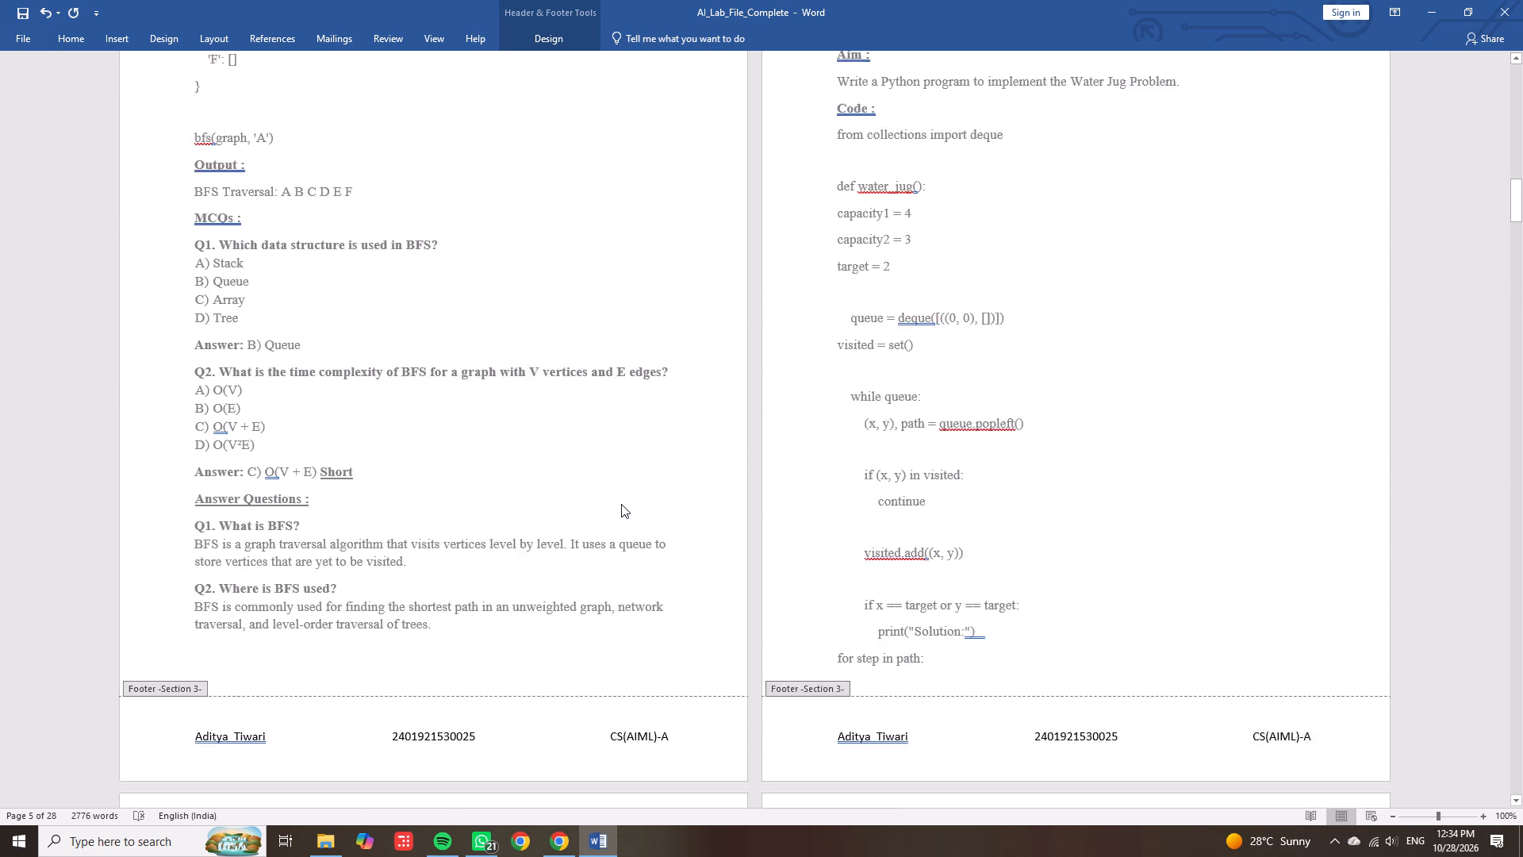
pyautogui.scroll(18, 621, 504)
pyautogui.scroll(9, 621, 505)
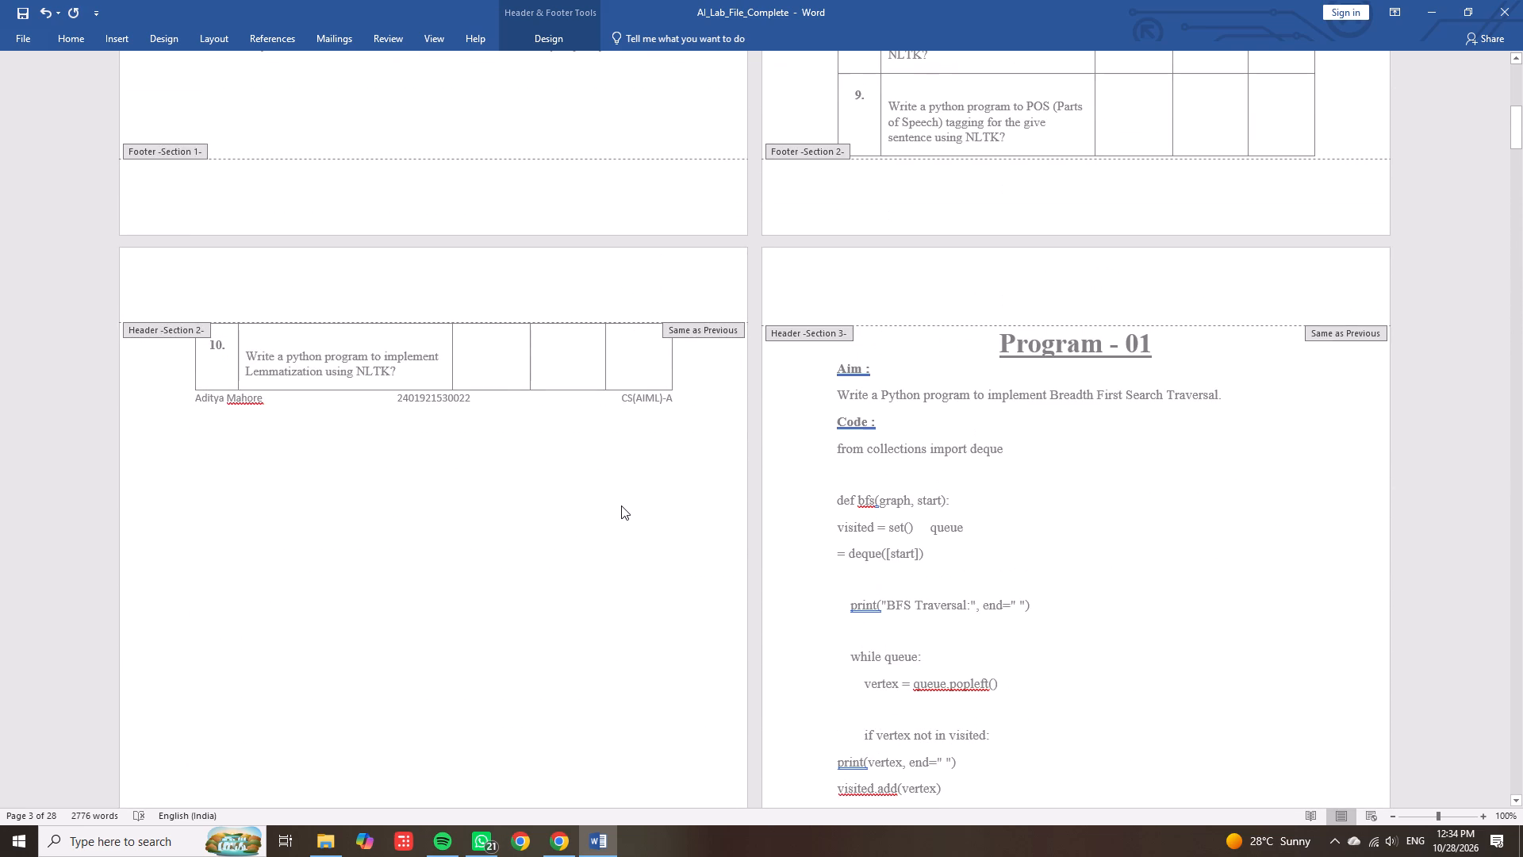
# Leave footer editing and delete the old student name from the body line beneath table row 10 on page 3.
pyautogui.click(268, 391)
pyautogui.click(260, 397)
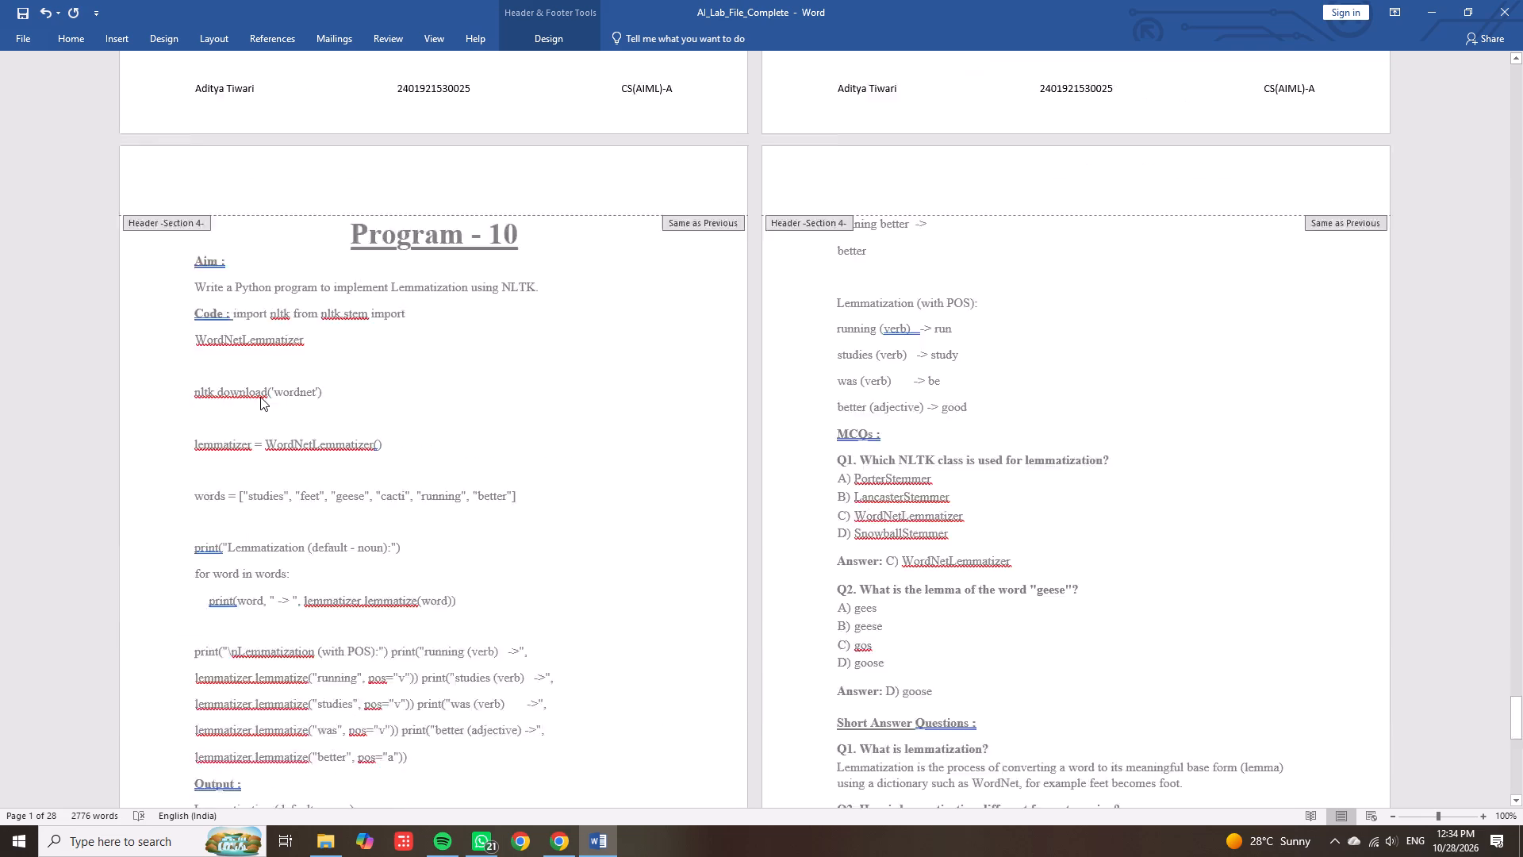
pyautogui.scroll(-10, 370, 408)
pyautogui.scroll(10, 371, 408)
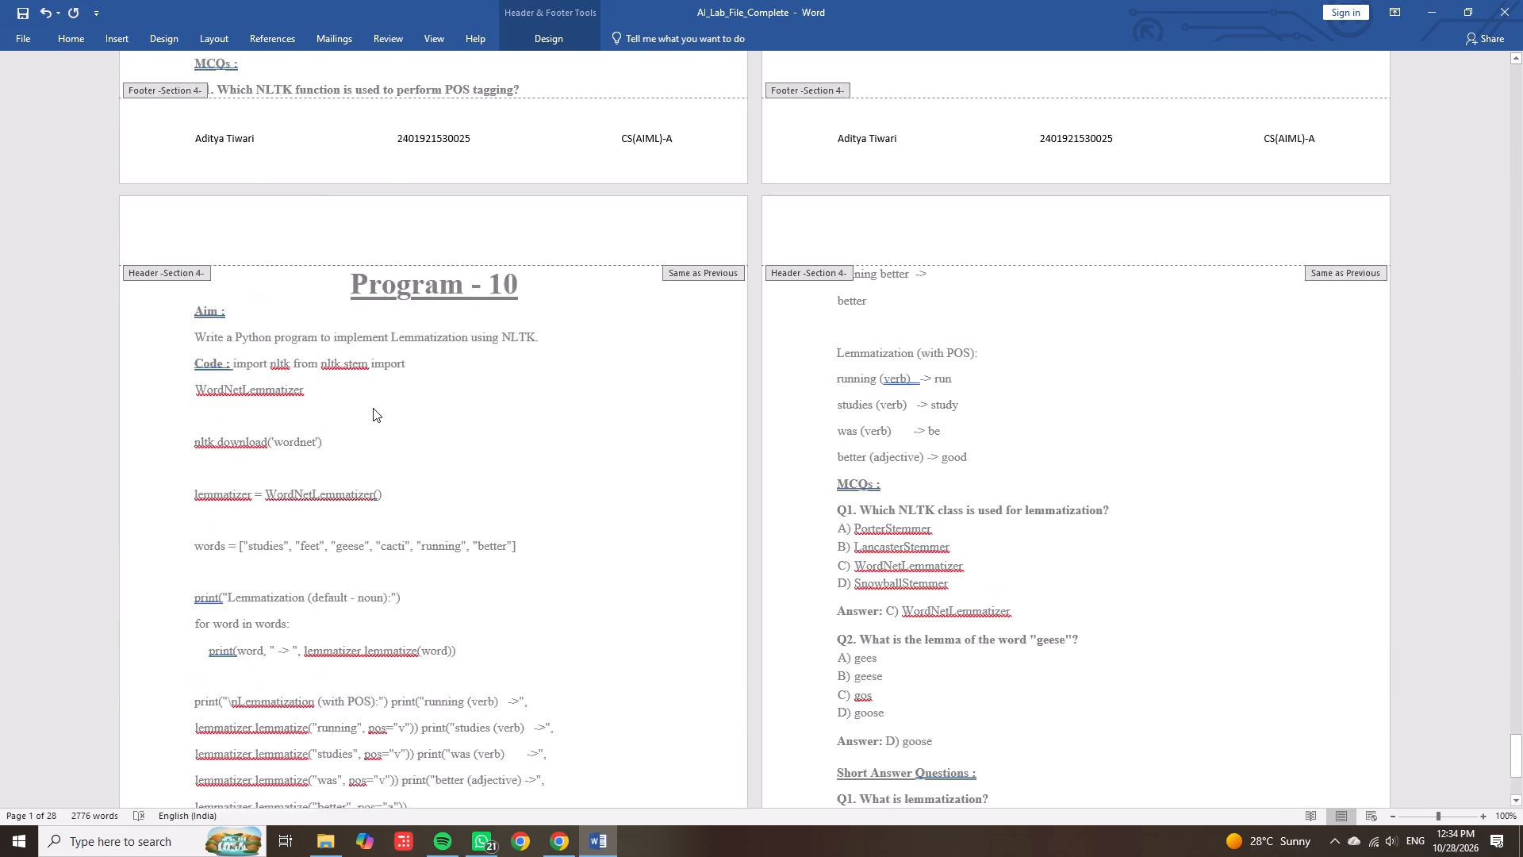
pyautogui.scroll(20, 373, 408)
pyautogui.scroll(2, 373, 408)
pyautogui.moveTo(1517, 708); pyautogui.dragTo(1522, 611)
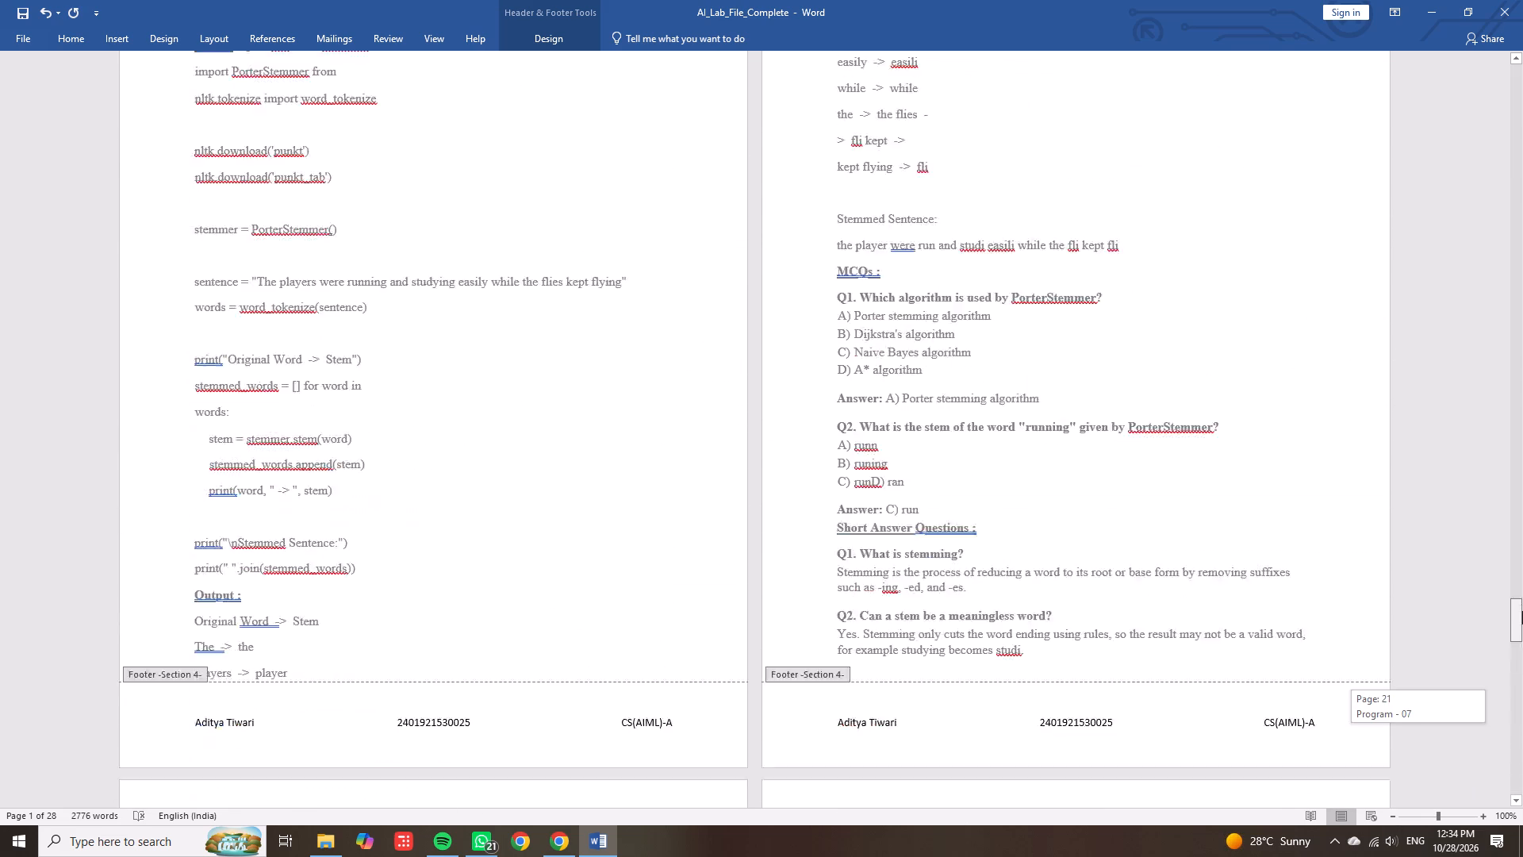
pyautogui.moveTo(1522, 611); pyautogui.dragTo(1522, 166)
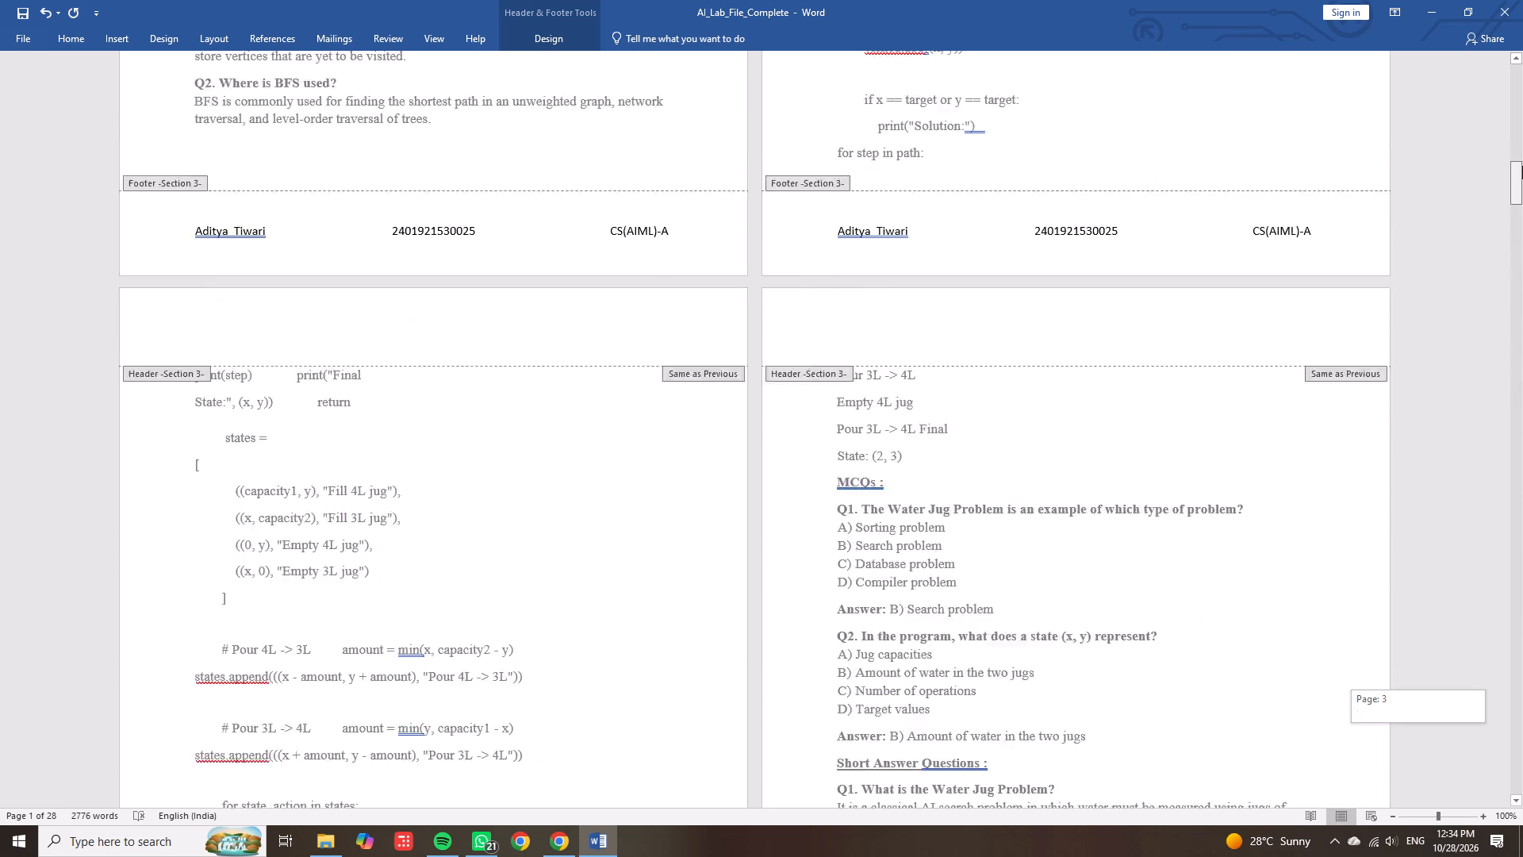
pyautogui.moveTo(1522, 166); pyautogui.dragTo(1521, 138)
pyautogui.click(257, 312)
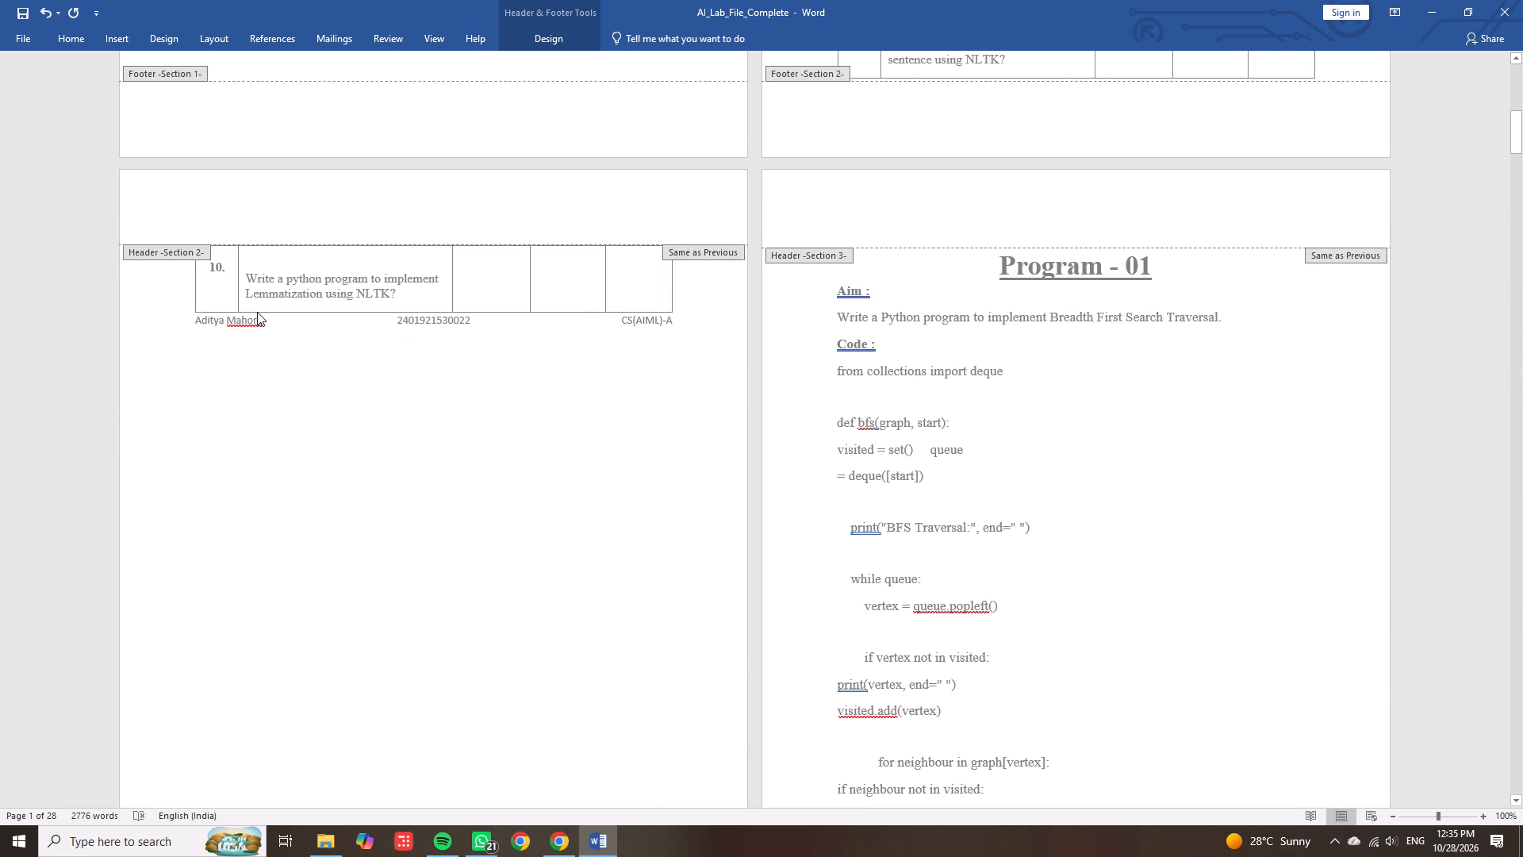
pyautogui.doubleClick(253, 281)
pyautogui.click(249, 293)
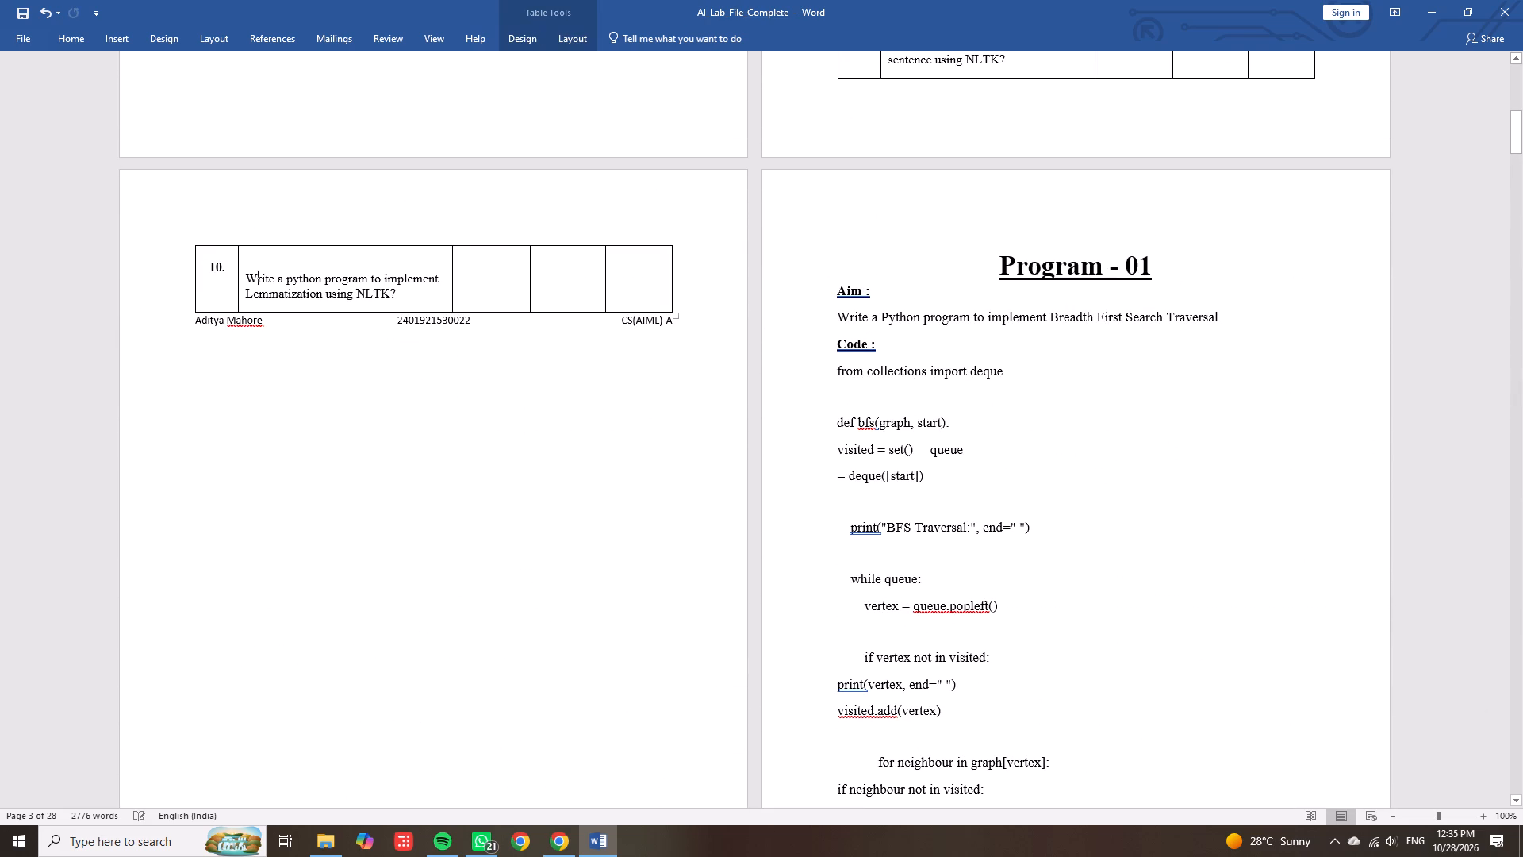
pyautogui.doubleClick(261, 318)
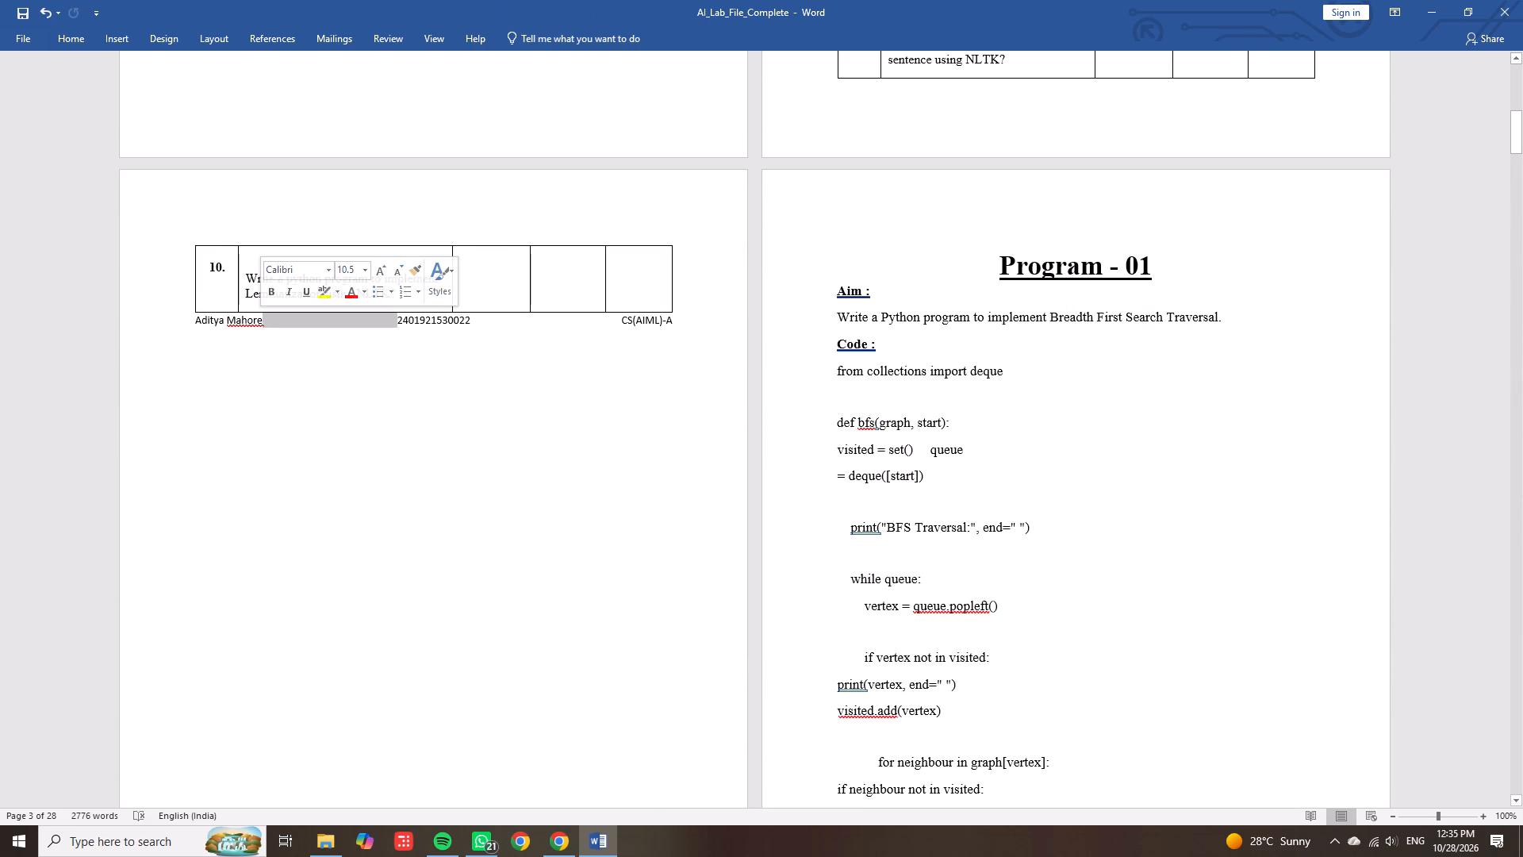
pyautogui.click(262, 325)
pyautogui.hotkey('ctrl', 'BackSpace')
pyautogui.hotkey('ctrl', 'BackSpace')
pyautogui.hotkey('ctrl', 'BackSpace')
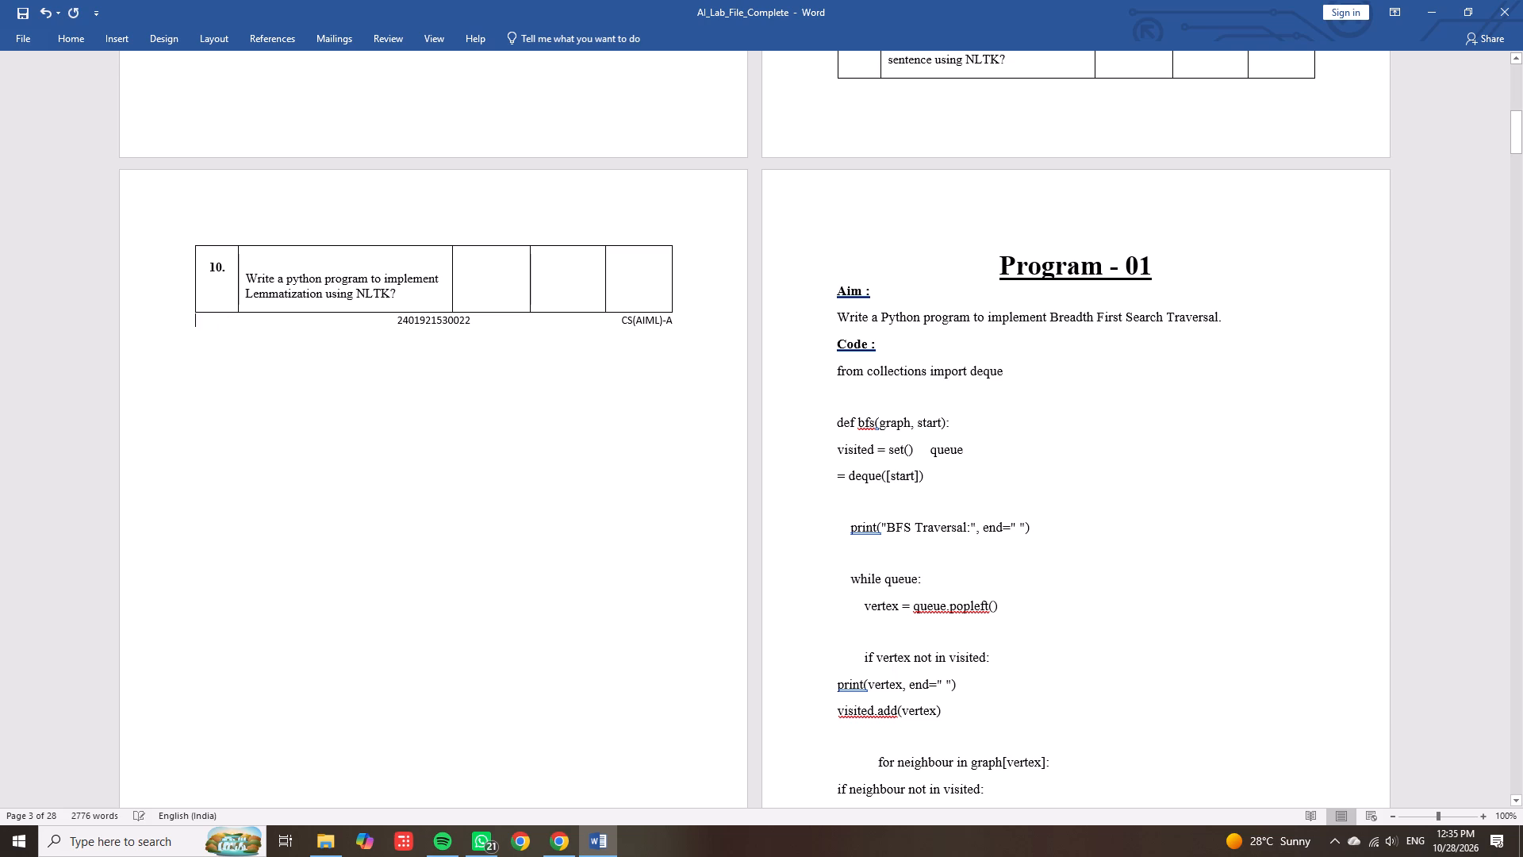
# Delete the old roll number and the CS(AIML)-A text from the line beneath table row 10.
pyautogui.click(478, 317)
pyautogui.hotkey('ctrl', 'BackSpace')
pyautogui.click(677, 313)
pyautogui.hotkey('ctrl', 'BackSpace')
pyautogui.hotkey('ctrl', 'BackSpace')
pyautogui.hotkey('ctrl', 'BackSpace')
pyautogui.hotkey('ctrl', 'BackSpace')
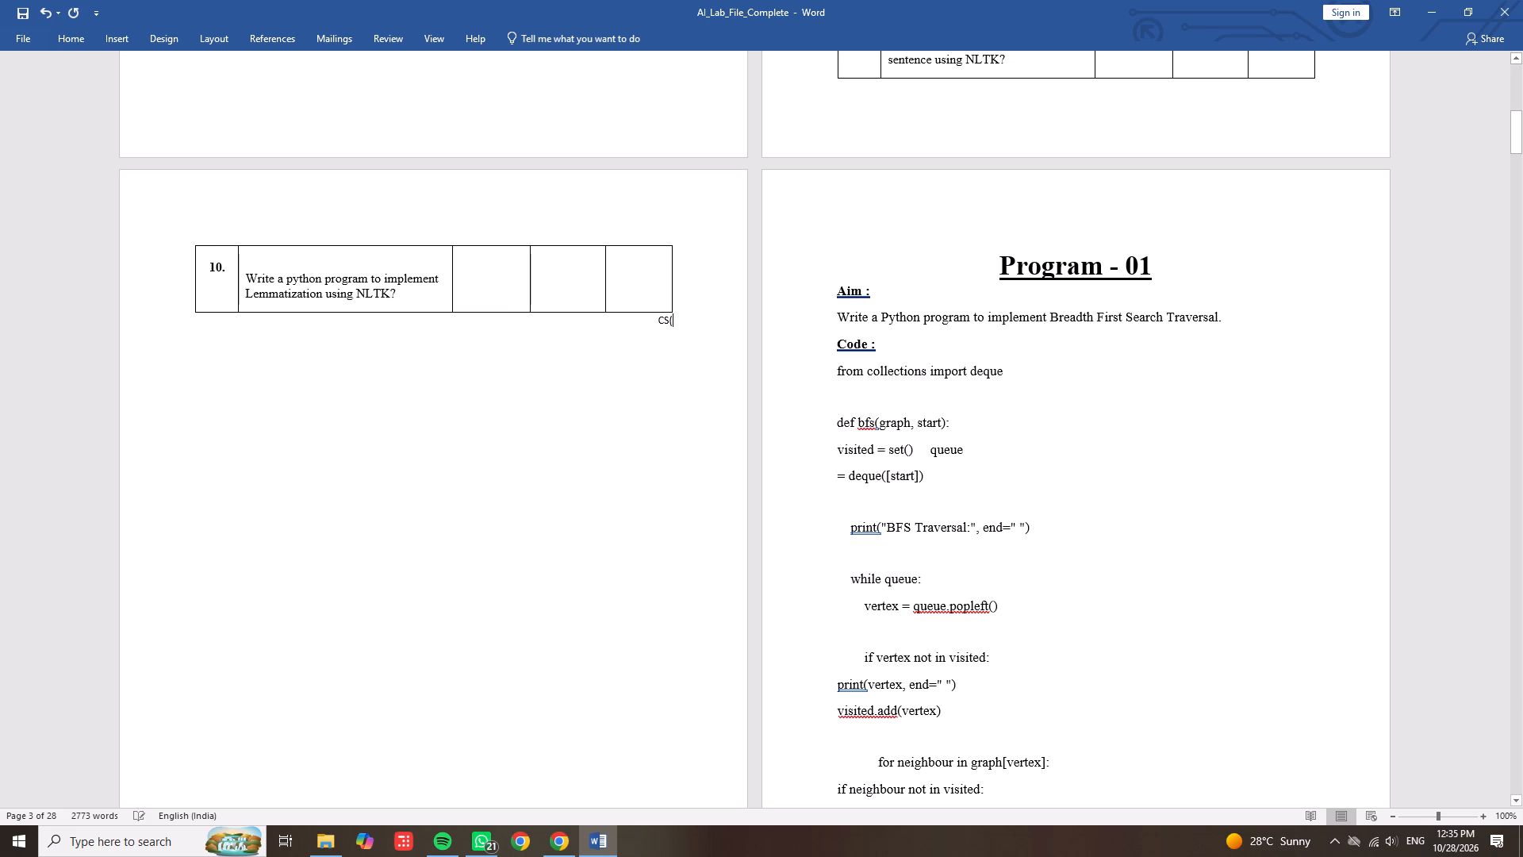
pyautogui.hotkey('ctrl', 'BackSpace')
pyautogui.hotkey('ctrl', 'BackSpace')
# Enter the student's name in the empty Section 2 footer on page 3, followed by a gap for the roll number.
pyautogui.scroll(-10, 644, 359)
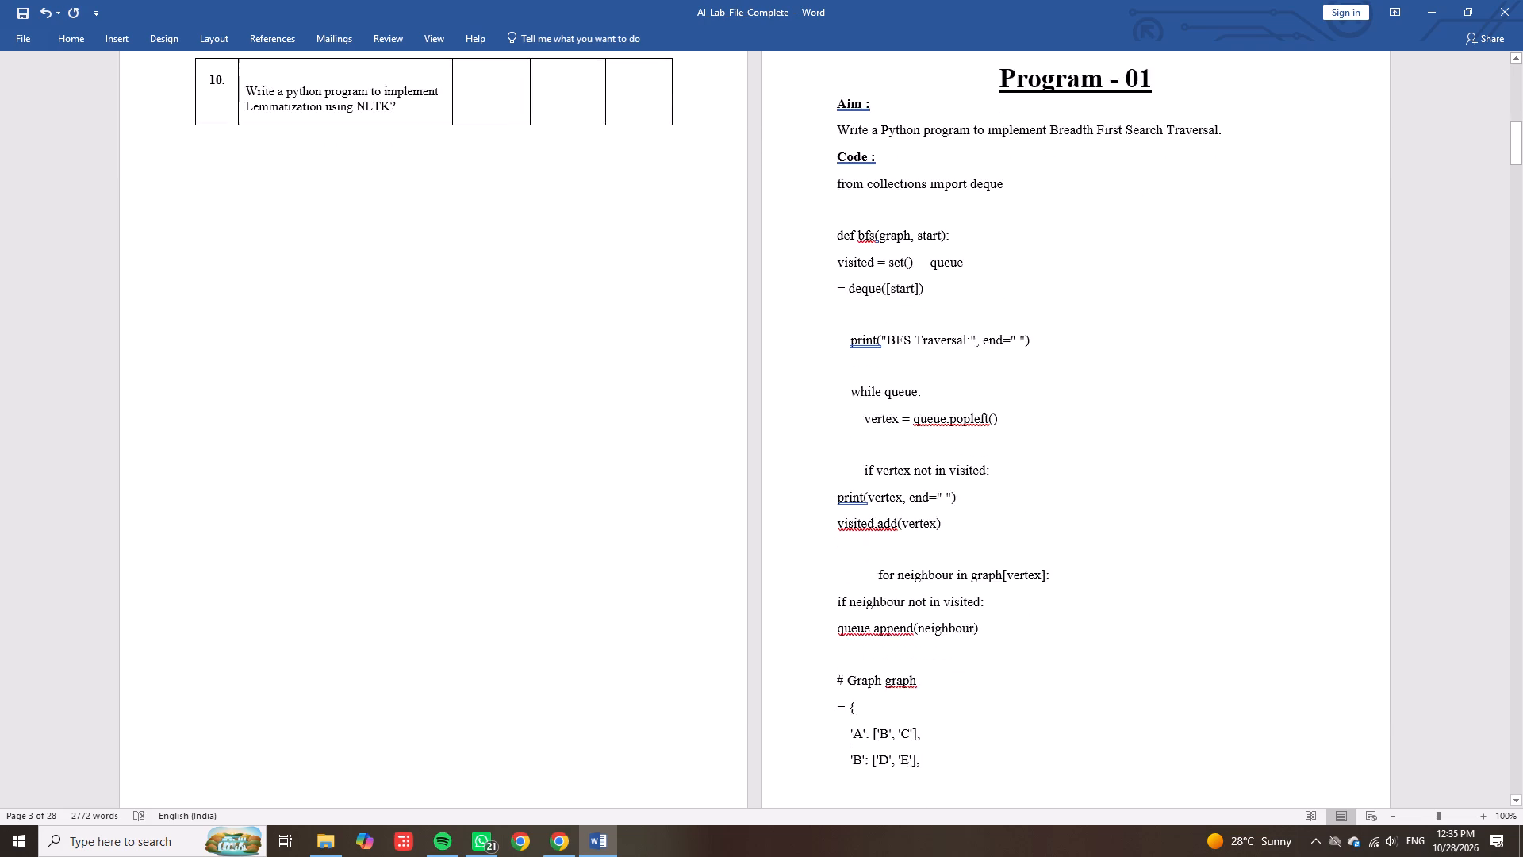
pyautogui.tripleClick(354, 642)
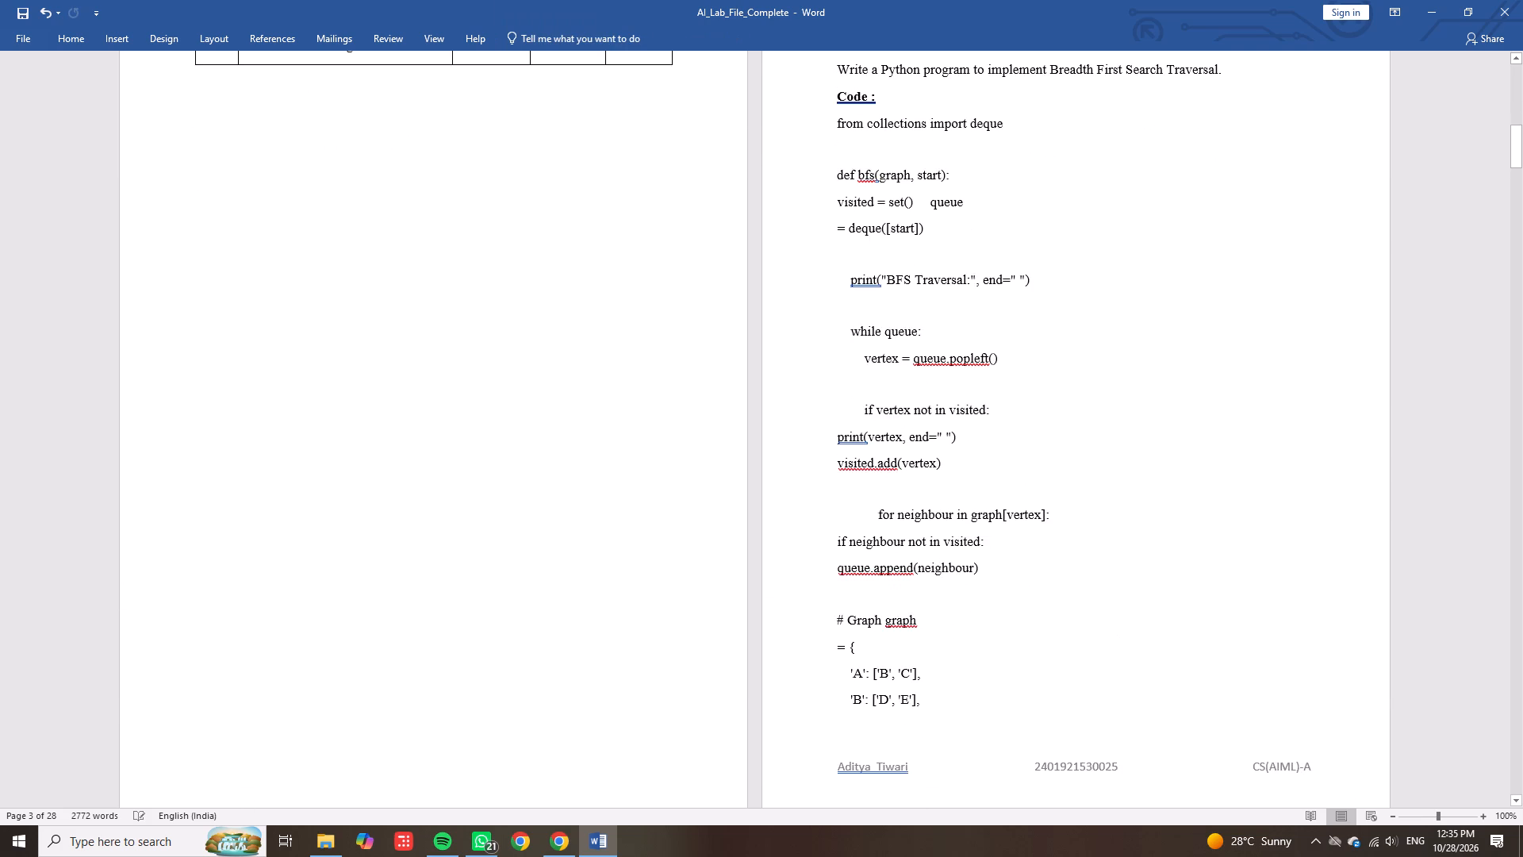
pyautogui.scroll(-4, 360, 643)
pyautogui.doubleClick(355, 630)
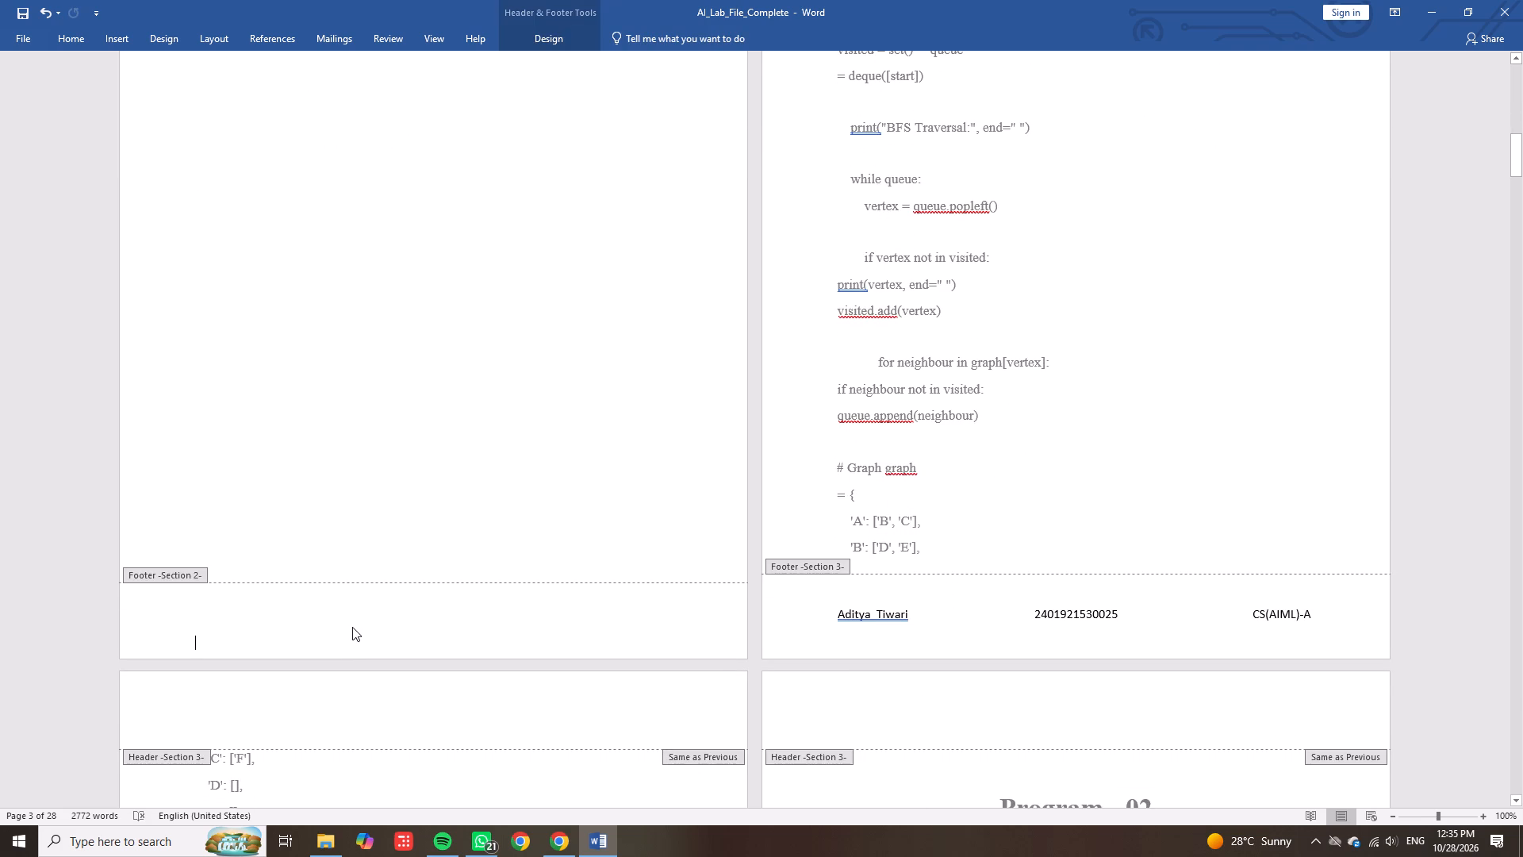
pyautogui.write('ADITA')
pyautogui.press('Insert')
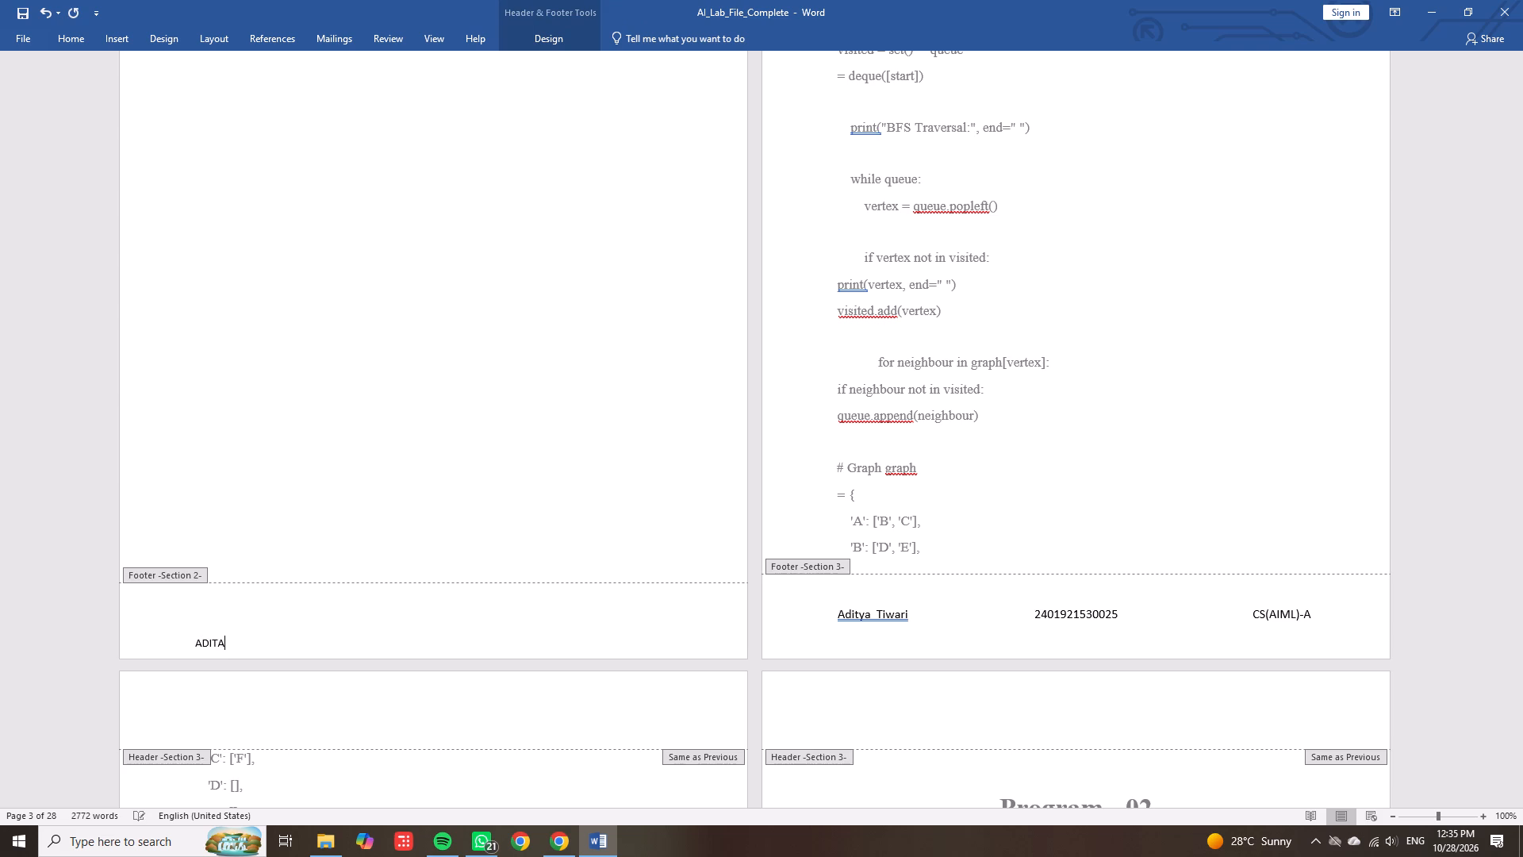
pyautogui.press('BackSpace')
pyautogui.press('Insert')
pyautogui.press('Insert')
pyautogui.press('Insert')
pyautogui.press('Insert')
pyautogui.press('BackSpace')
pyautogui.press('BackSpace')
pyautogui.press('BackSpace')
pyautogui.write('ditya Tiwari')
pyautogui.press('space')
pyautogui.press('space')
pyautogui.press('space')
# Add the student roll number and the class text CSAIML-A after the name in the Section 2 footer.
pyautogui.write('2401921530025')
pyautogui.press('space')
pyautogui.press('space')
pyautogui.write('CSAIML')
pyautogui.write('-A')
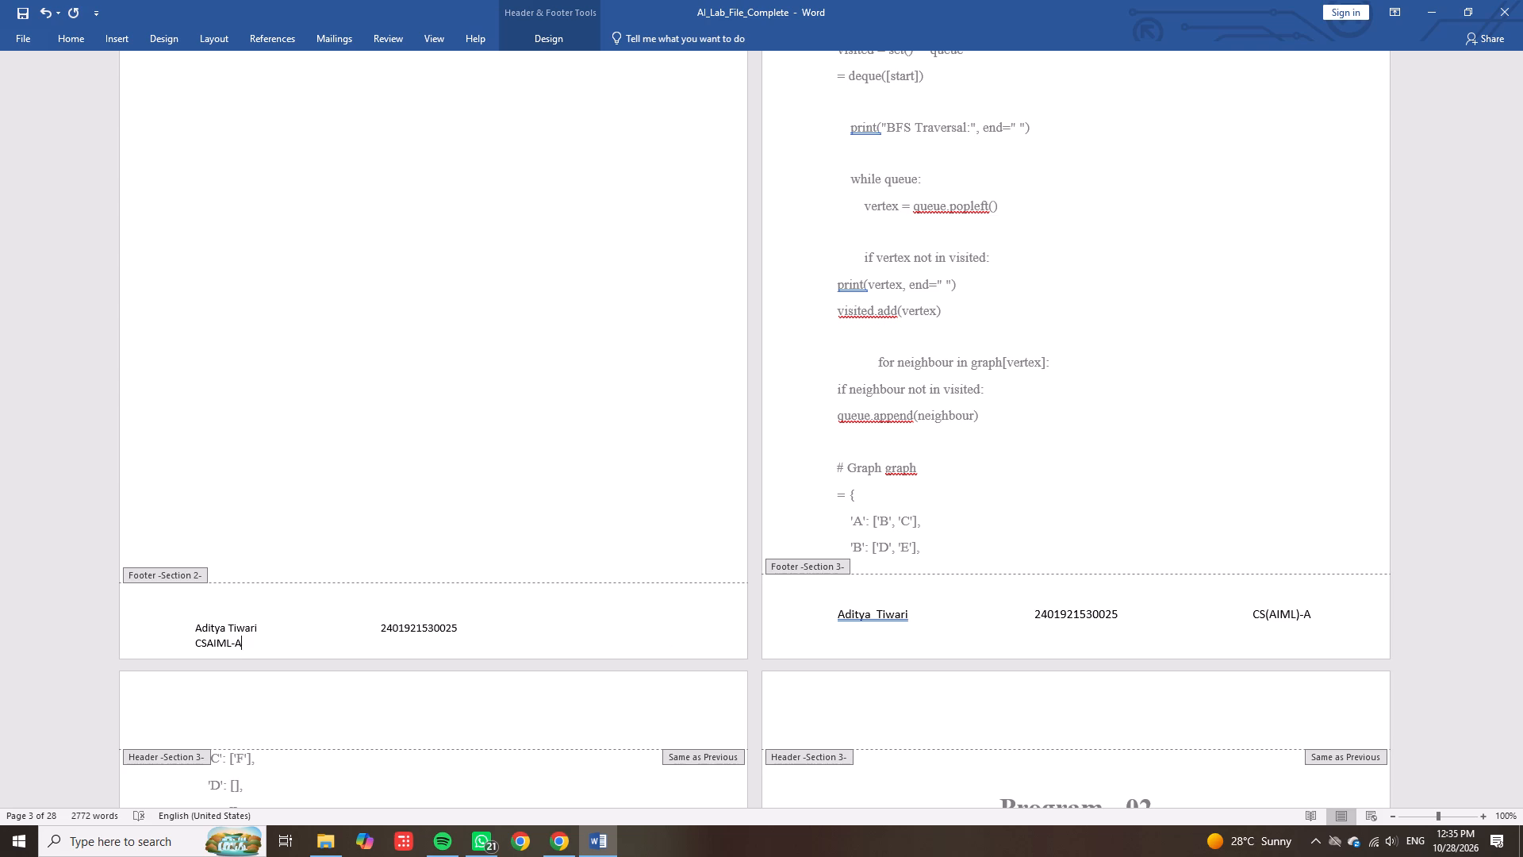
# Reduce the gap before CSAIML-A so the footer details fit on one line, and leave footer editing.
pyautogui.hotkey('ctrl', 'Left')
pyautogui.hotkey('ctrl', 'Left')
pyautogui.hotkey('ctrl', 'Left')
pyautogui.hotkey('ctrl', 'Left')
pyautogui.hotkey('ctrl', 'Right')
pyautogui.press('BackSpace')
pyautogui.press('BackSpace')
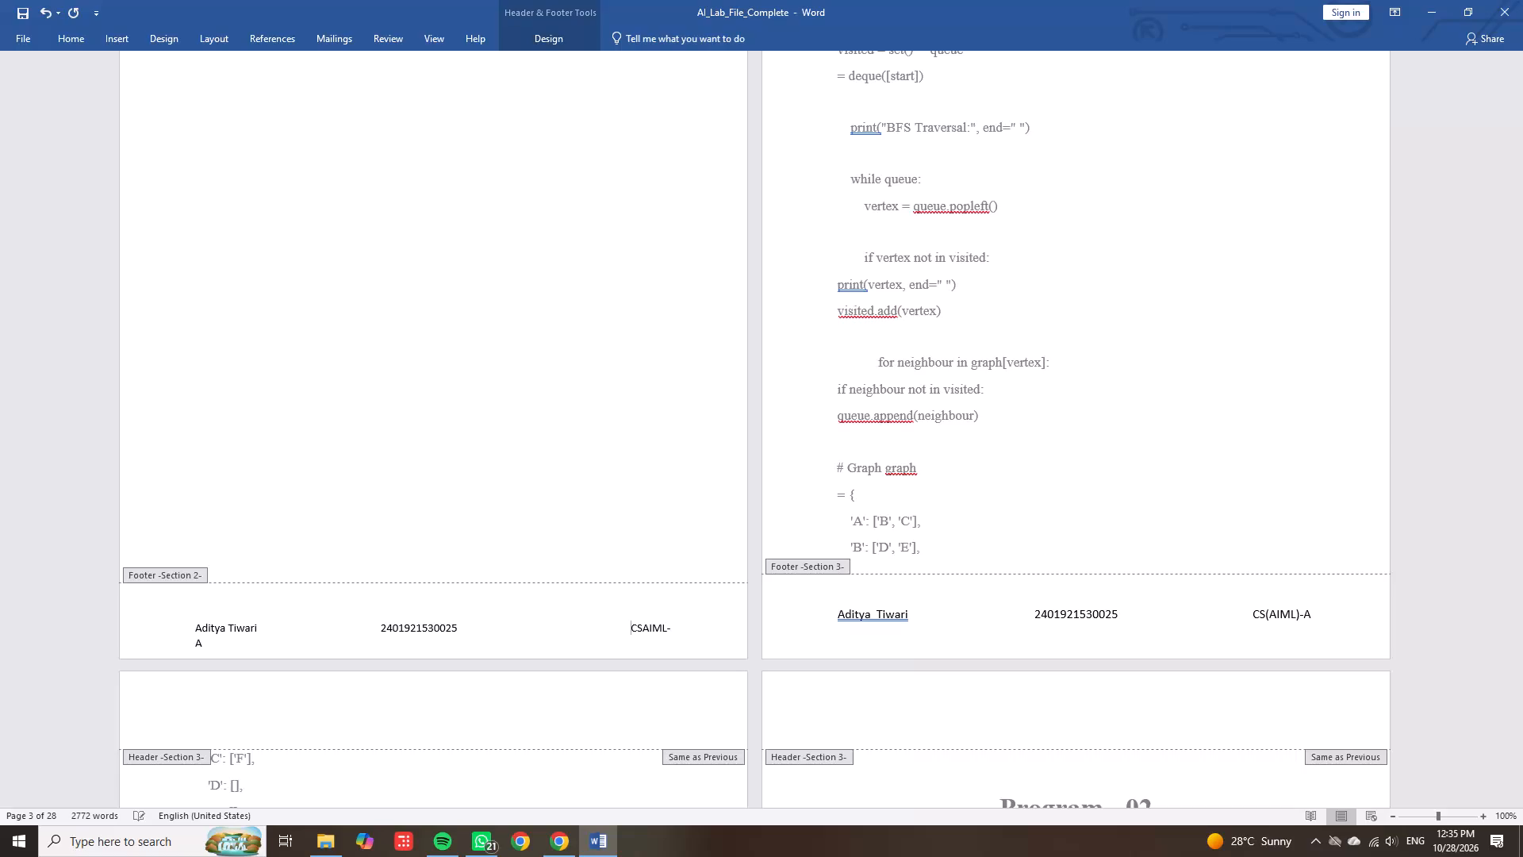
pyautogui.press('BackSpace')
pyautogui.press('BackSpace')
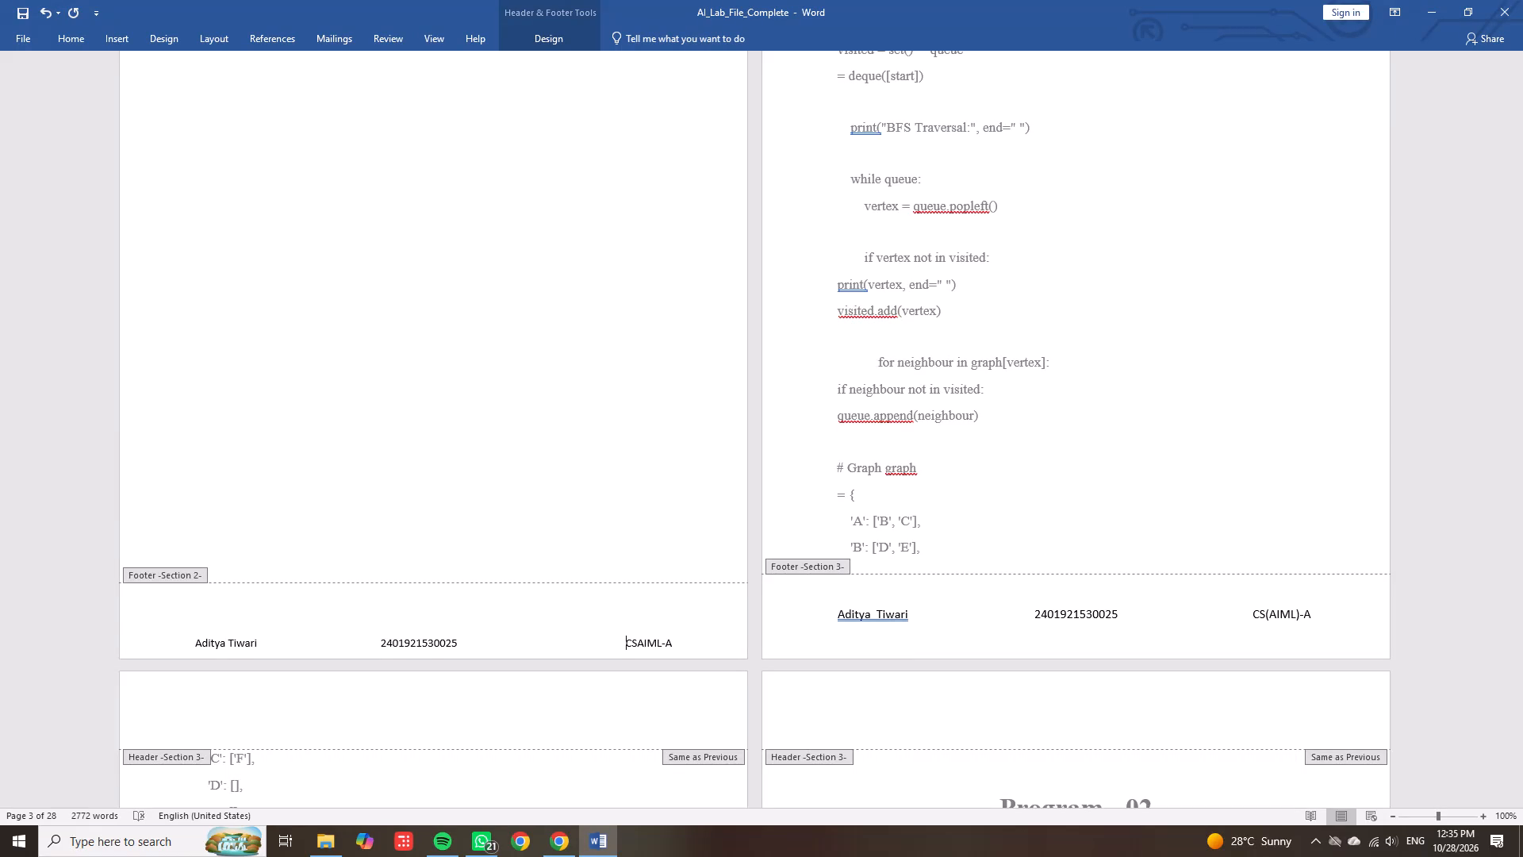
pyautogui.click(329, 472)
pyautogui.doubleClick(335, 475)
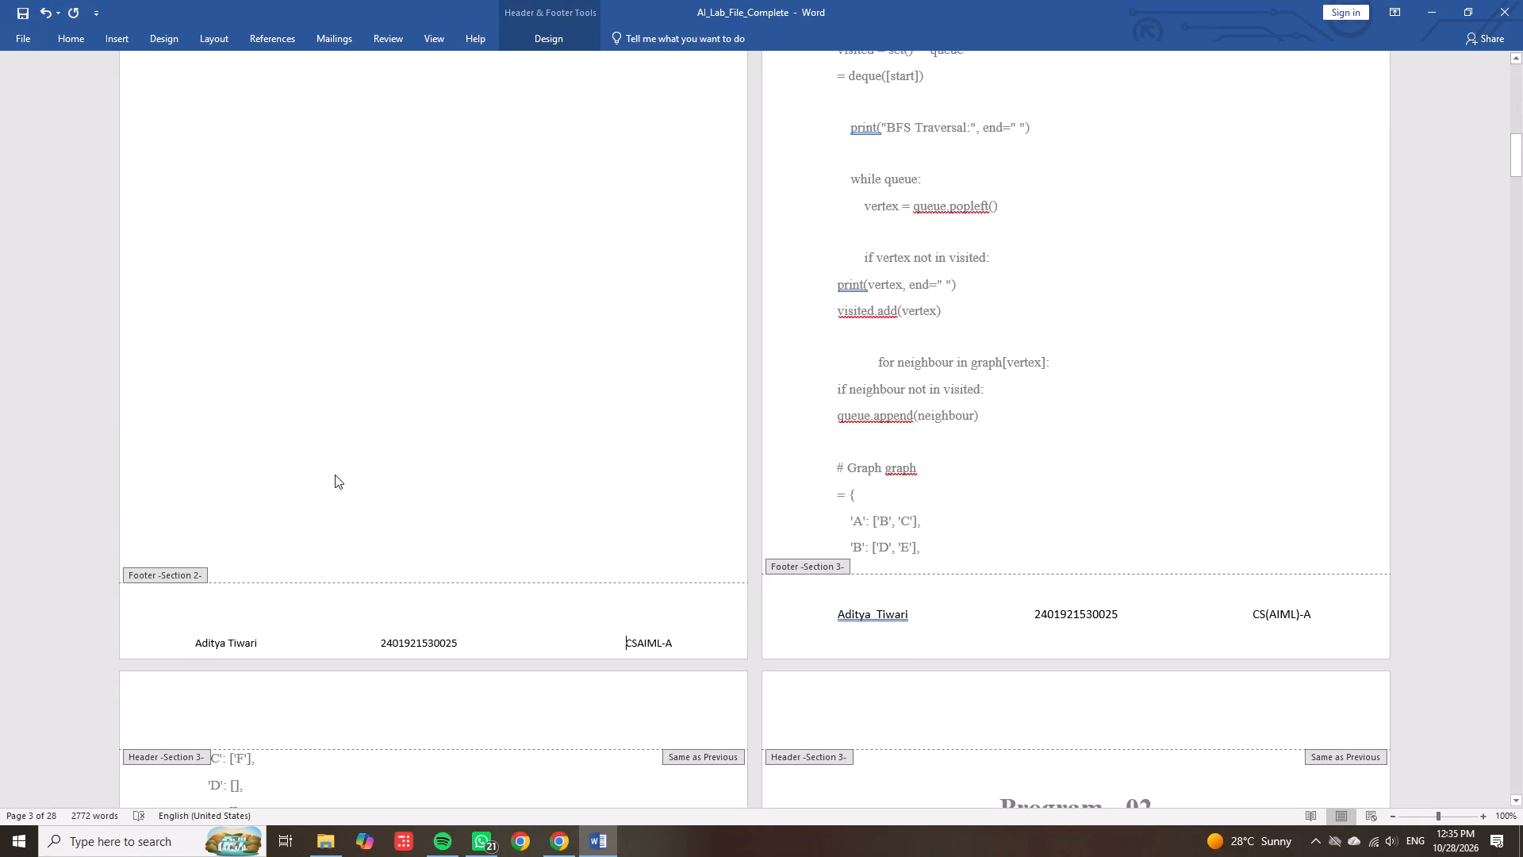
# Save the document as a PDF named AI_Lab_File_Complete ADDY in the Downloads folder.
pyautogui.scroll(-3, 385, 497)
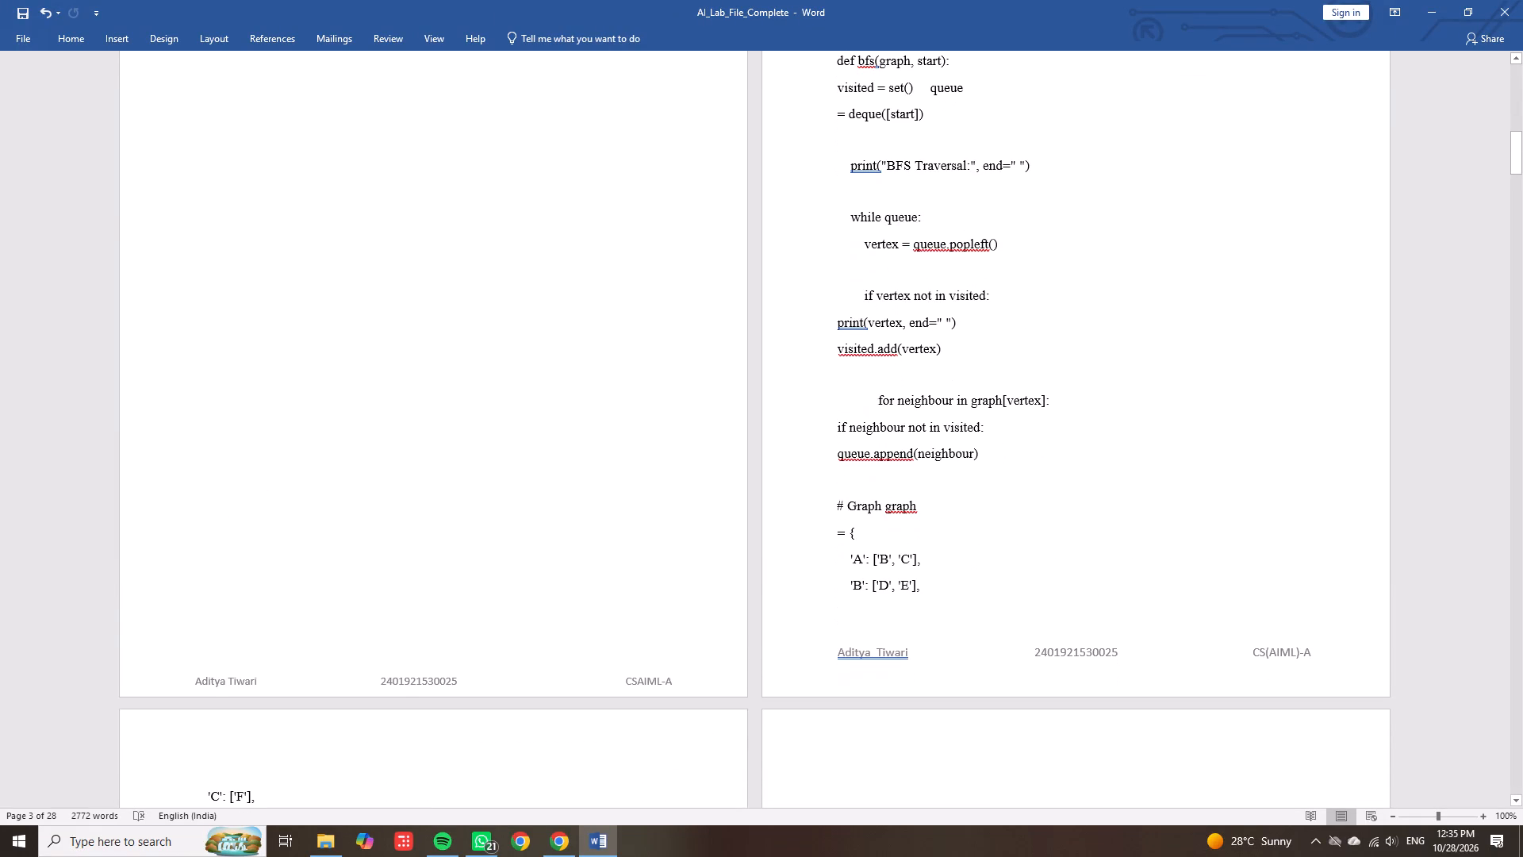
pyautogui.scroll(20, 386, 498)
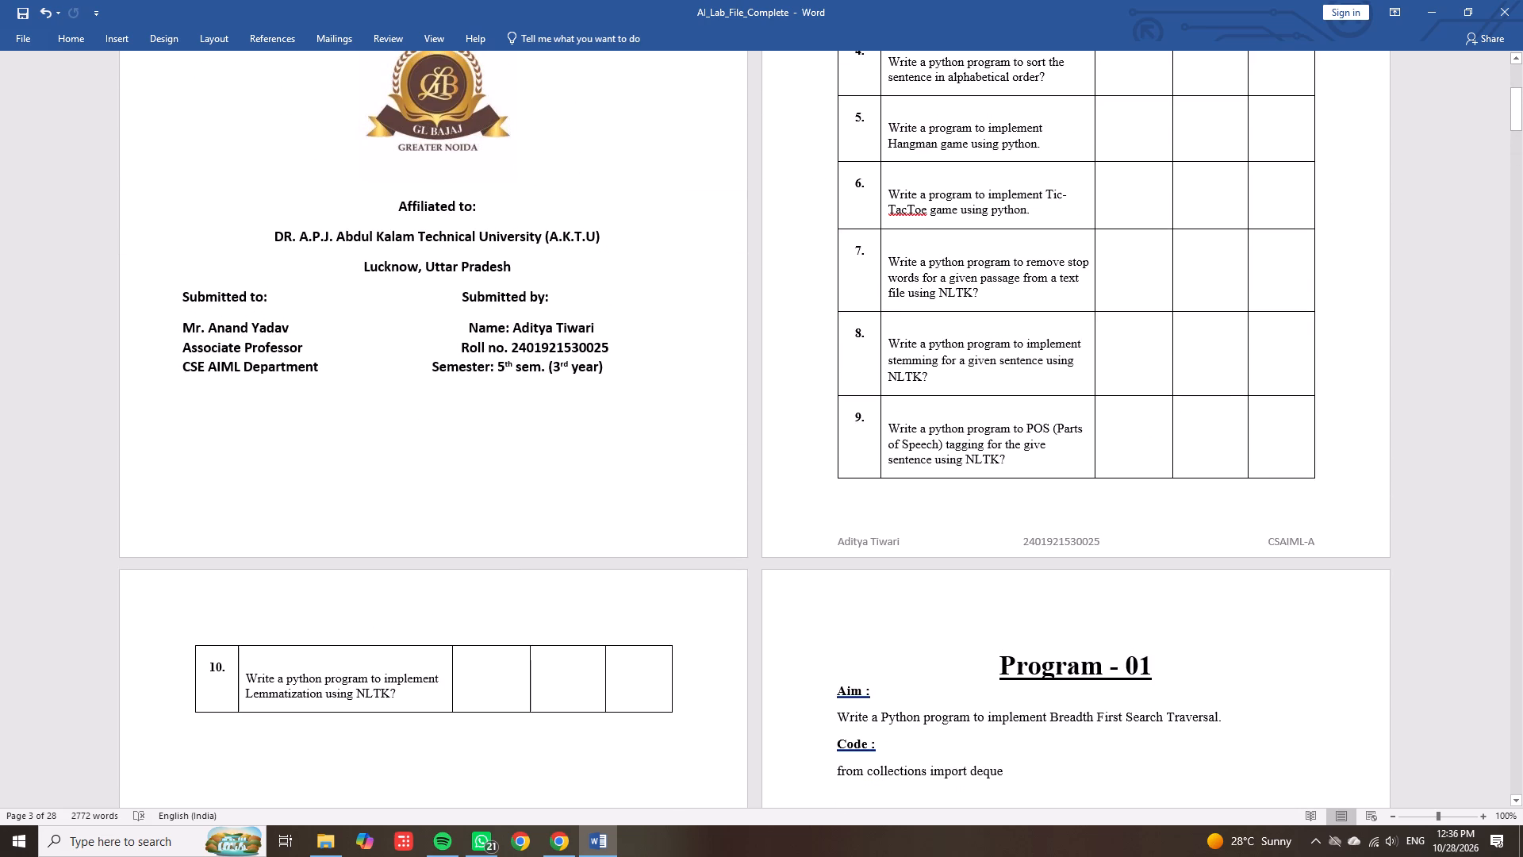
pyautogui.scroll(17, 375, 505)
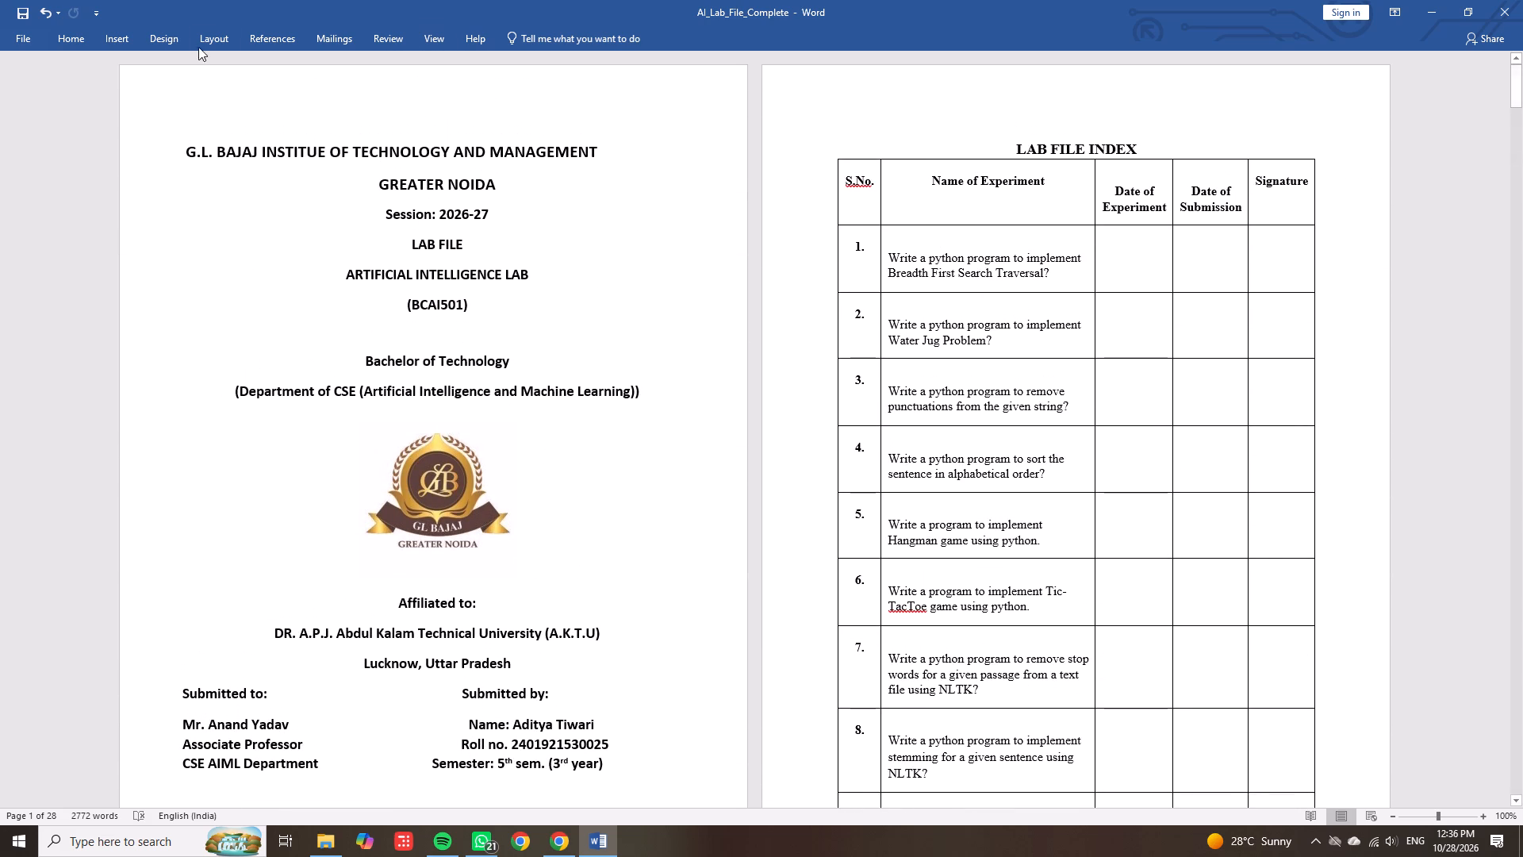
pyautogui.click(23, 16)
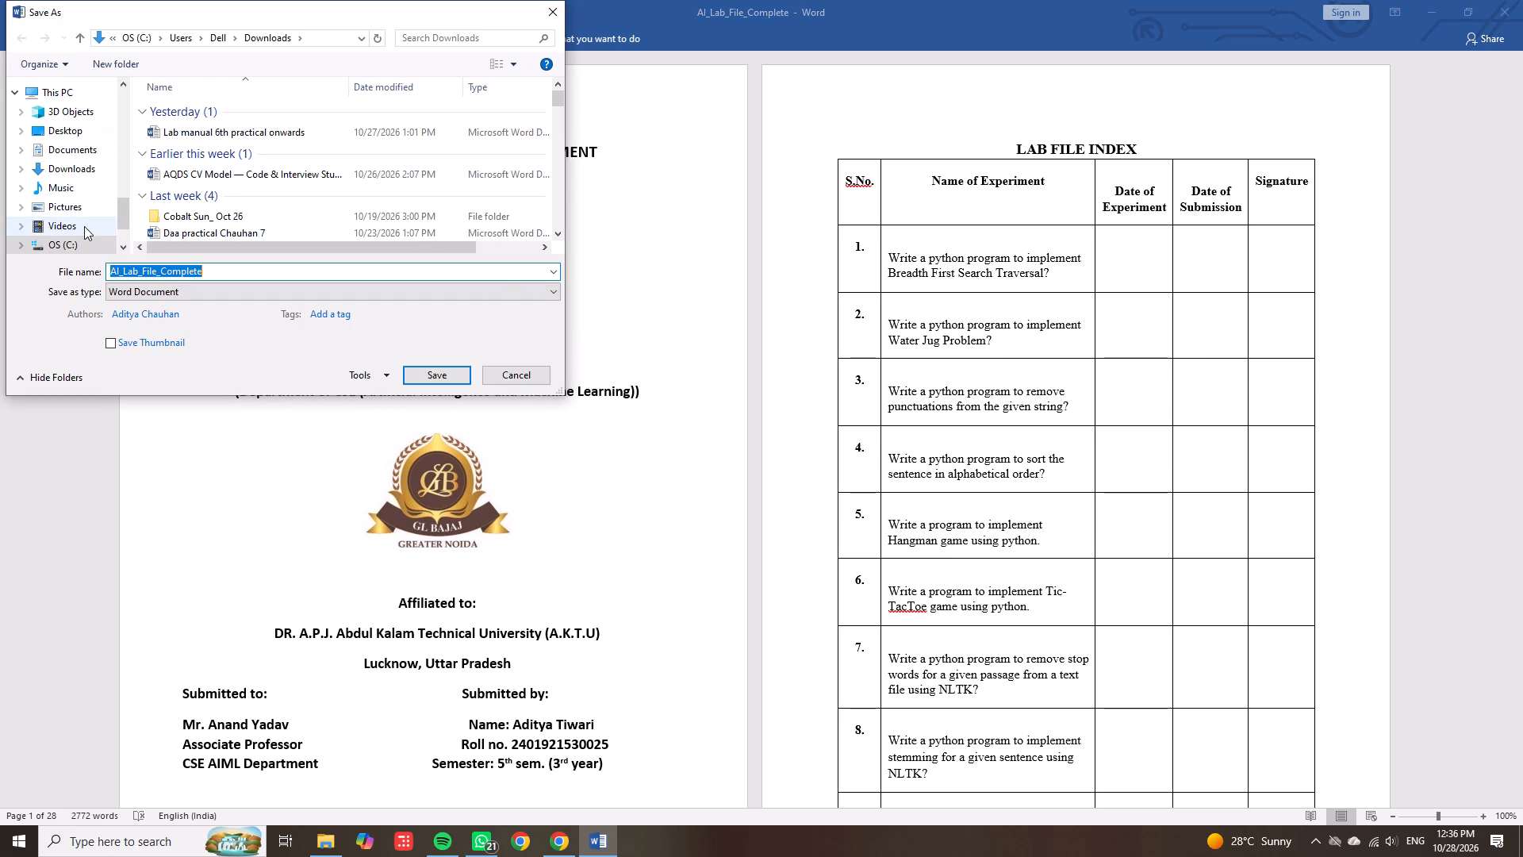
pyautogui.click(84, 161)
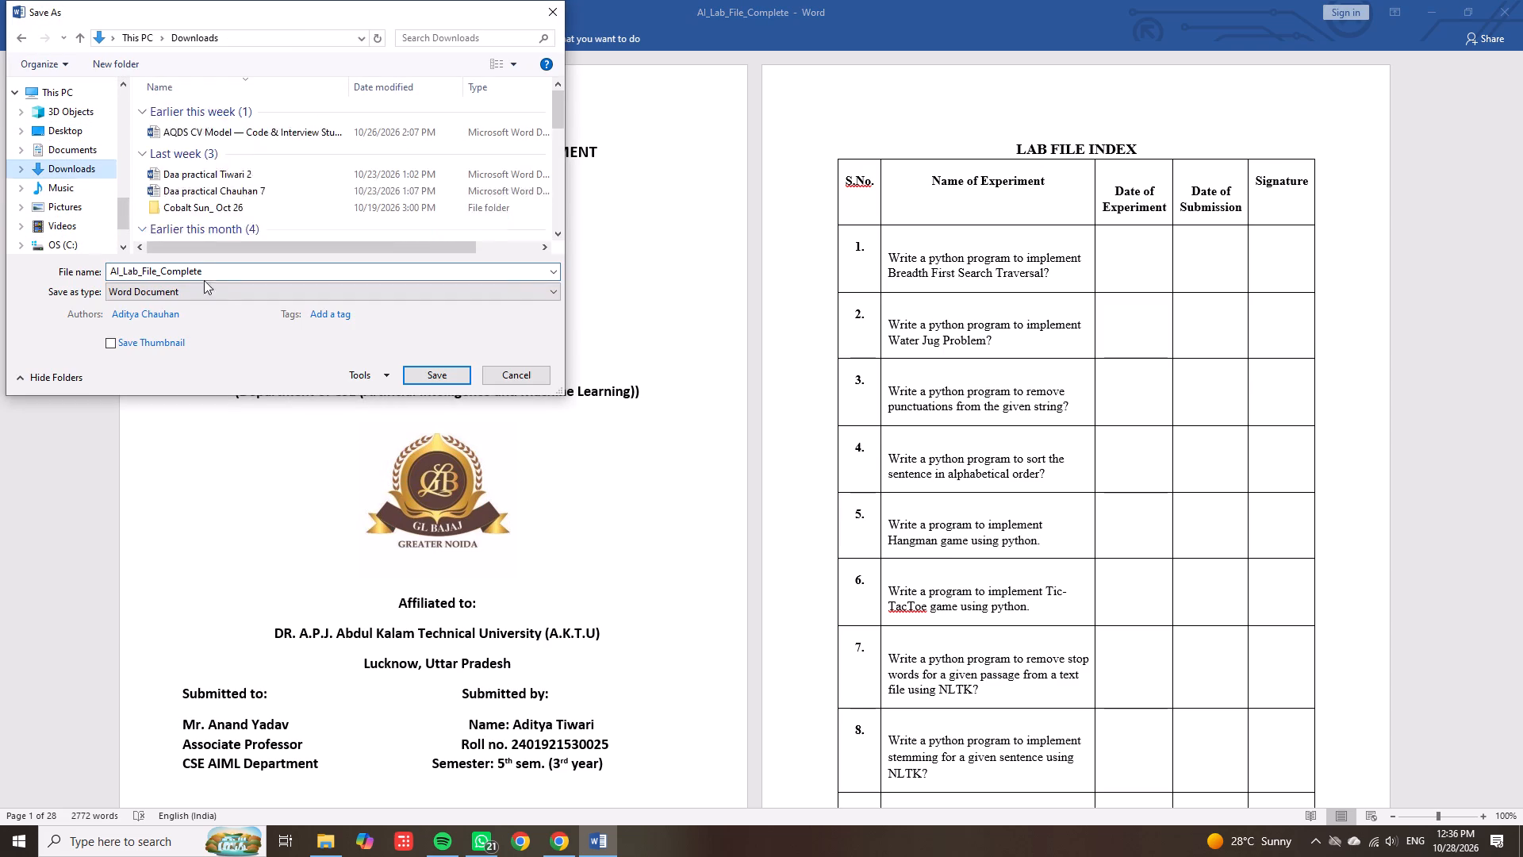
pyautogui.click(224, 285)
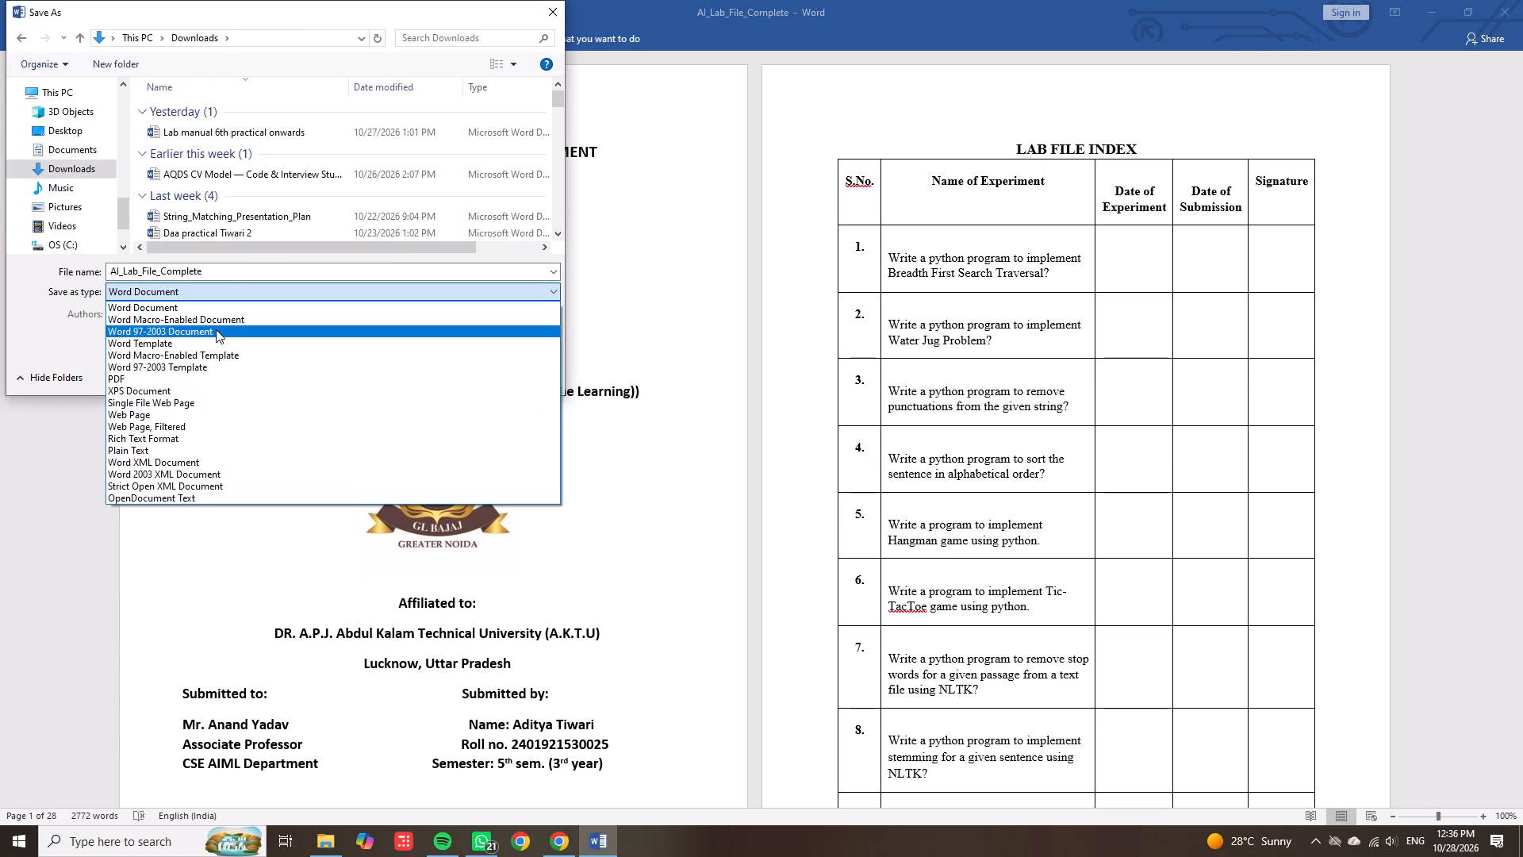
pyautogui.click(222, 379)
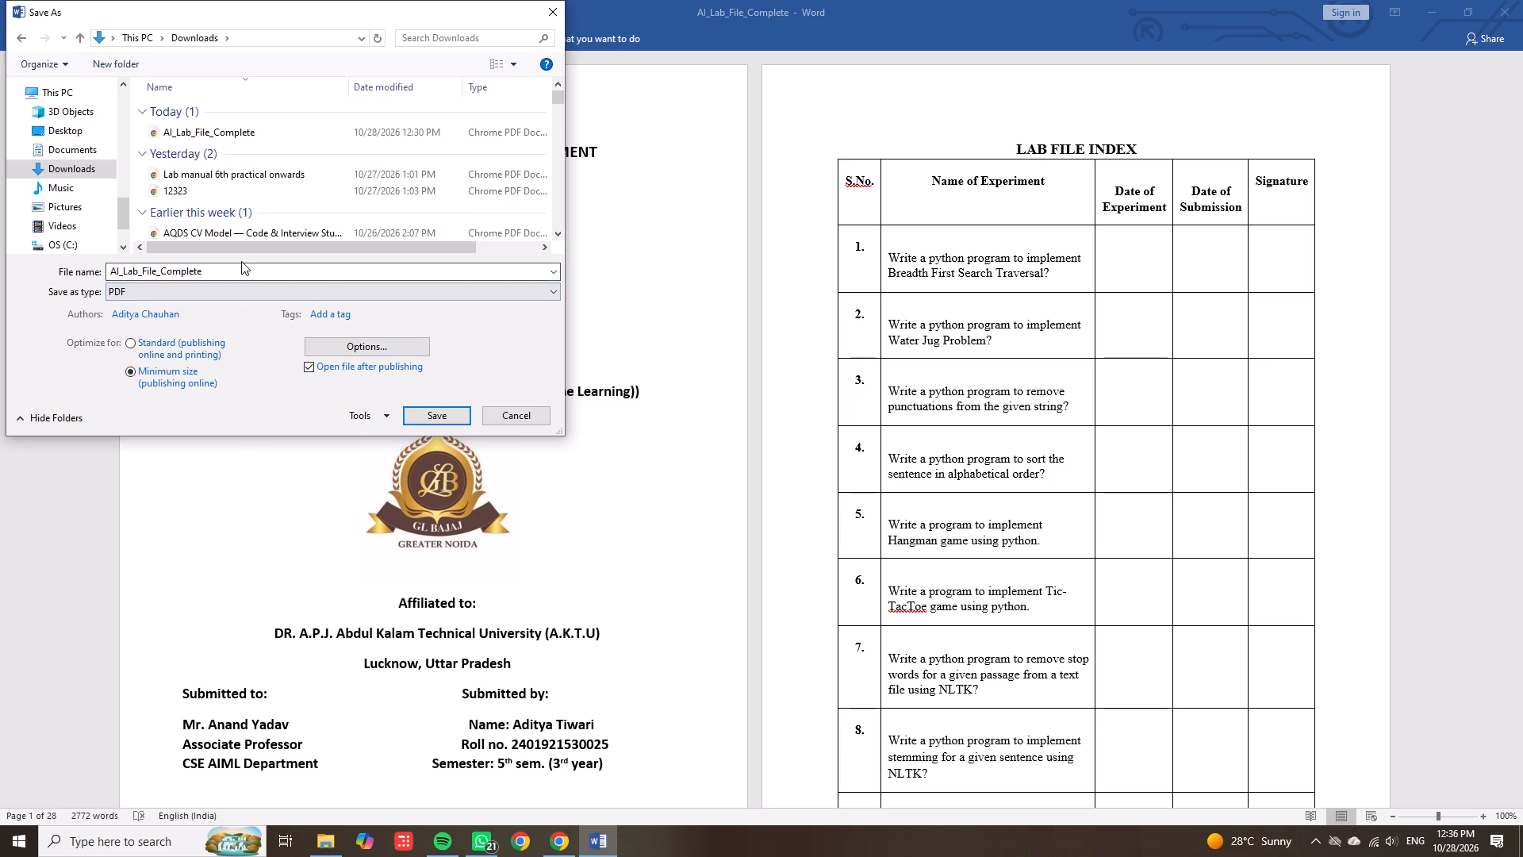
pyautogui.click(241, 273)
pyautogui.click(241, 273)
pyautogui.click(241, 273)
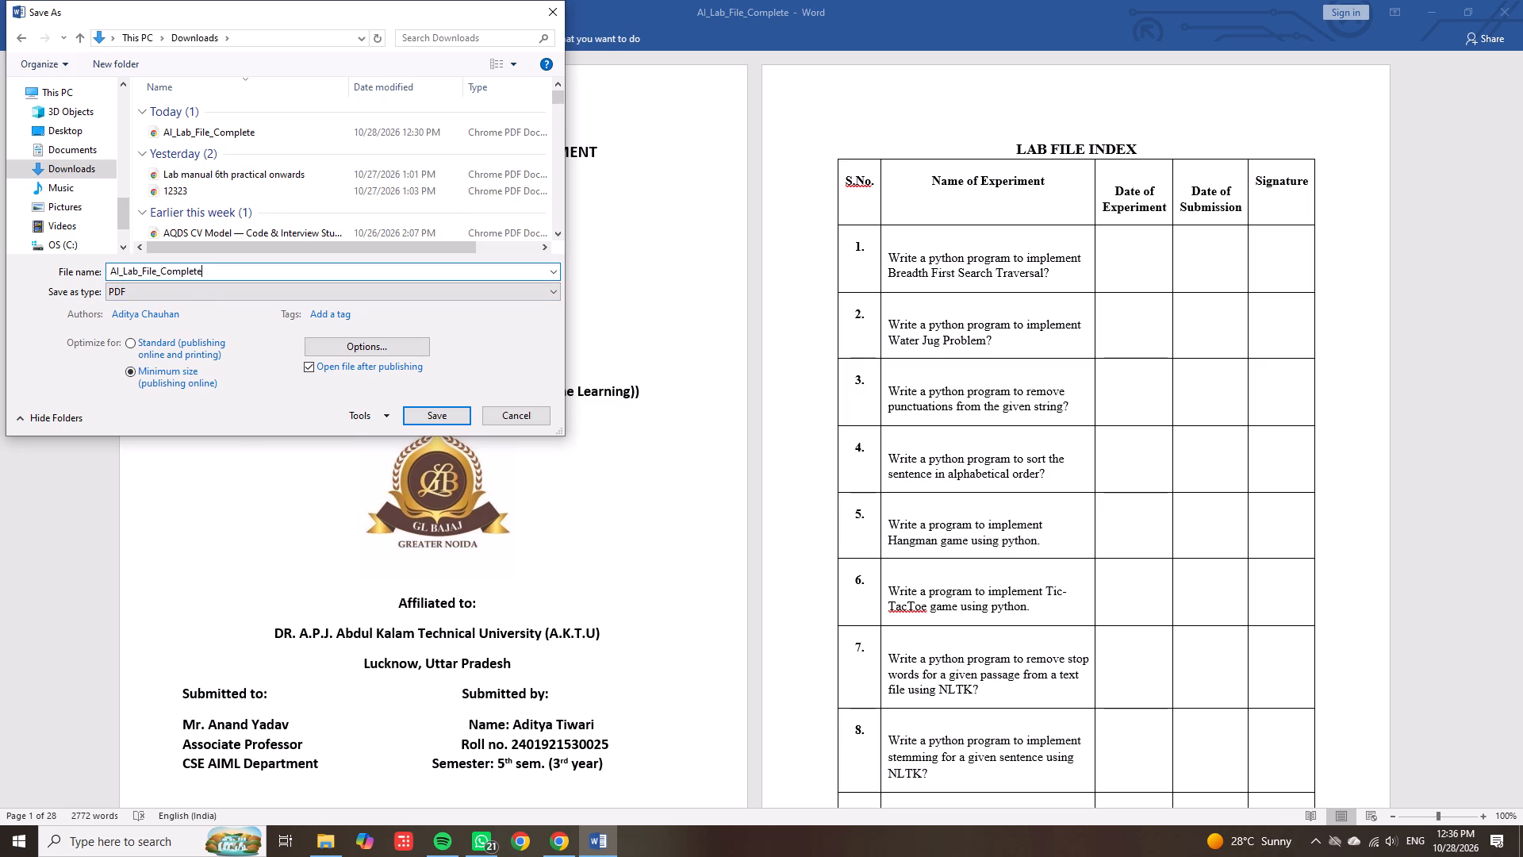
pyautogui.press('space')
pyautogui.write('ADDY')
pyautogui.click(425, 412)
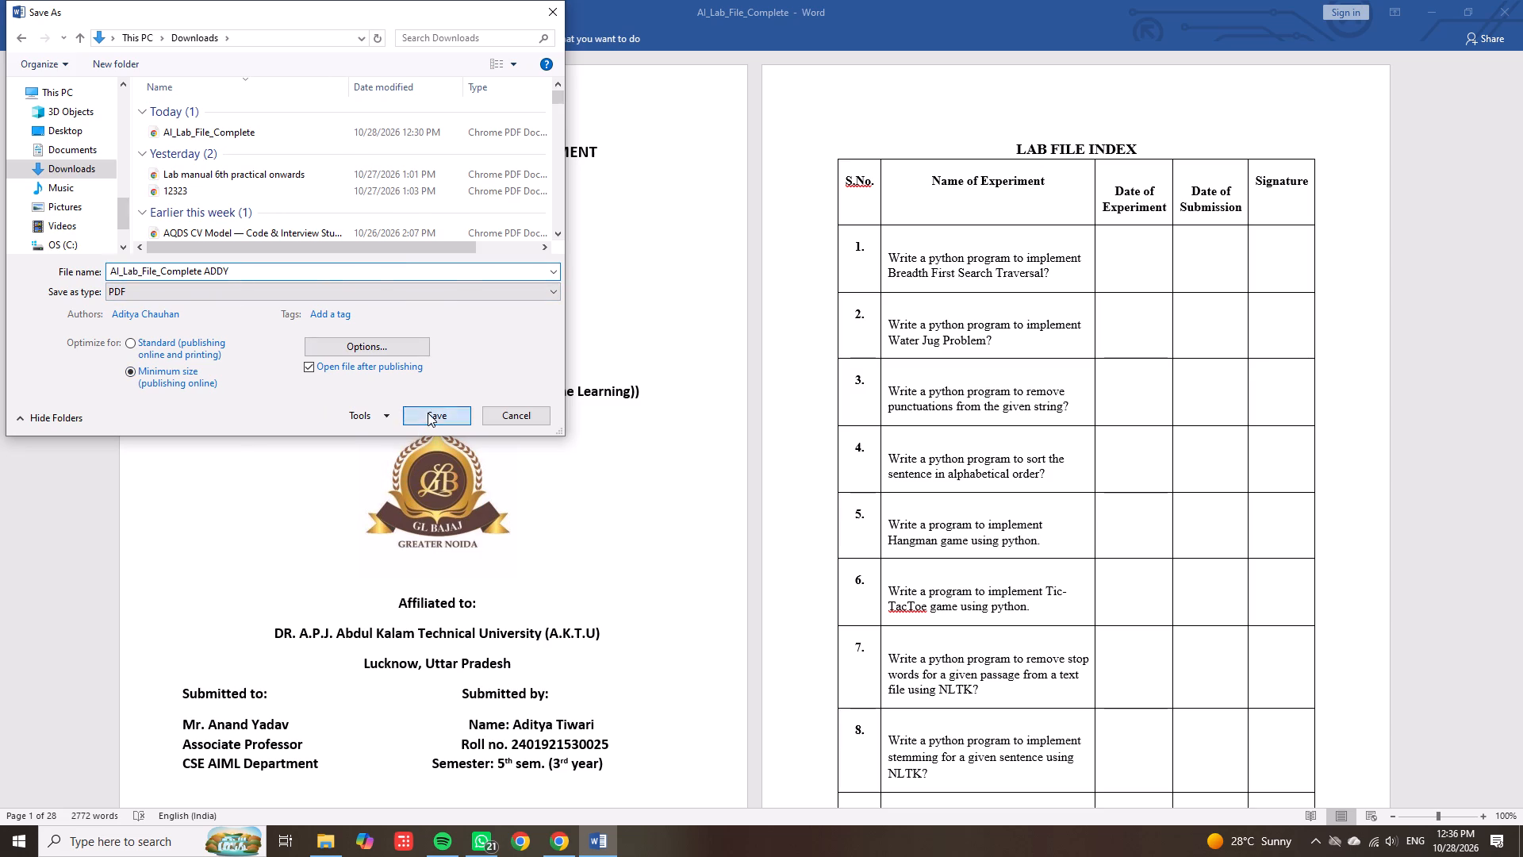
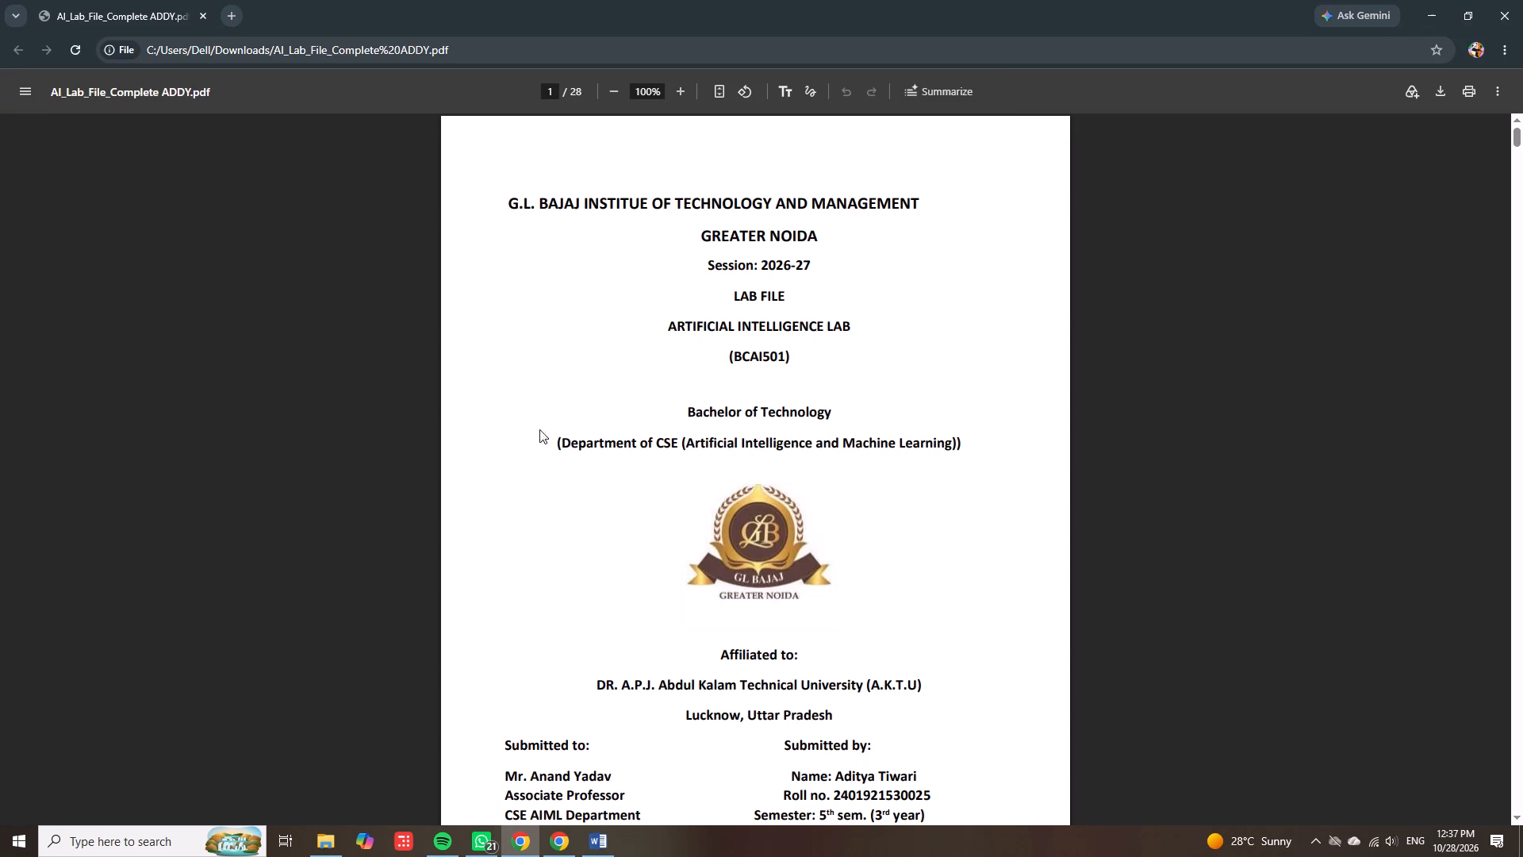
# Review the exported PDF from the cover page through Program 10, checking the footer details and each program's page start.
pyautogui.scroll(-10, 641, 393)
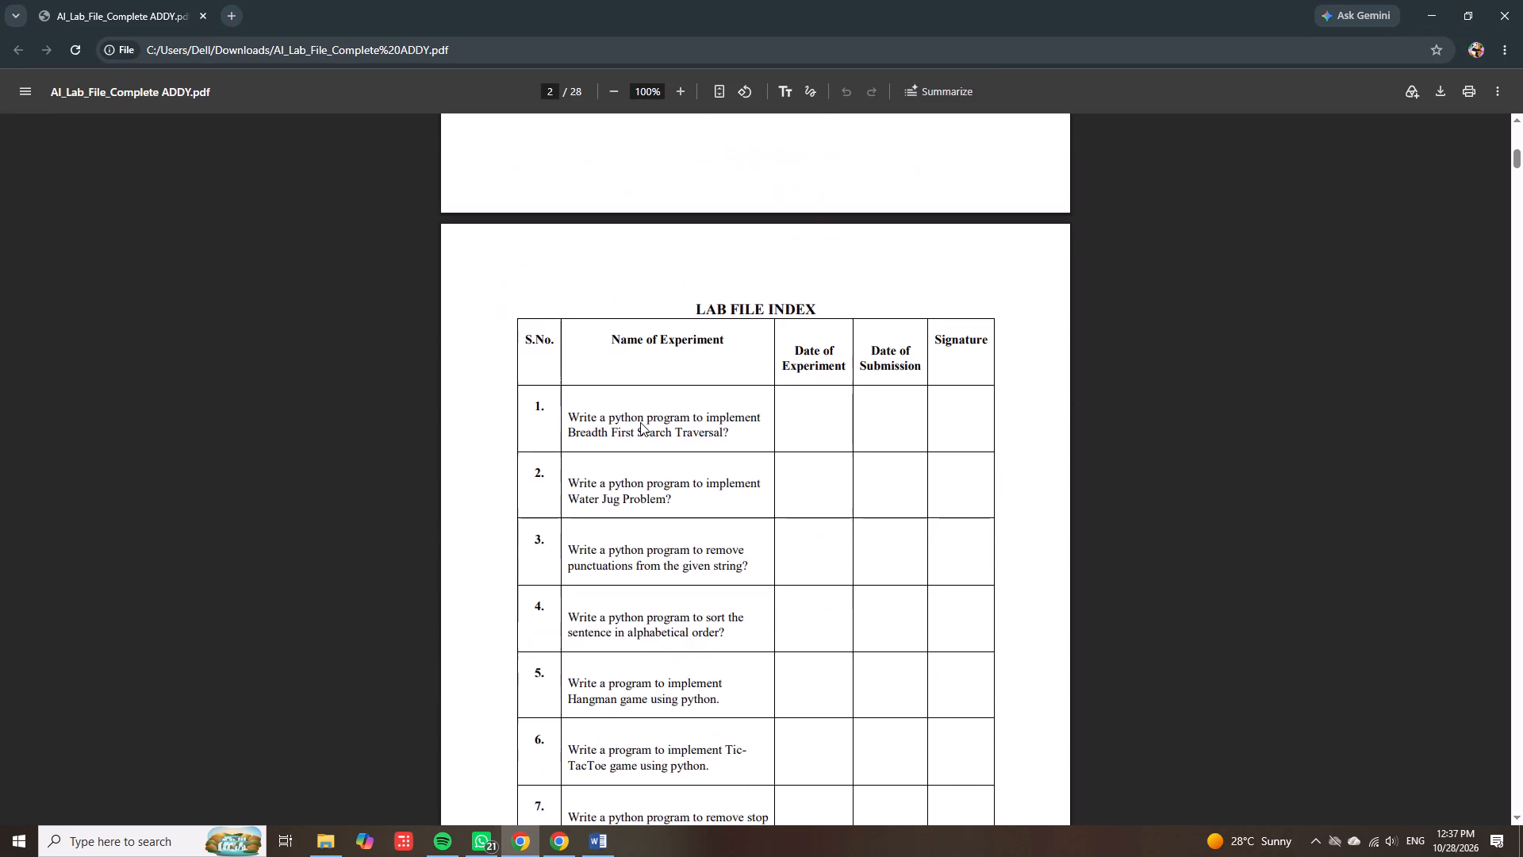
pyautogui.scroll(-10, 640, 422)
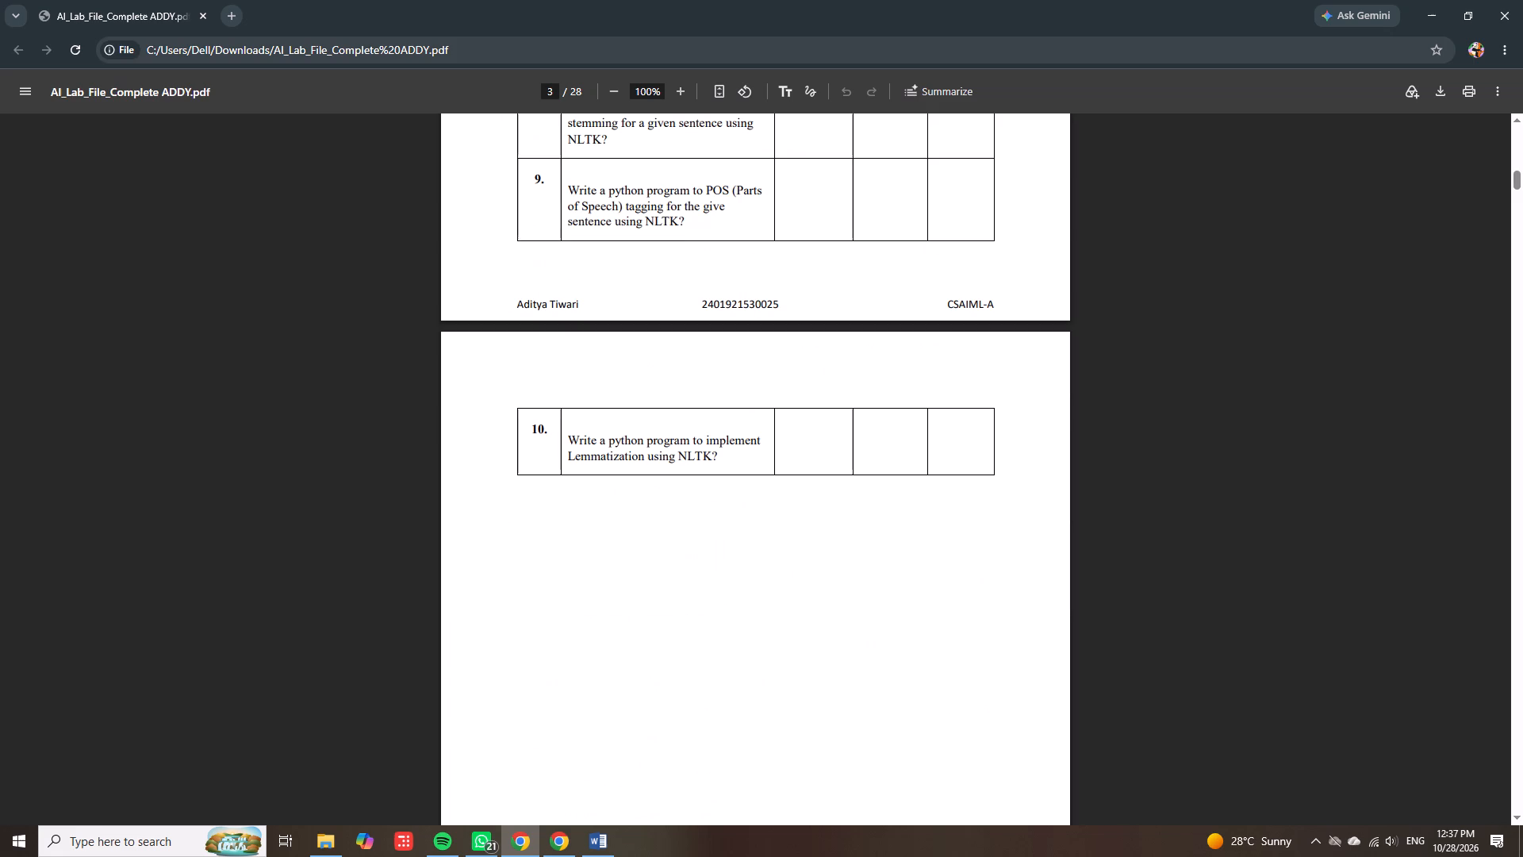
pyautogui.scroll(-2, 639, 423)
pyautogui.scroll(1, 639, 423)
pyautogui.scroll(-11, 639, 423)
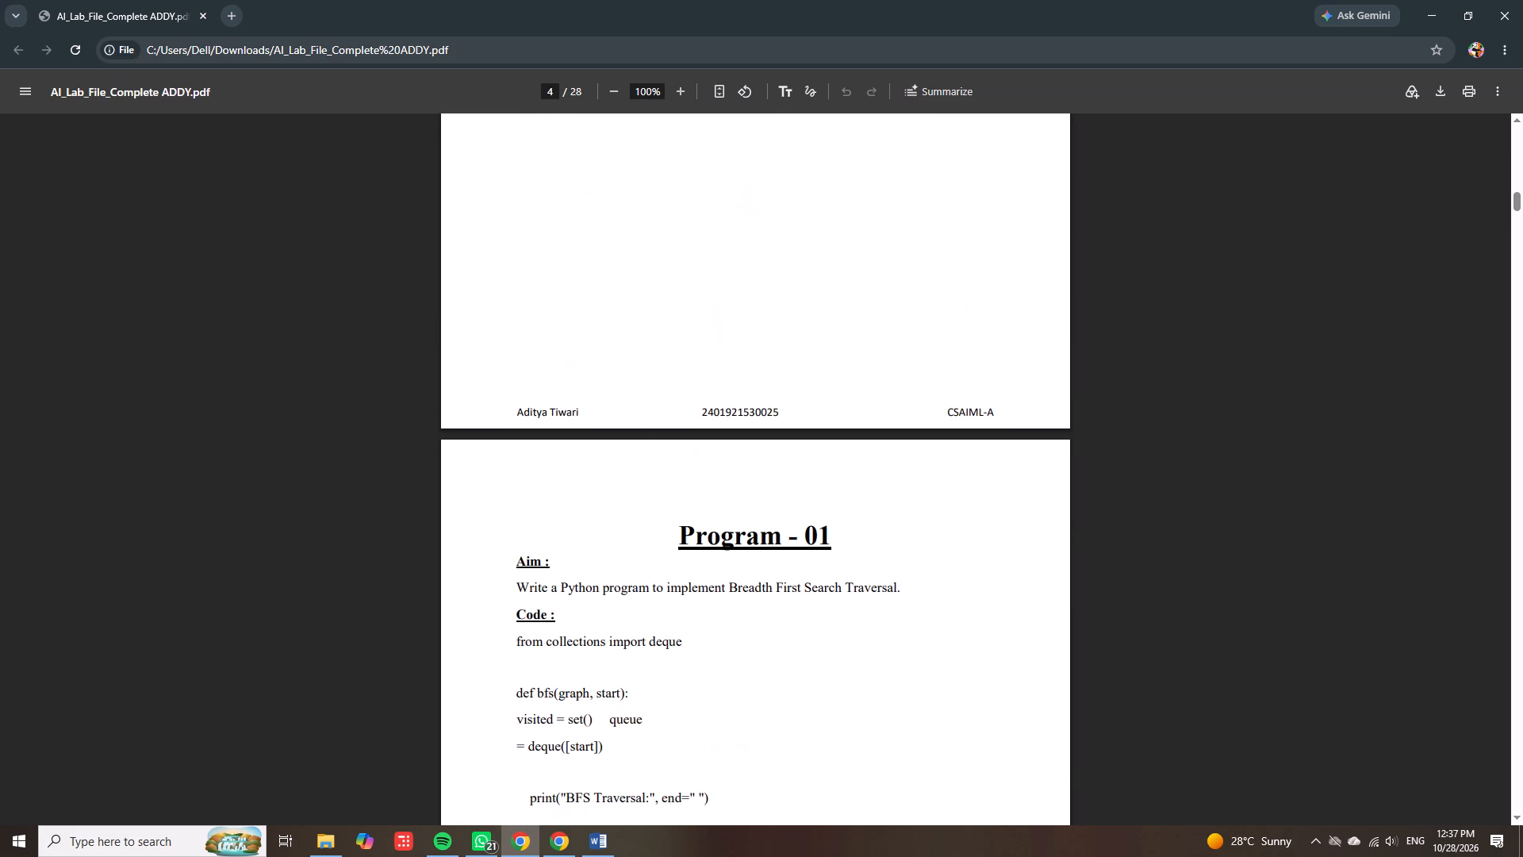
pyautogui.scroll(-10, 639, 424)
pyautogui.scroll(1, 639, 427)
pyautogui.scroll(-11, 639, 427)
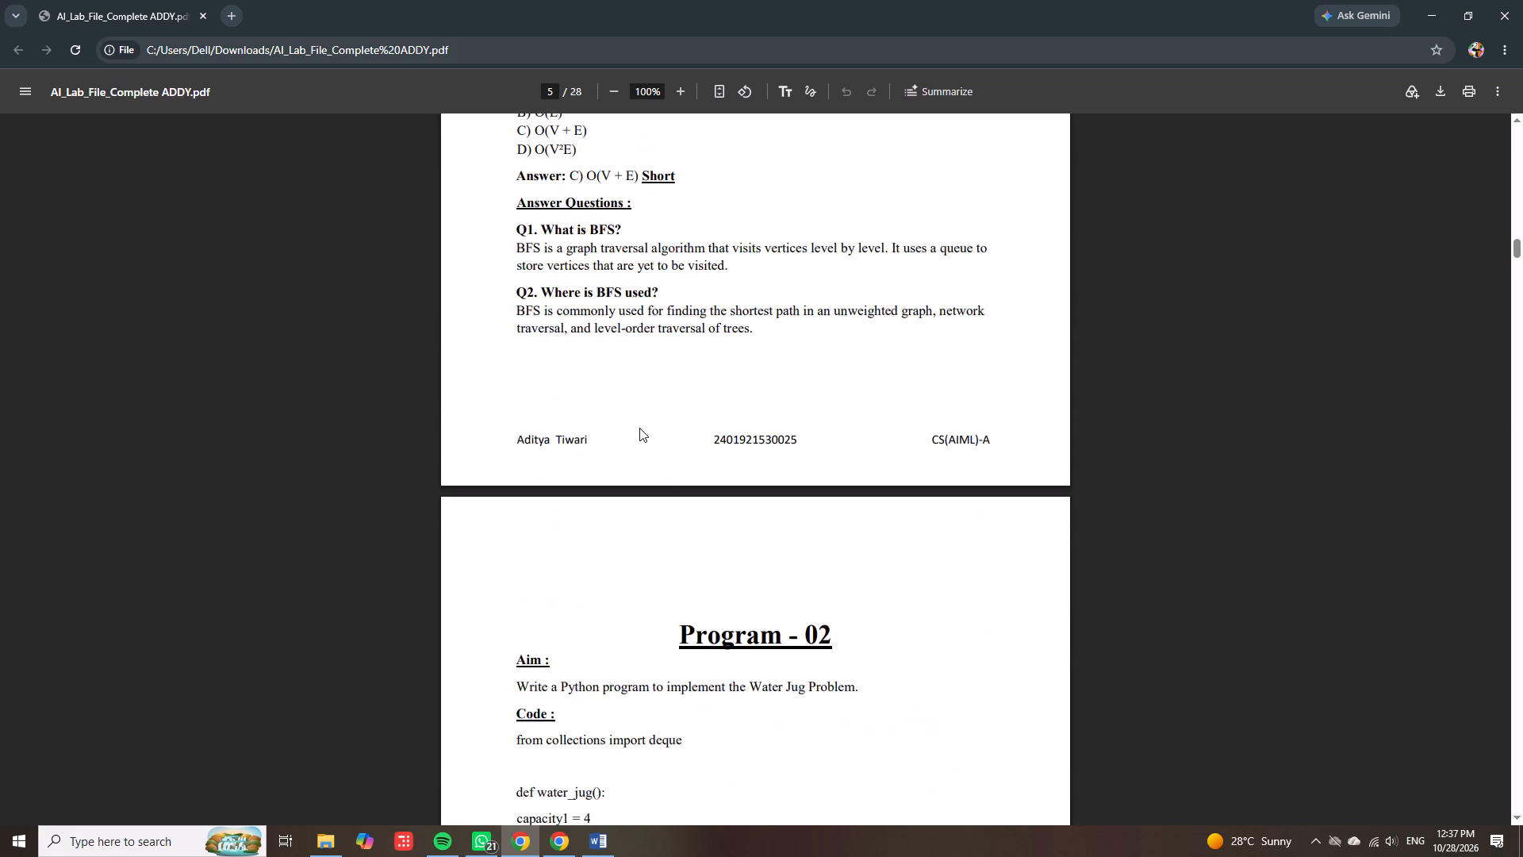
pyautogui.scroll(-18, 639, 428)
pyautogui.scroll(-13, 641, 430)
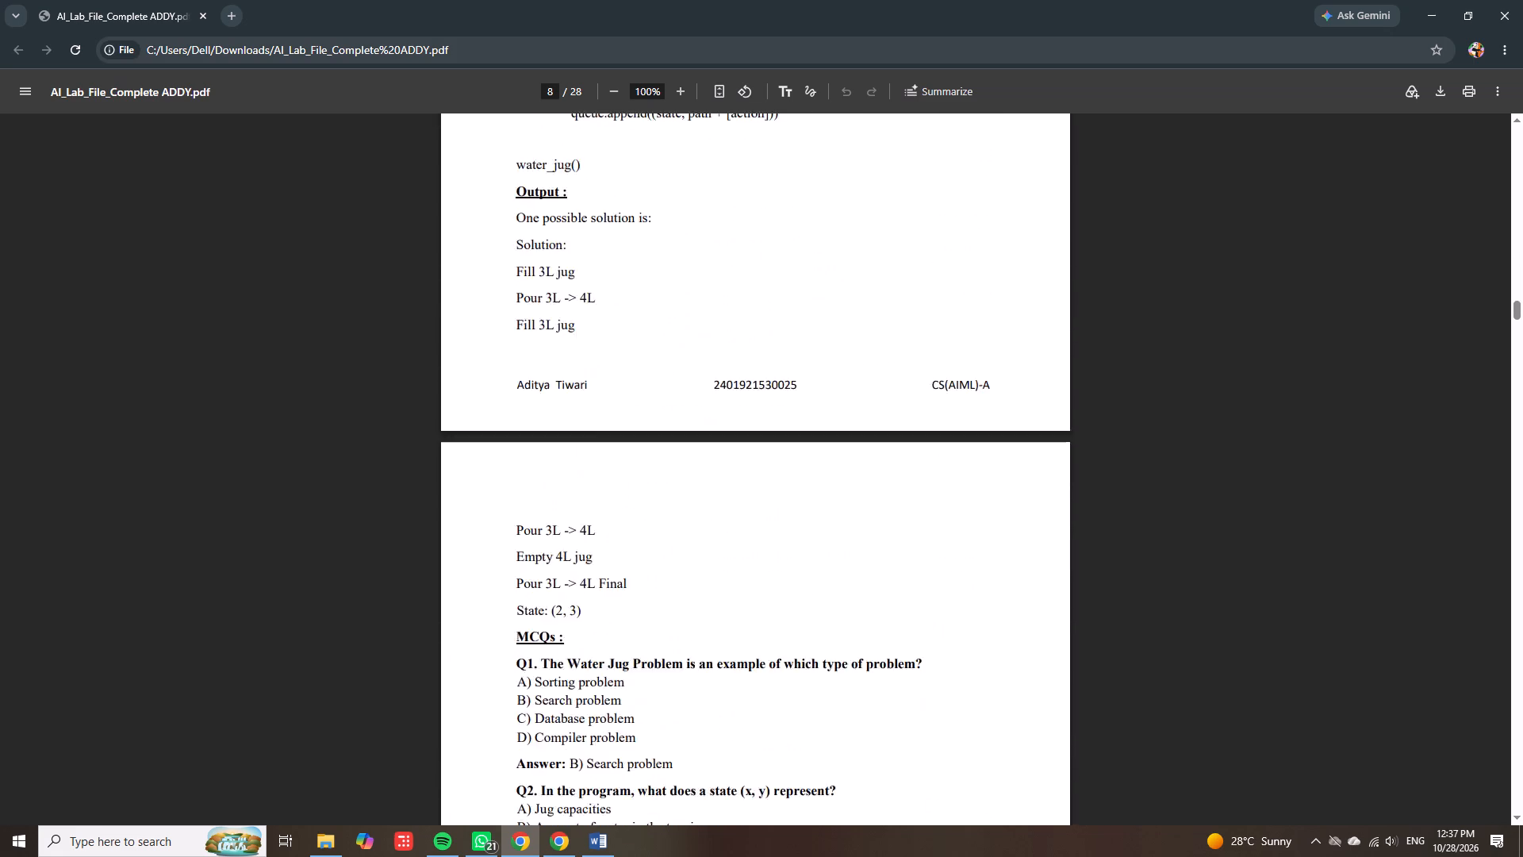
pyautogui.scroll(-19, 642, 432)
pyautogui.scroll(-13, 642, 435)
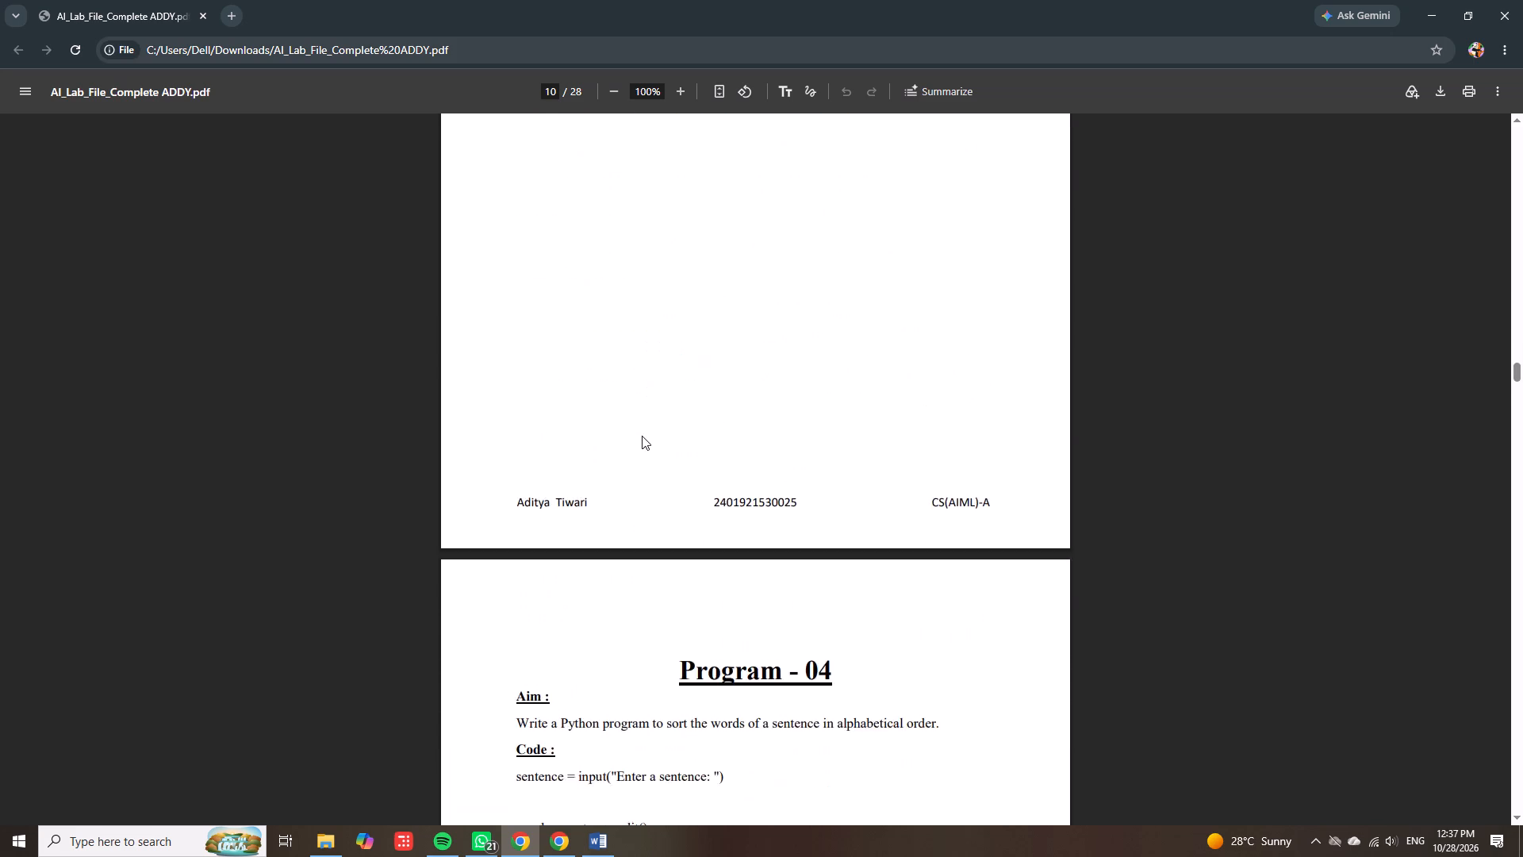
pyautogui.scroll(-15, 642, 438)
pyautogui.scroll(1, 642, 439)
pyautogui.scroll(-14, 642, 439)
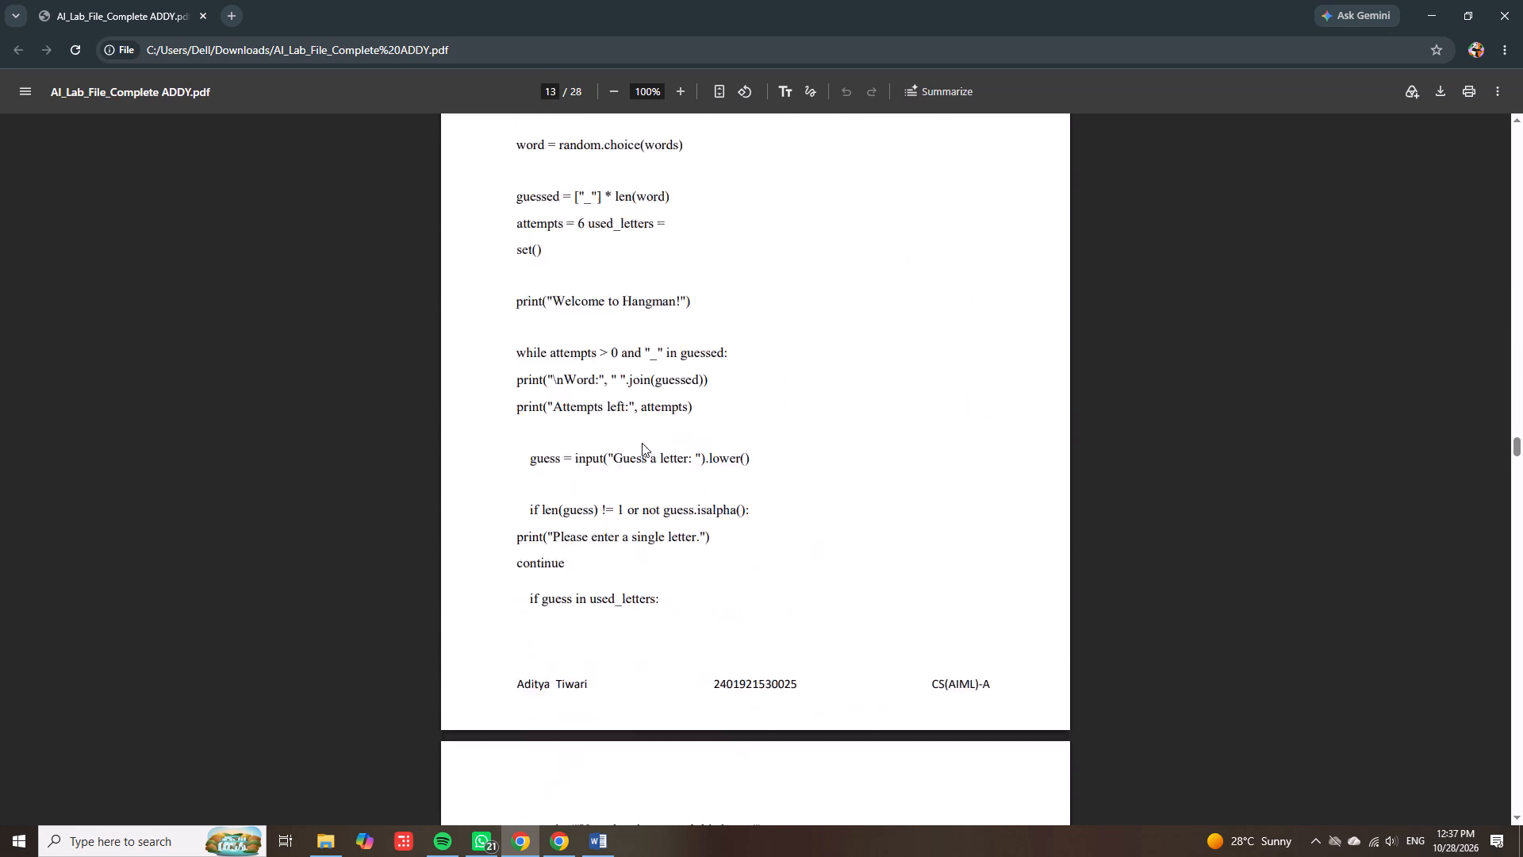
pyautogui.scroll(-20, 642, 443)
pyautogui.scroll(-9, 642, 443)
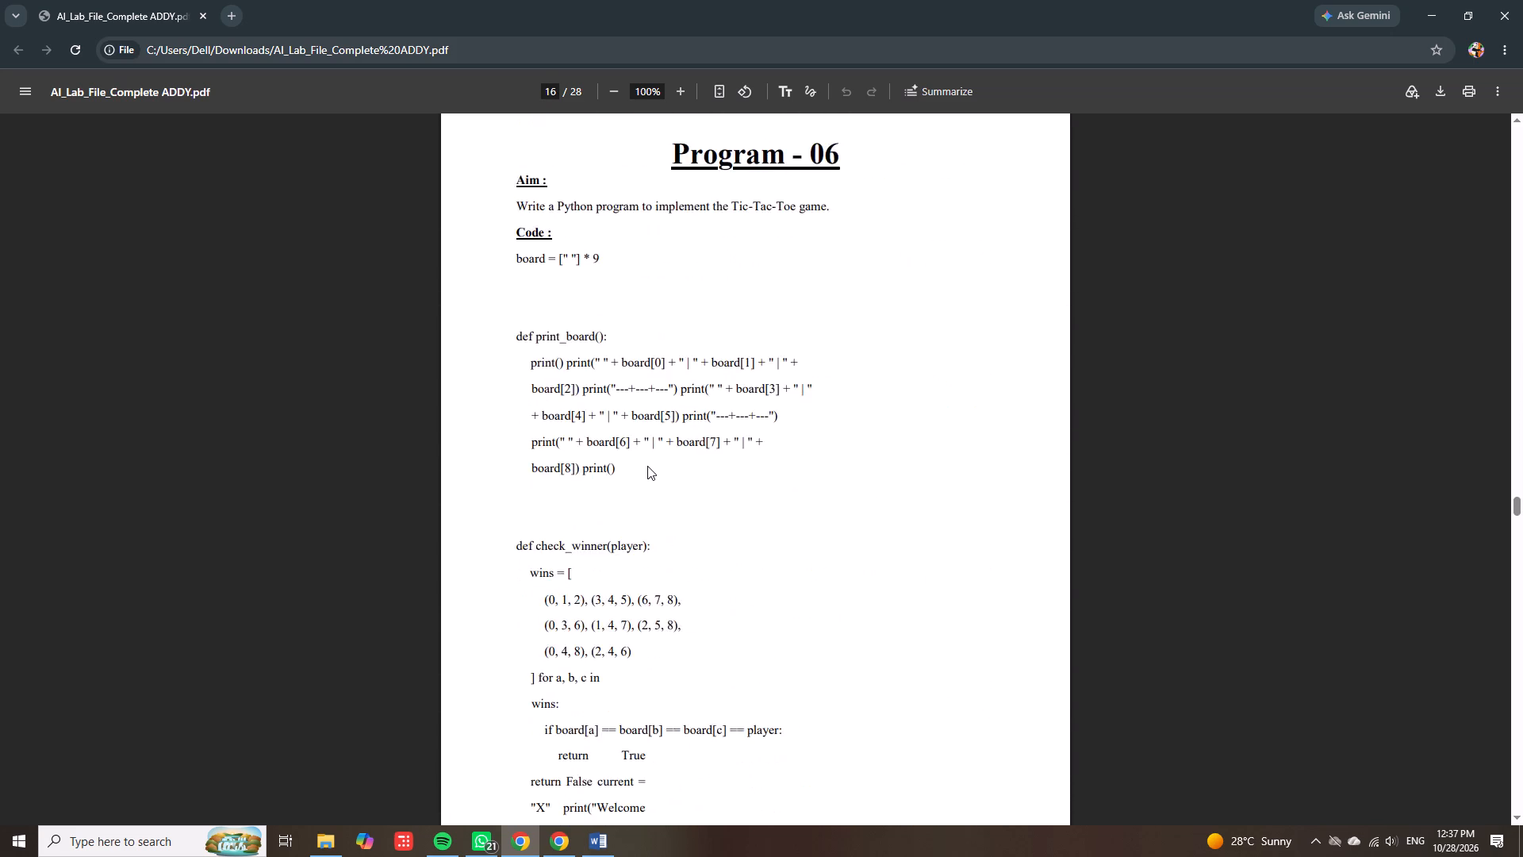
pyautogui.scroll(-20, 647, 466)
pyautogui.scroll(-11, 647, 466)
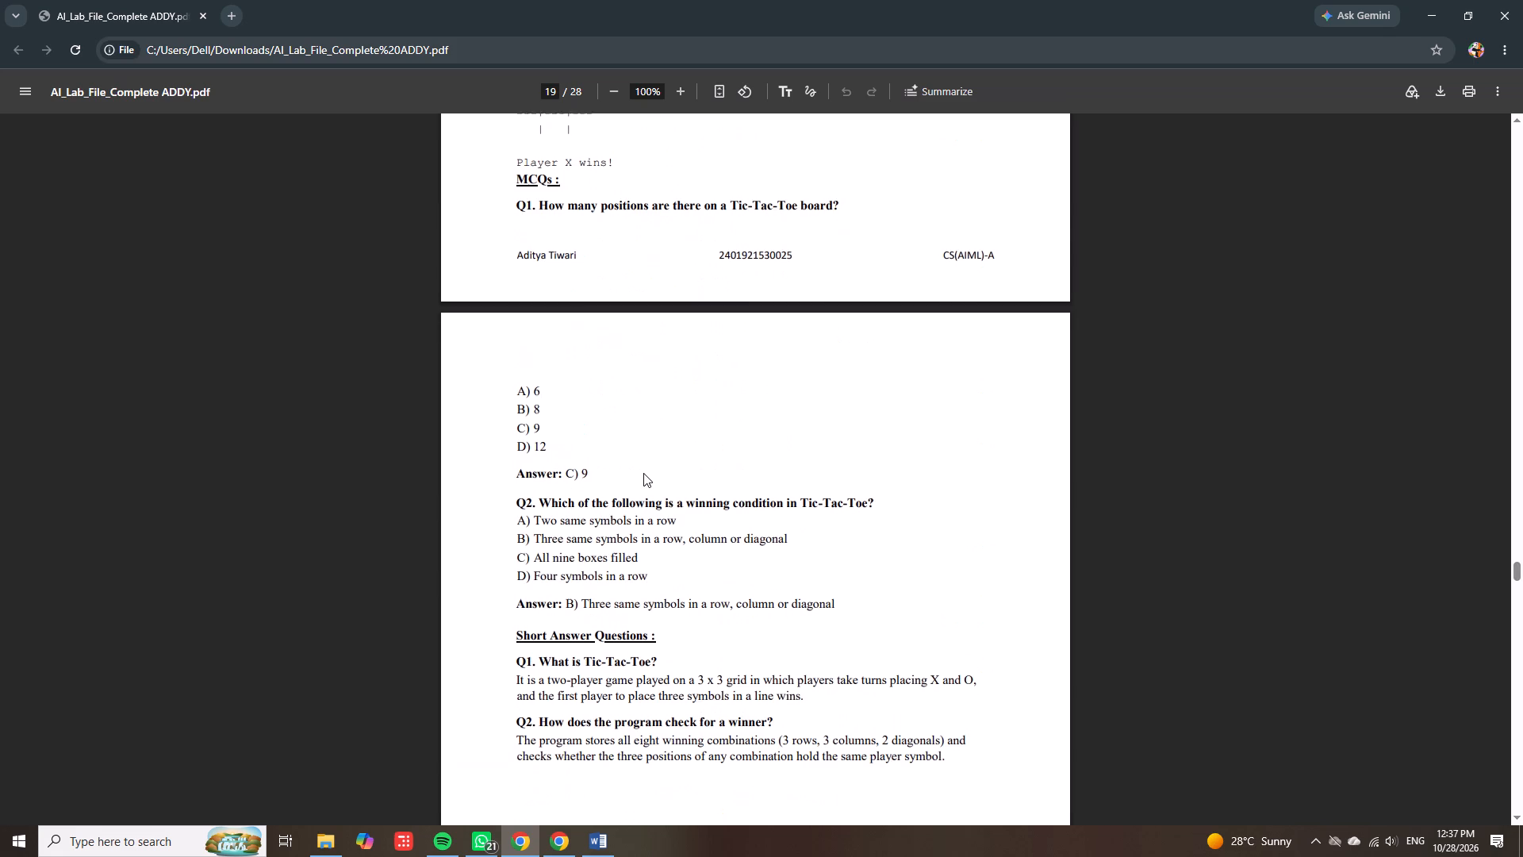
pyautogui.scroll(-17, 643, 473)
pyautogui.scroll(-18, 643, 471)
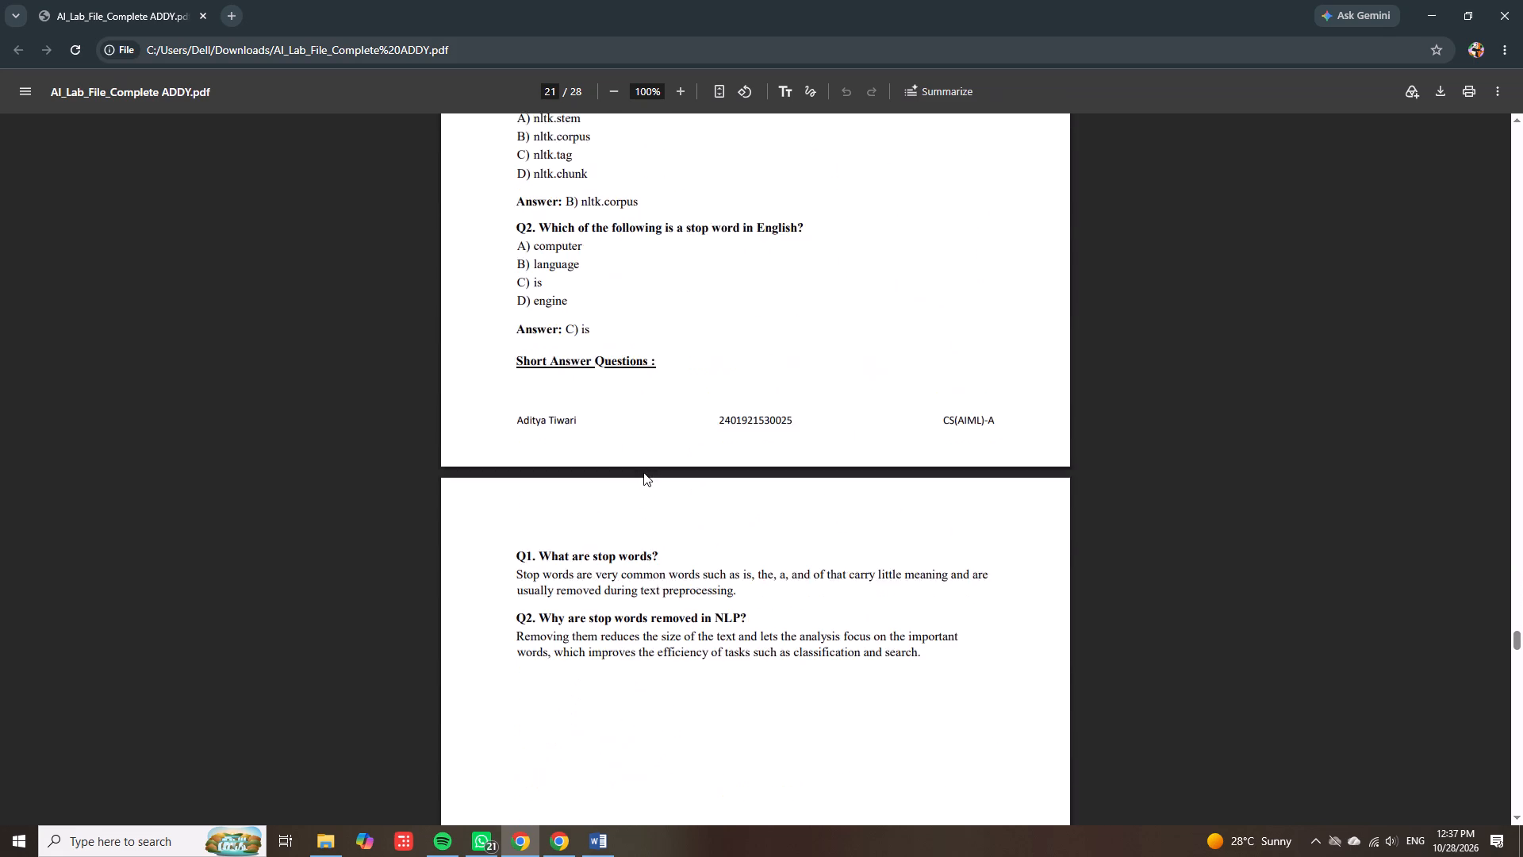
pyautogui.scroll(-20, 643, 472)
pyautogui.scroll(-4, 643, 472)
pyautogui.scroll(1, 644, 477)
pyautogui.scroll(-8, 644, 479)
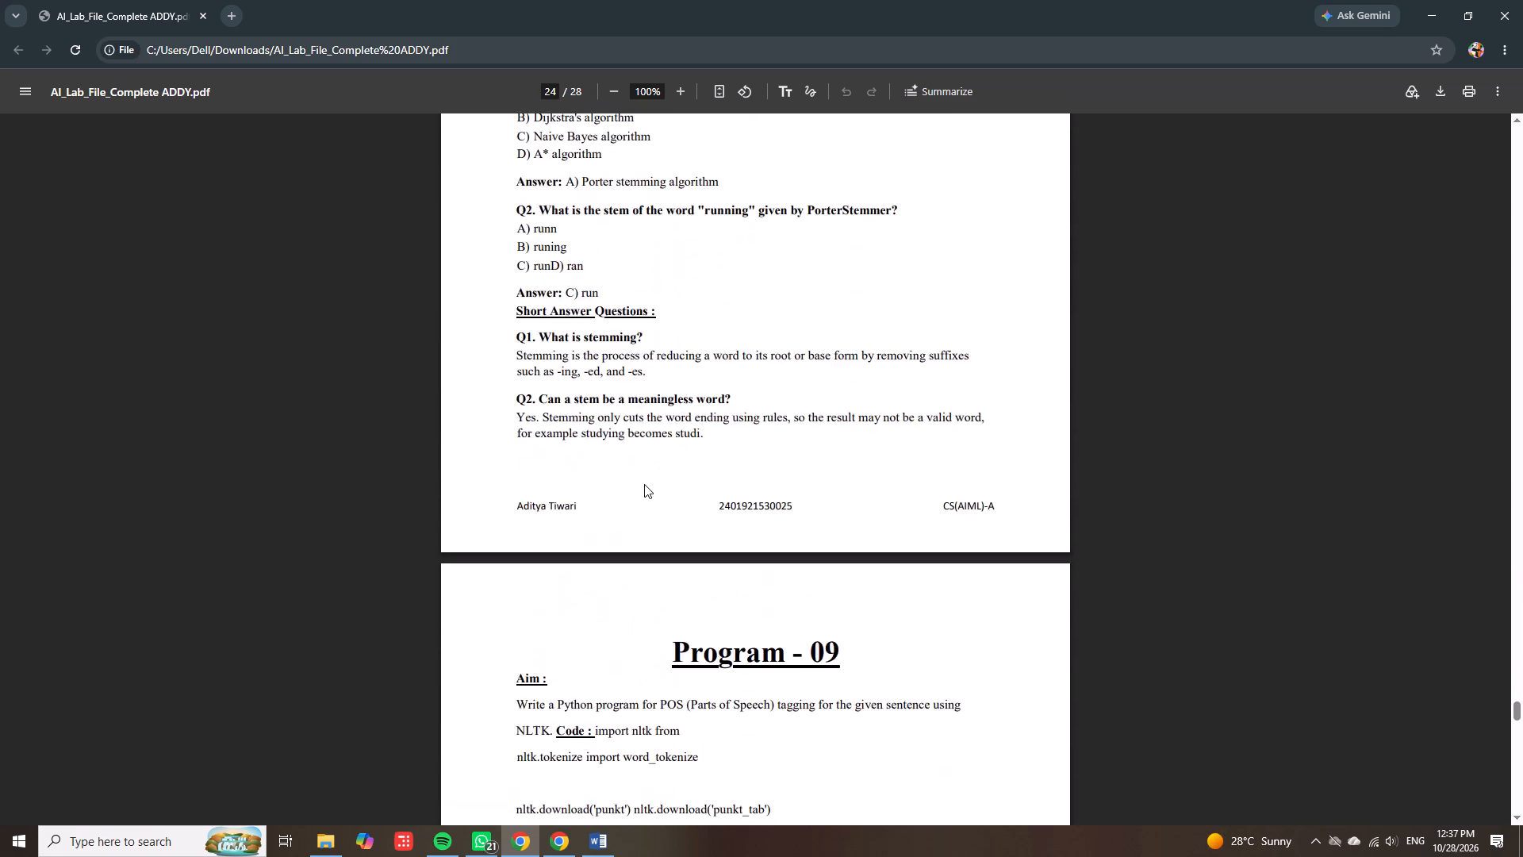
pyautogui.scroll(-20, 644, 484)
pyautogui.scroll(-12, 644, 484)
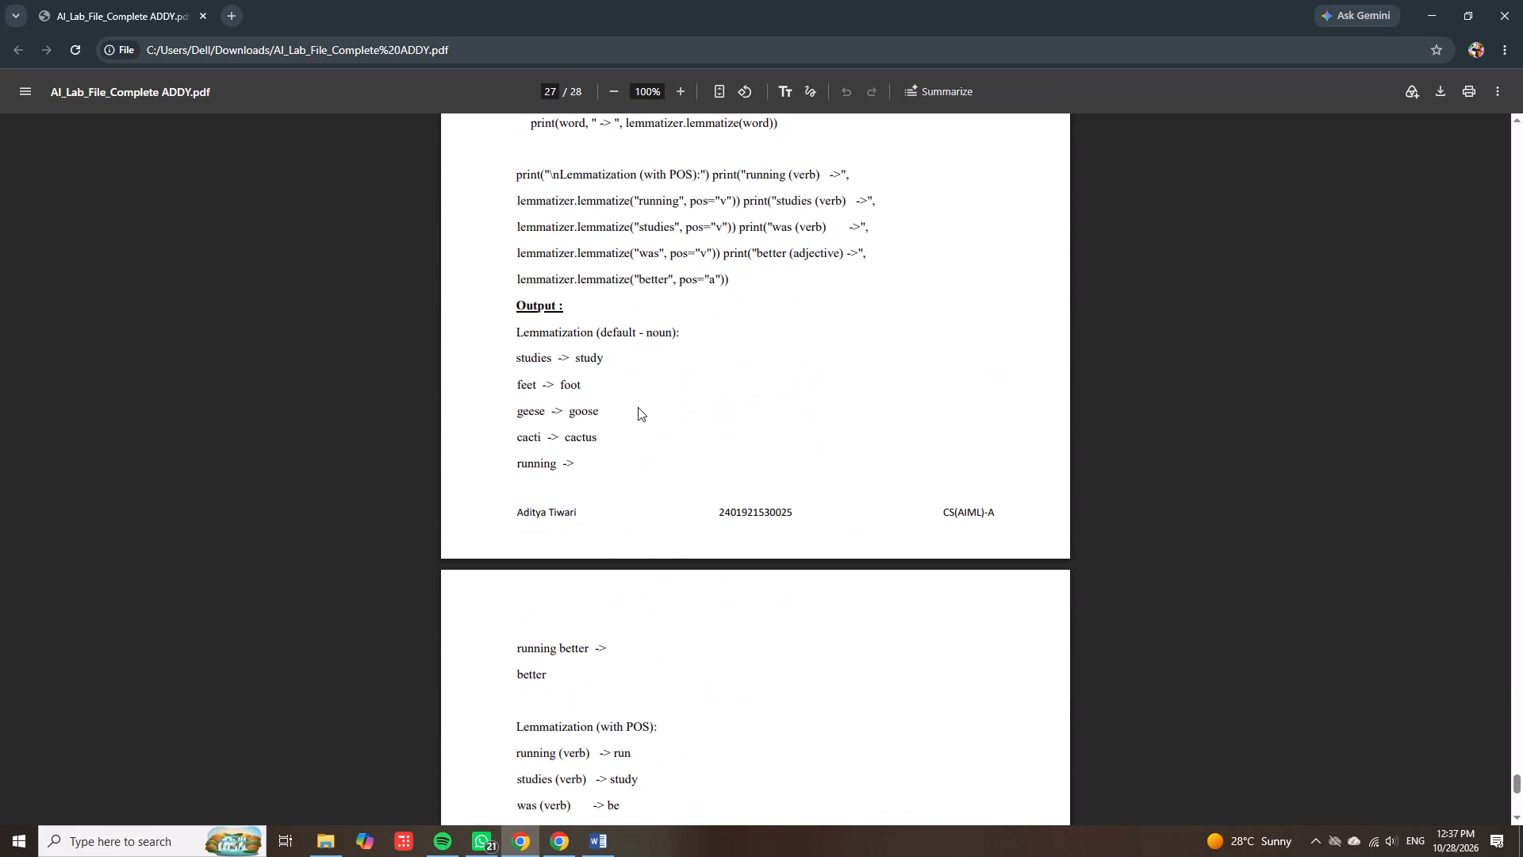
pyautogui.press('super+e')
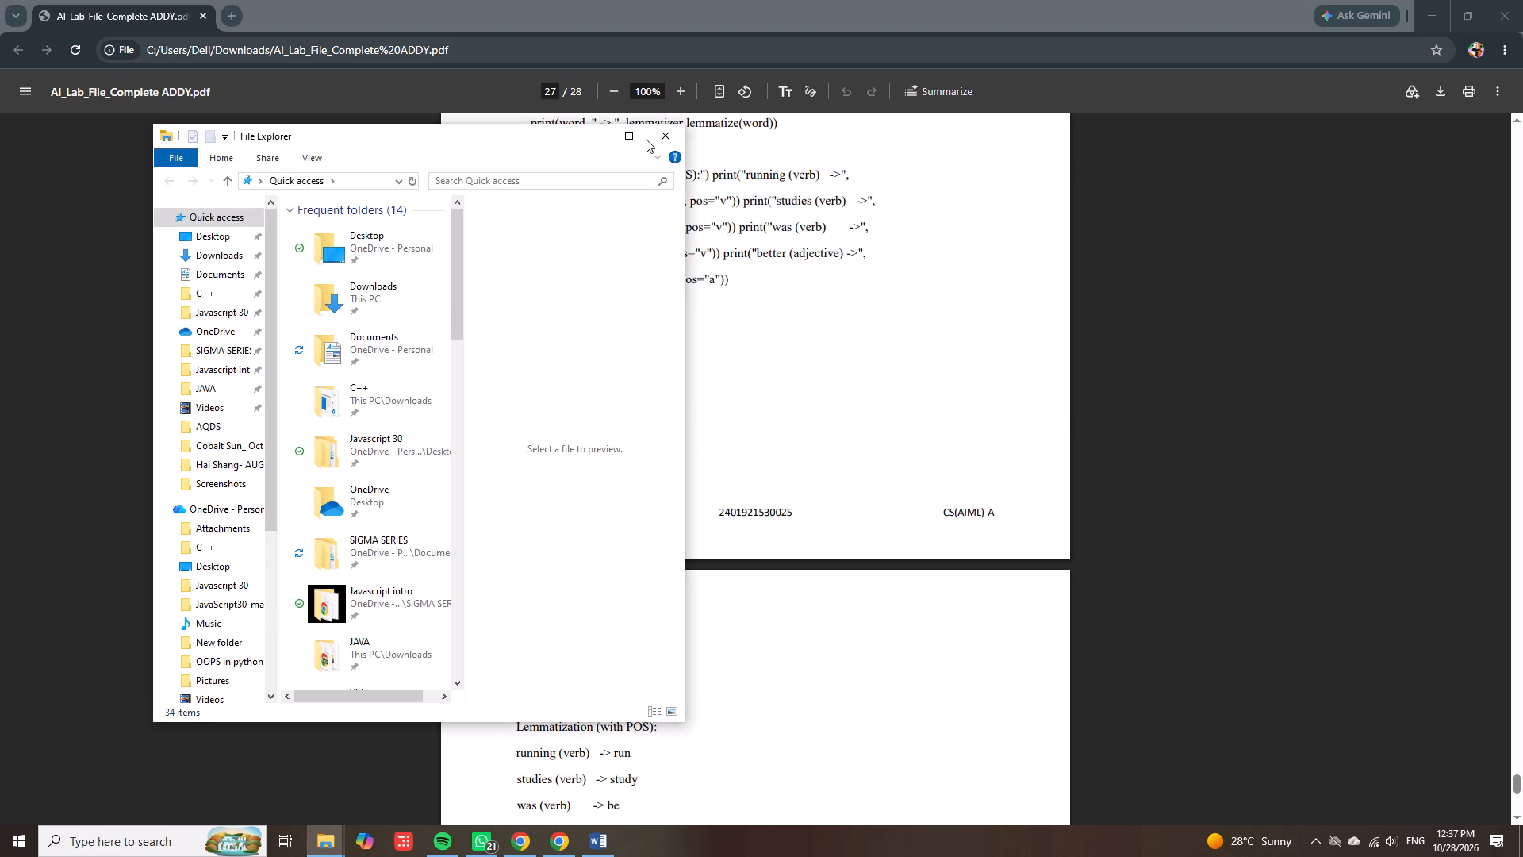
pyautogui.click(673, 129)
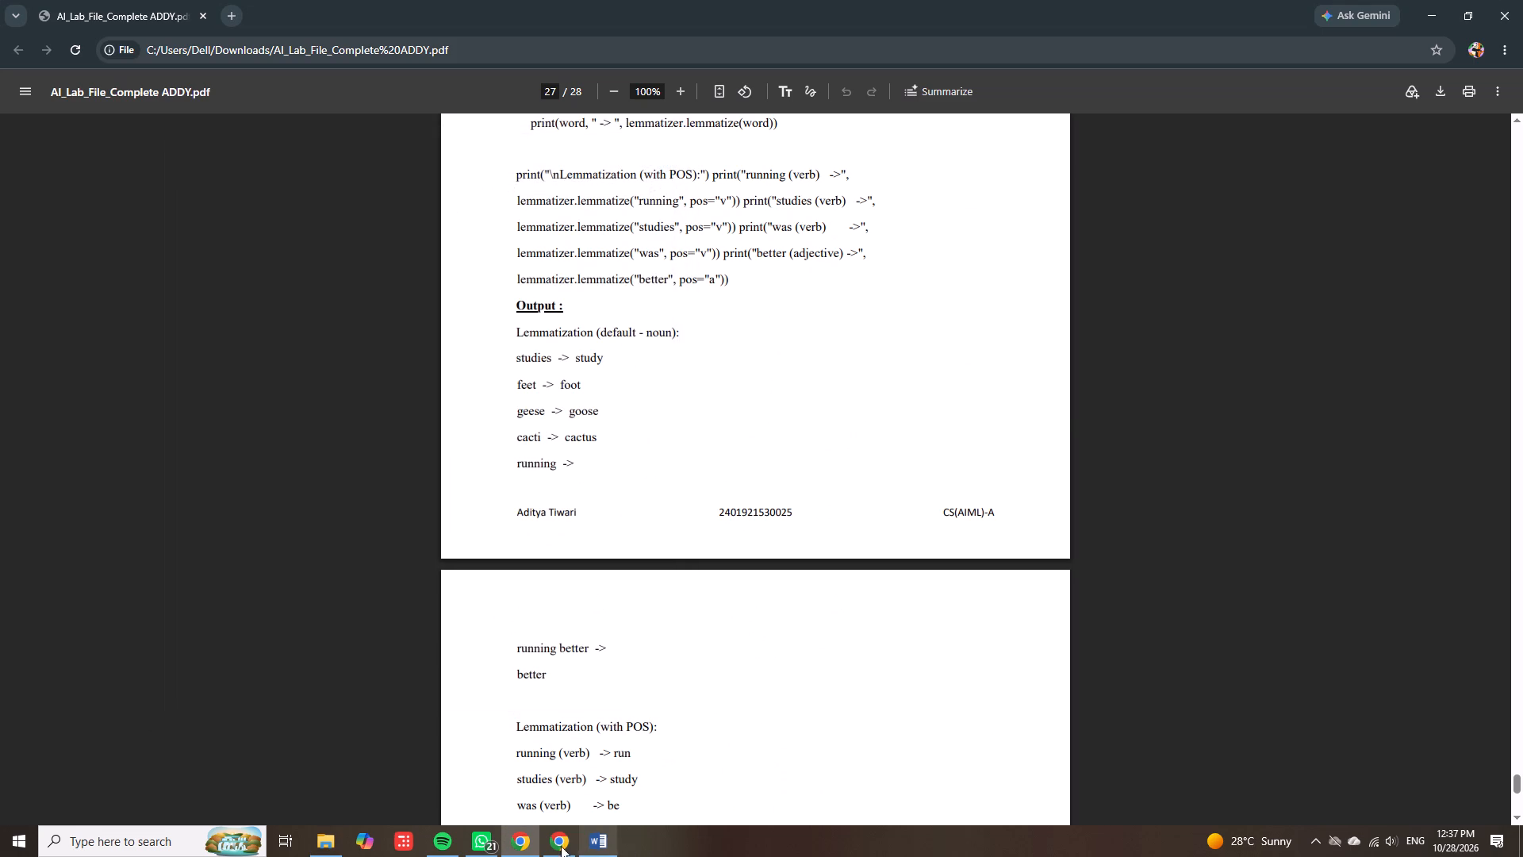
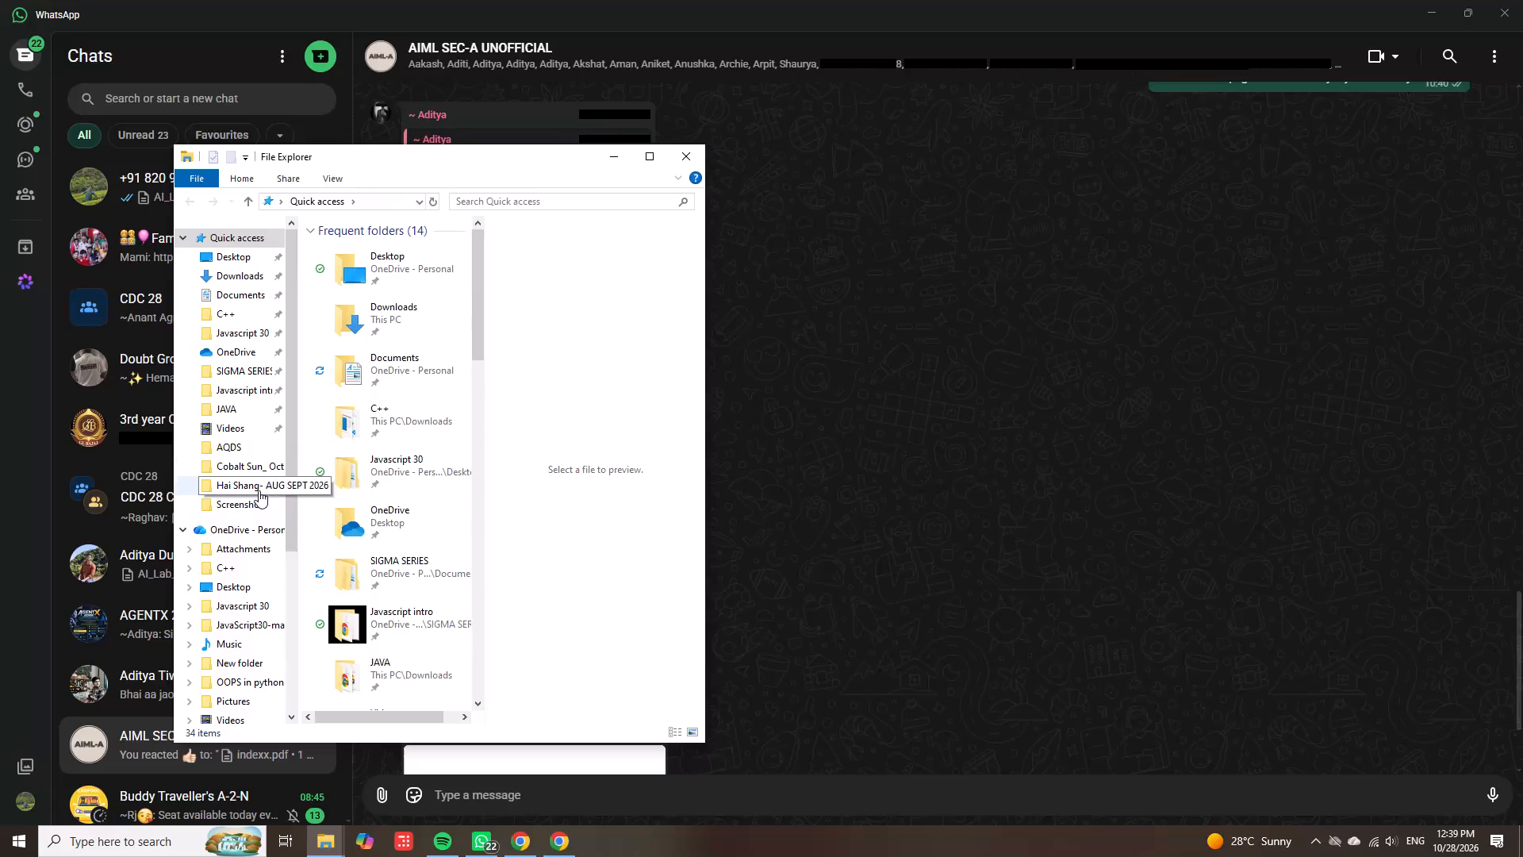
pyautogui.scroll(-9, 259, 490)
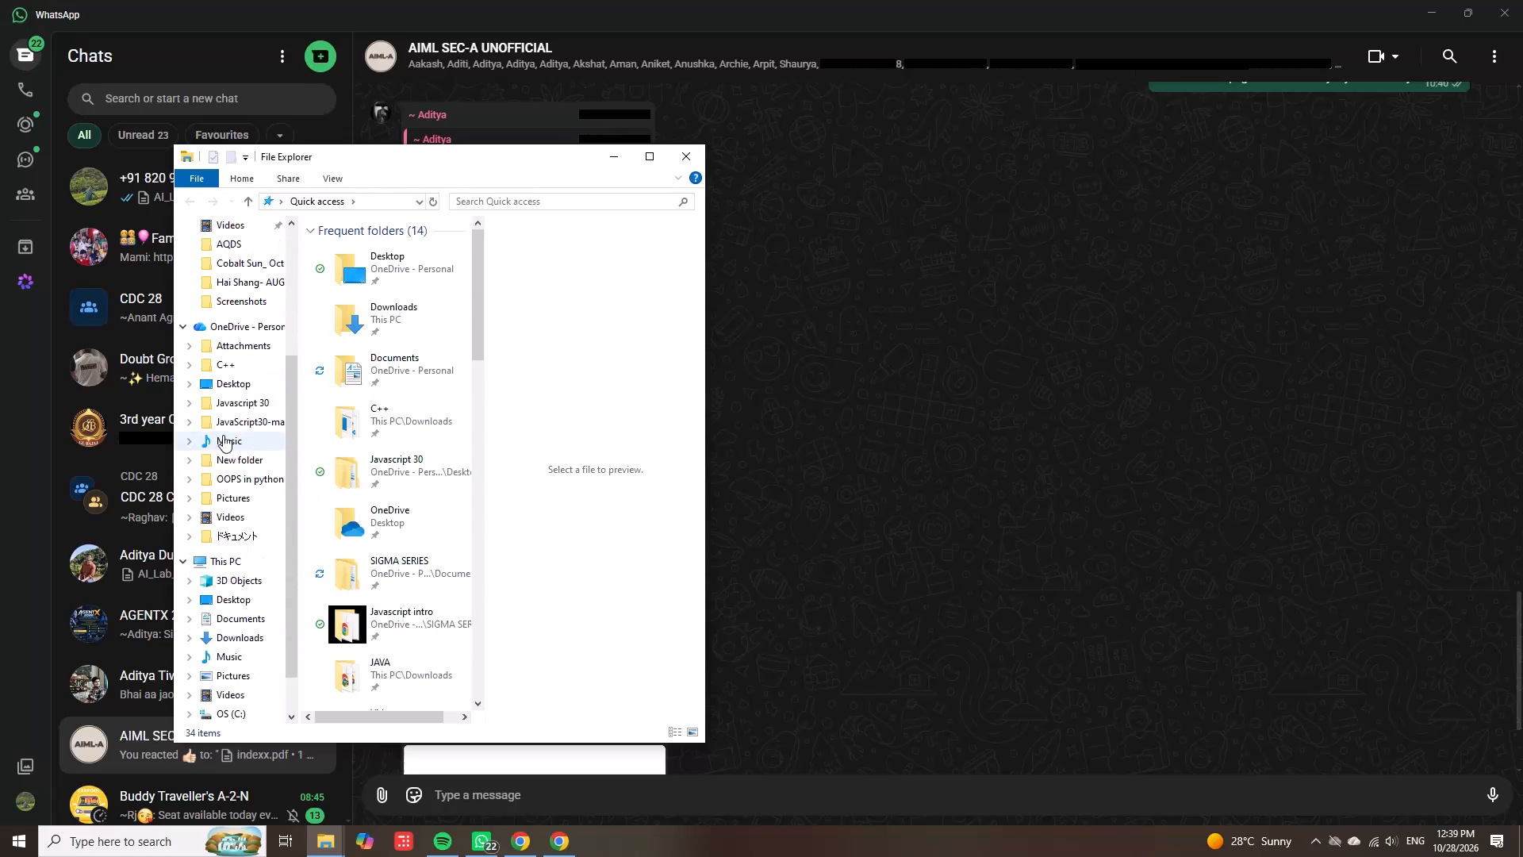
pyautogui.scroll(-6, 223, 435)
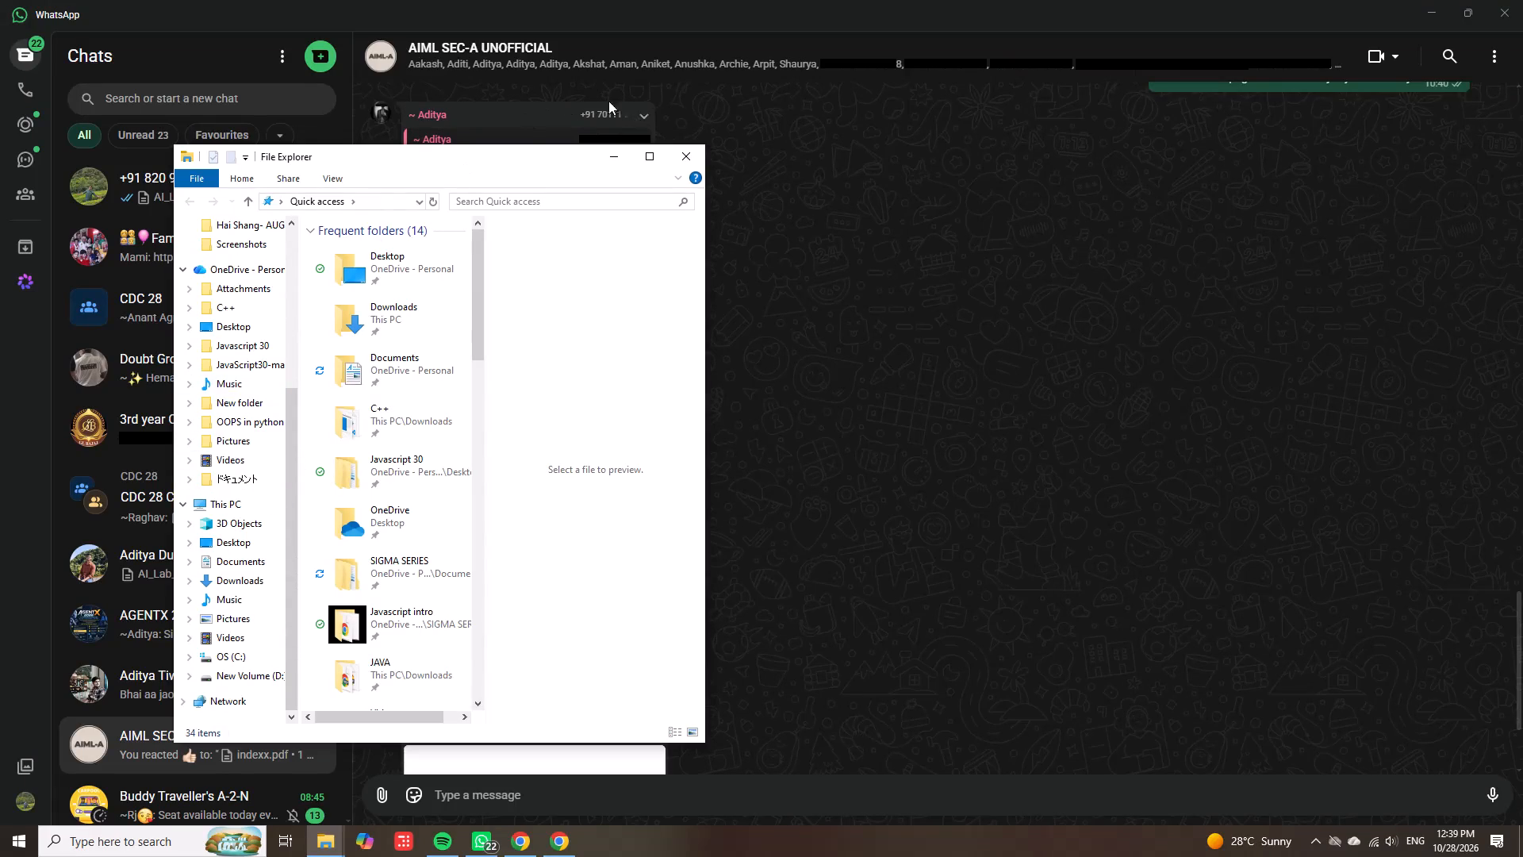
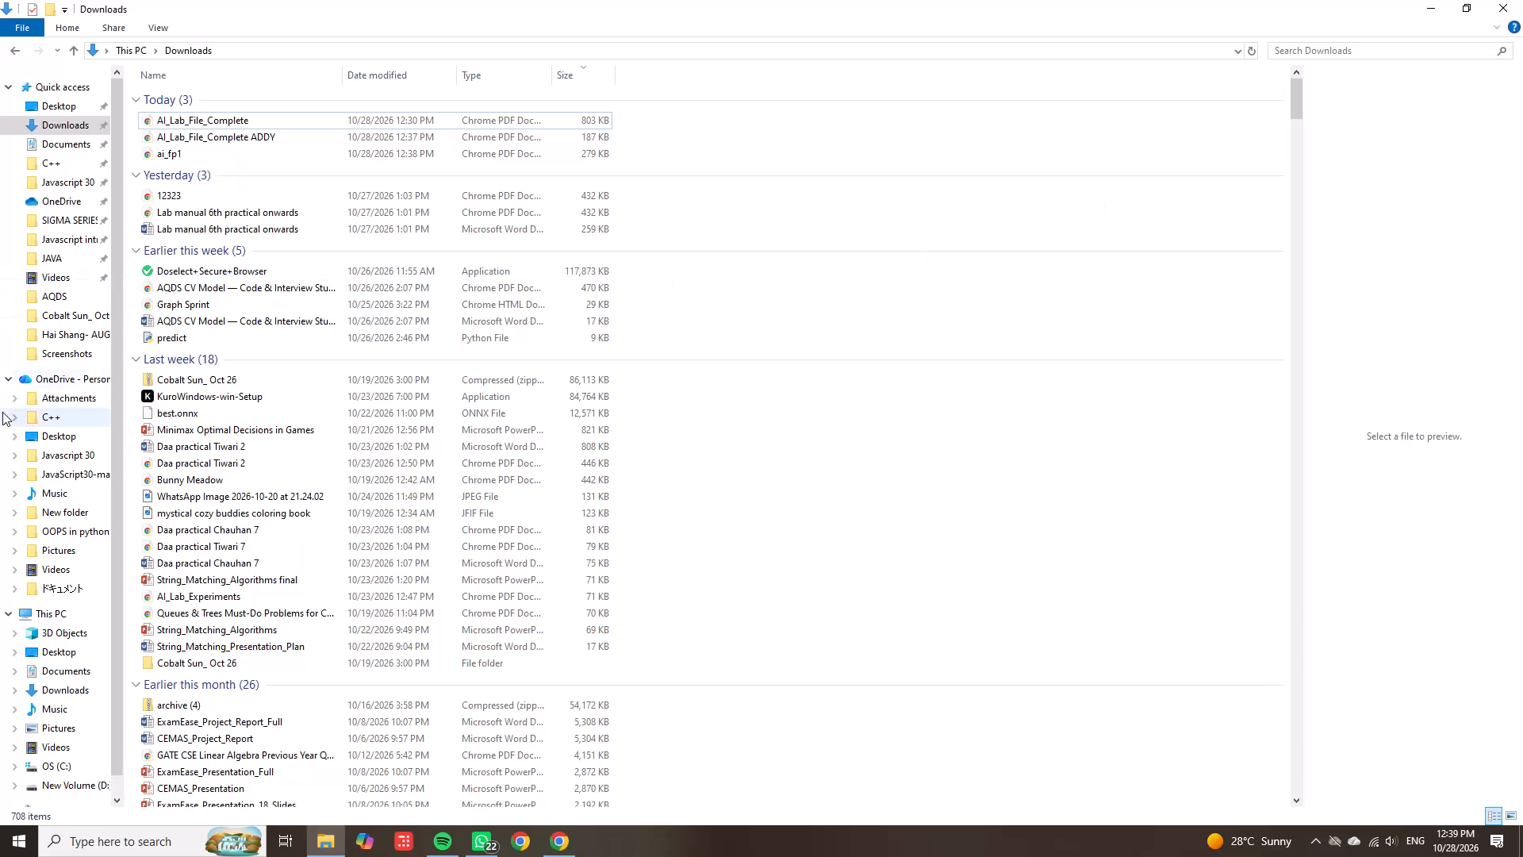
# Open the AI_Lab_File_Complete PDF from the Downloads folder.
pyautogui.doubleClick(312, 114)
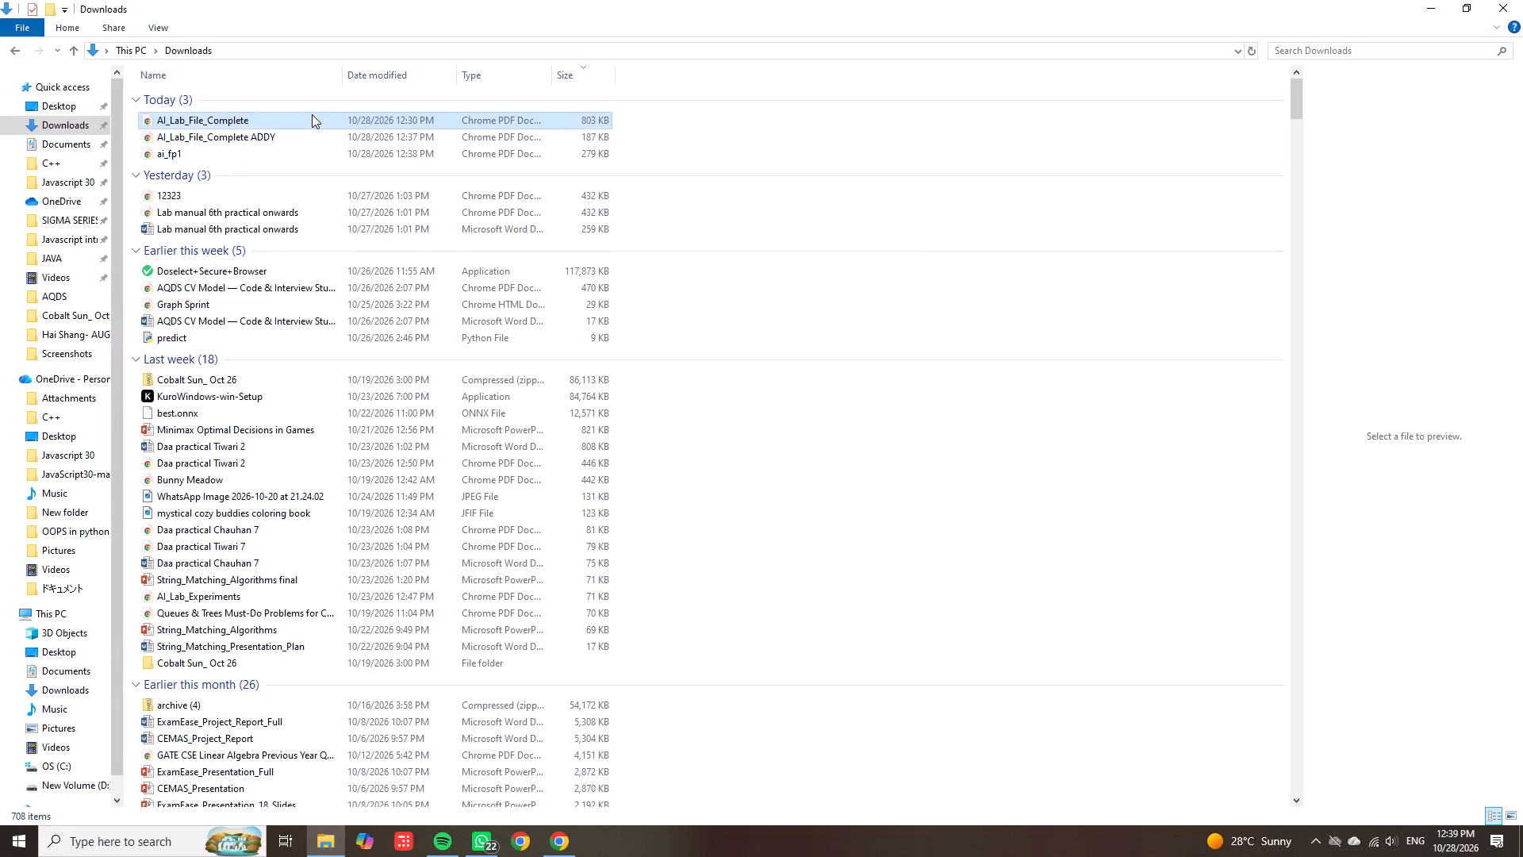
# Check the cover page of the AI_Lab_File_Complete PDF, including the submitted-by details, and close the file.
pyautogui.scroll(-3, 439, 303)
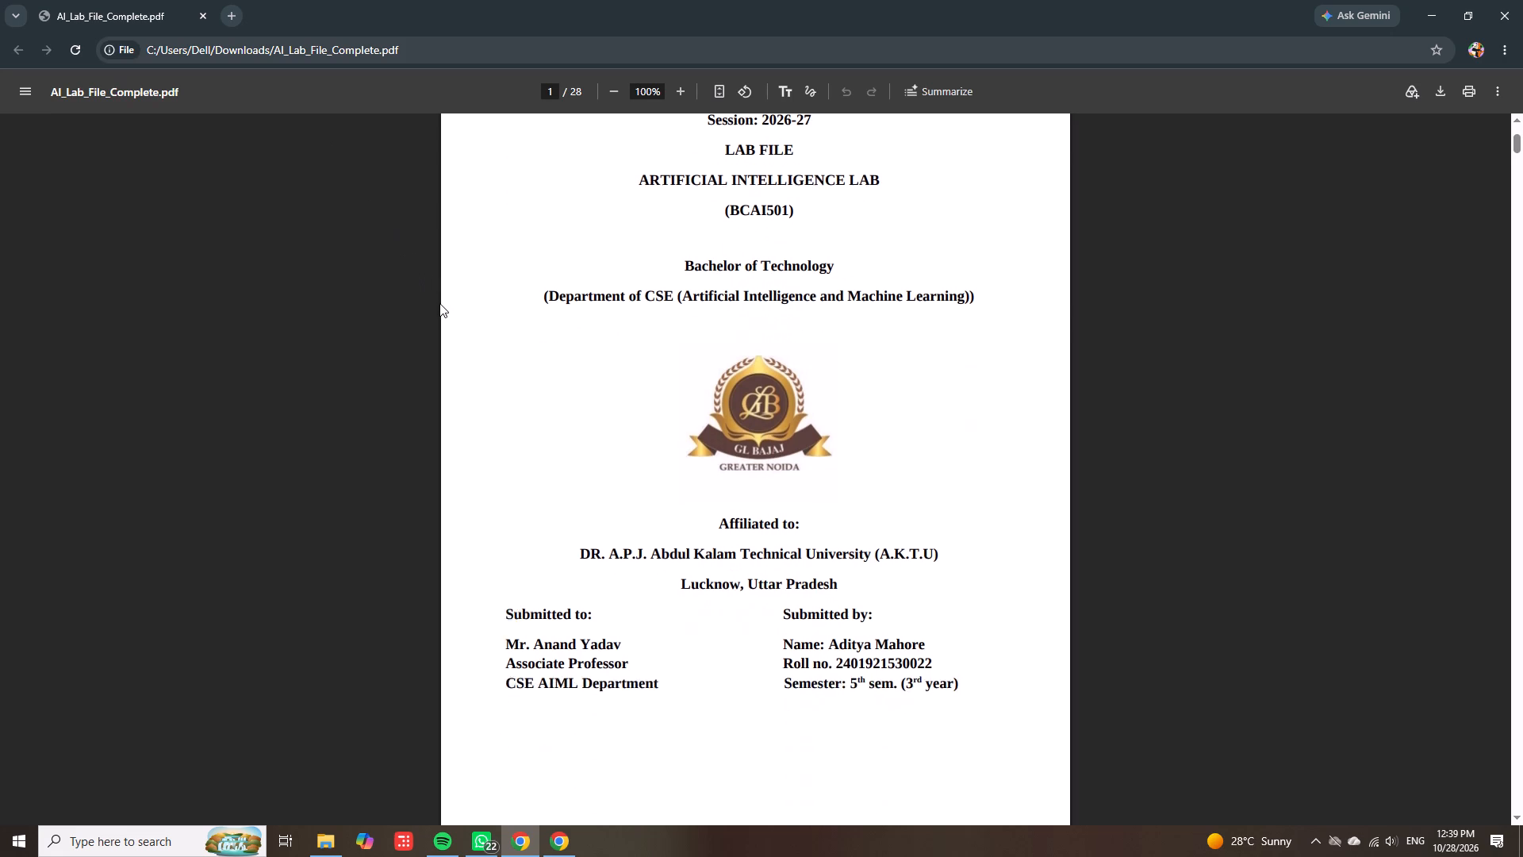
pyautogui.scroll(3, 439, 303)
pyautogui.scroll(-2, 439, 303)
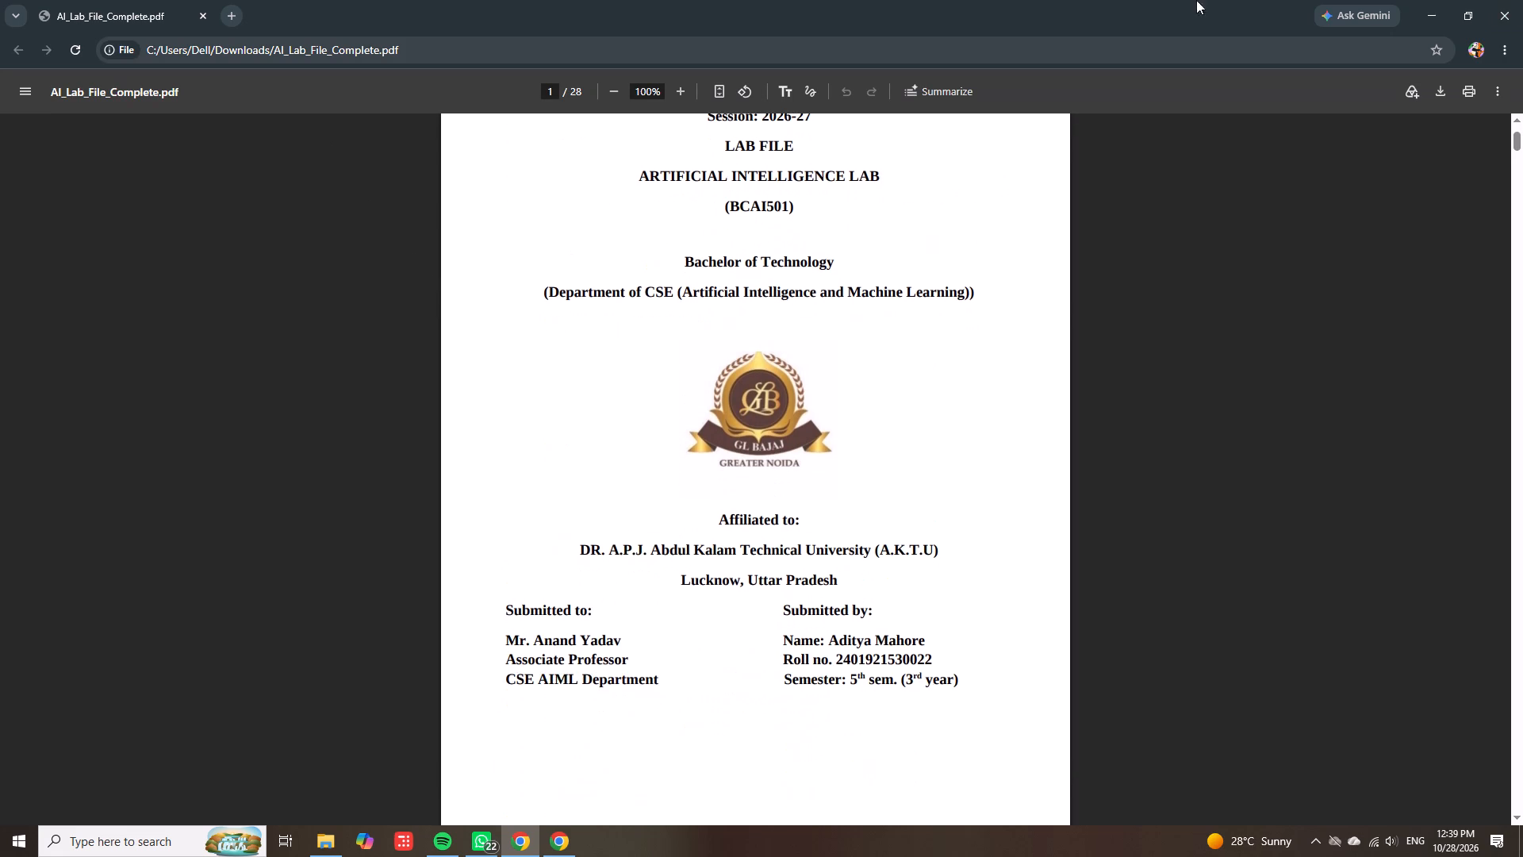
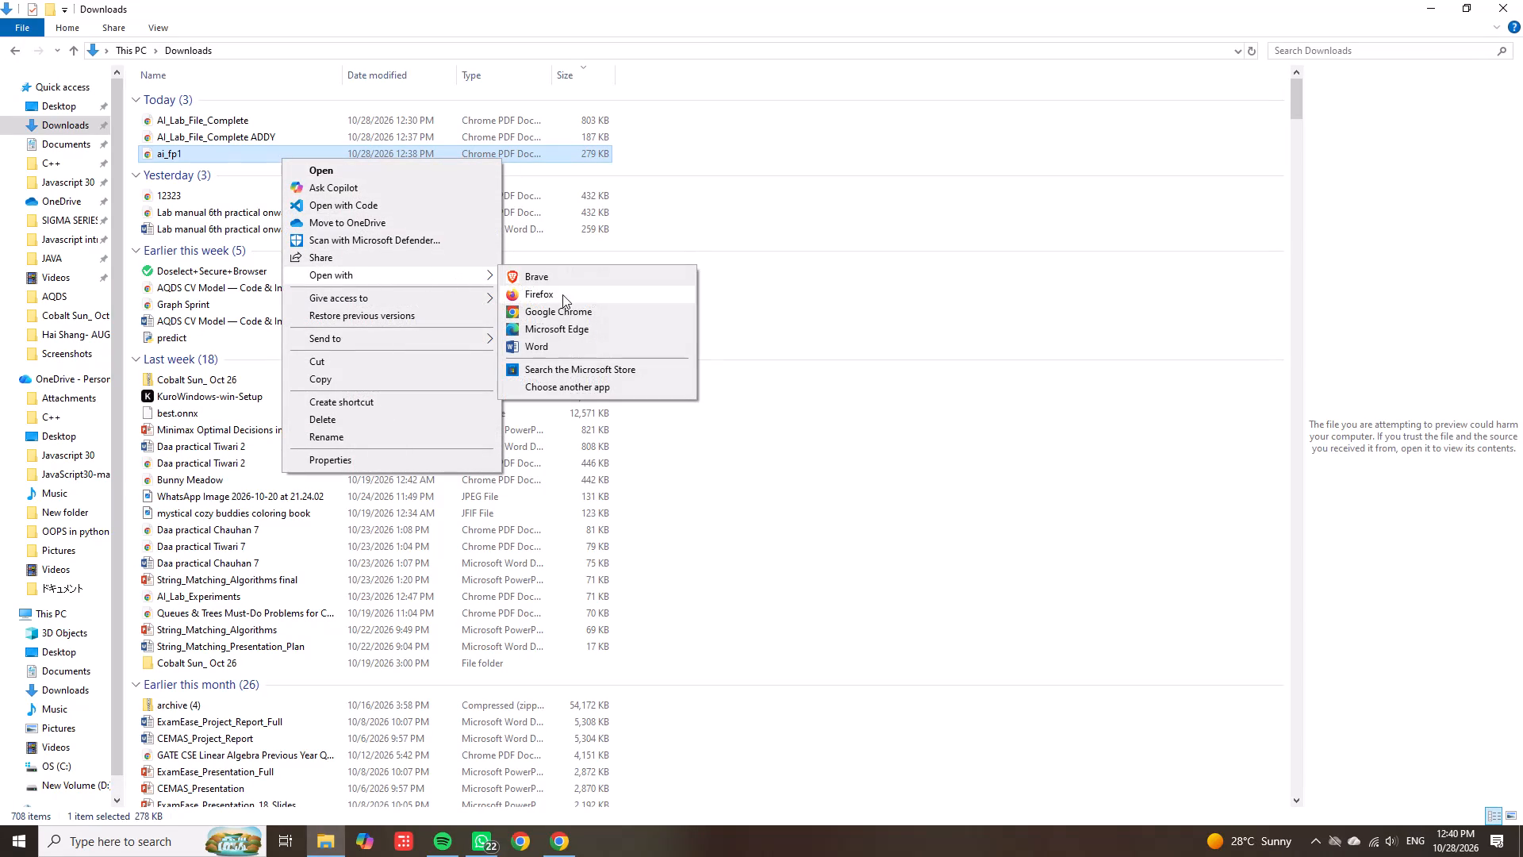
# Open the ai_fp1 PDF from the Downloads folder in Word.
pyautogui.click(582, 344)
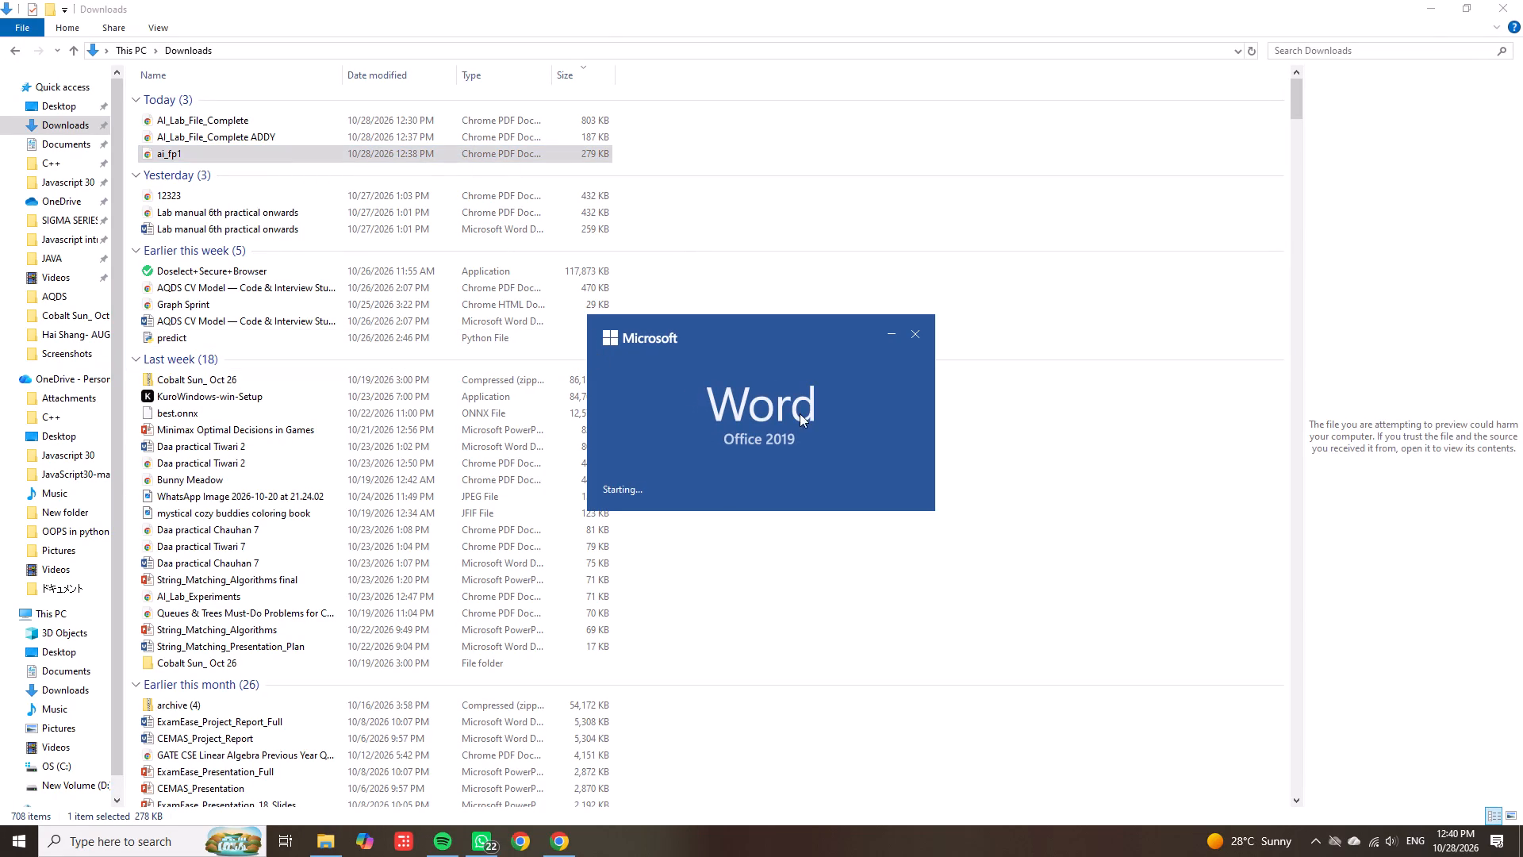
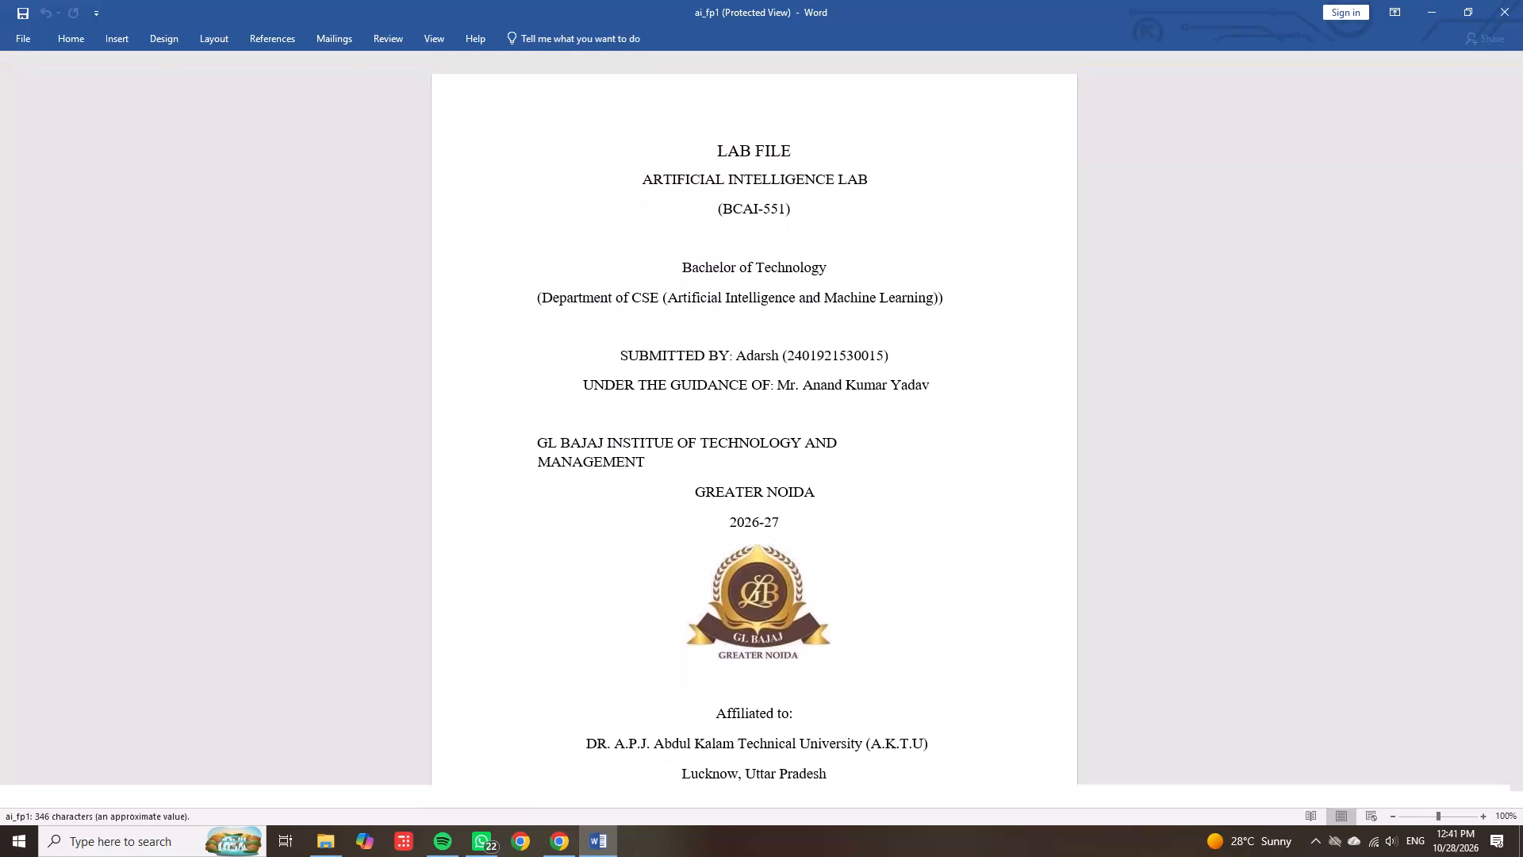
# Replace the student's name in the SUBMITTED BY line of the cover page with the new student's first name and surname.
pyautogui.scroll(-3, 806, 463)
pyautogui.scroll(2, 802, 465)
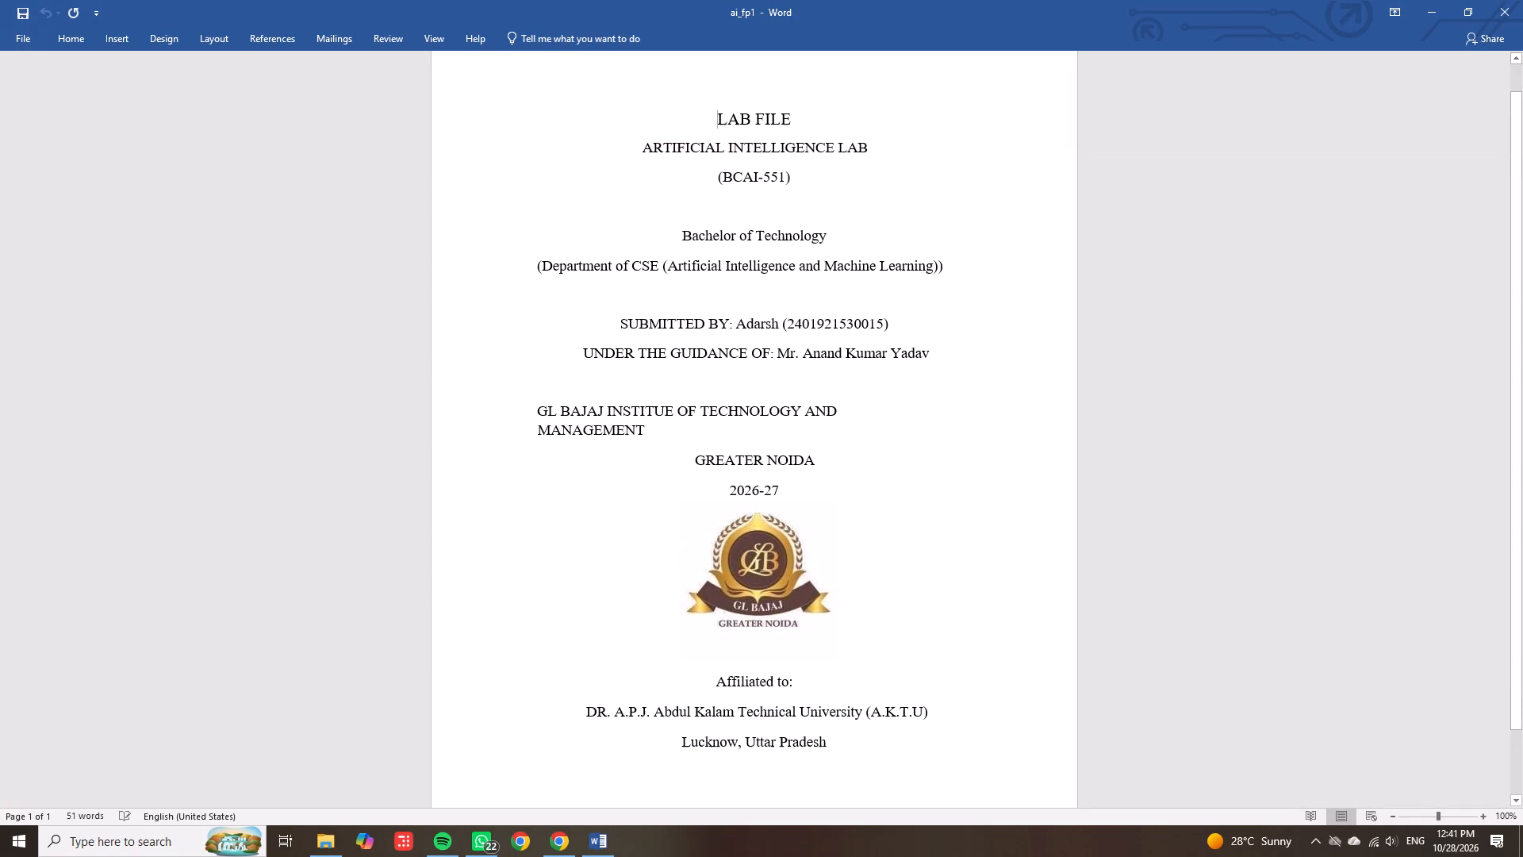
pyautogui.click(781, 323)
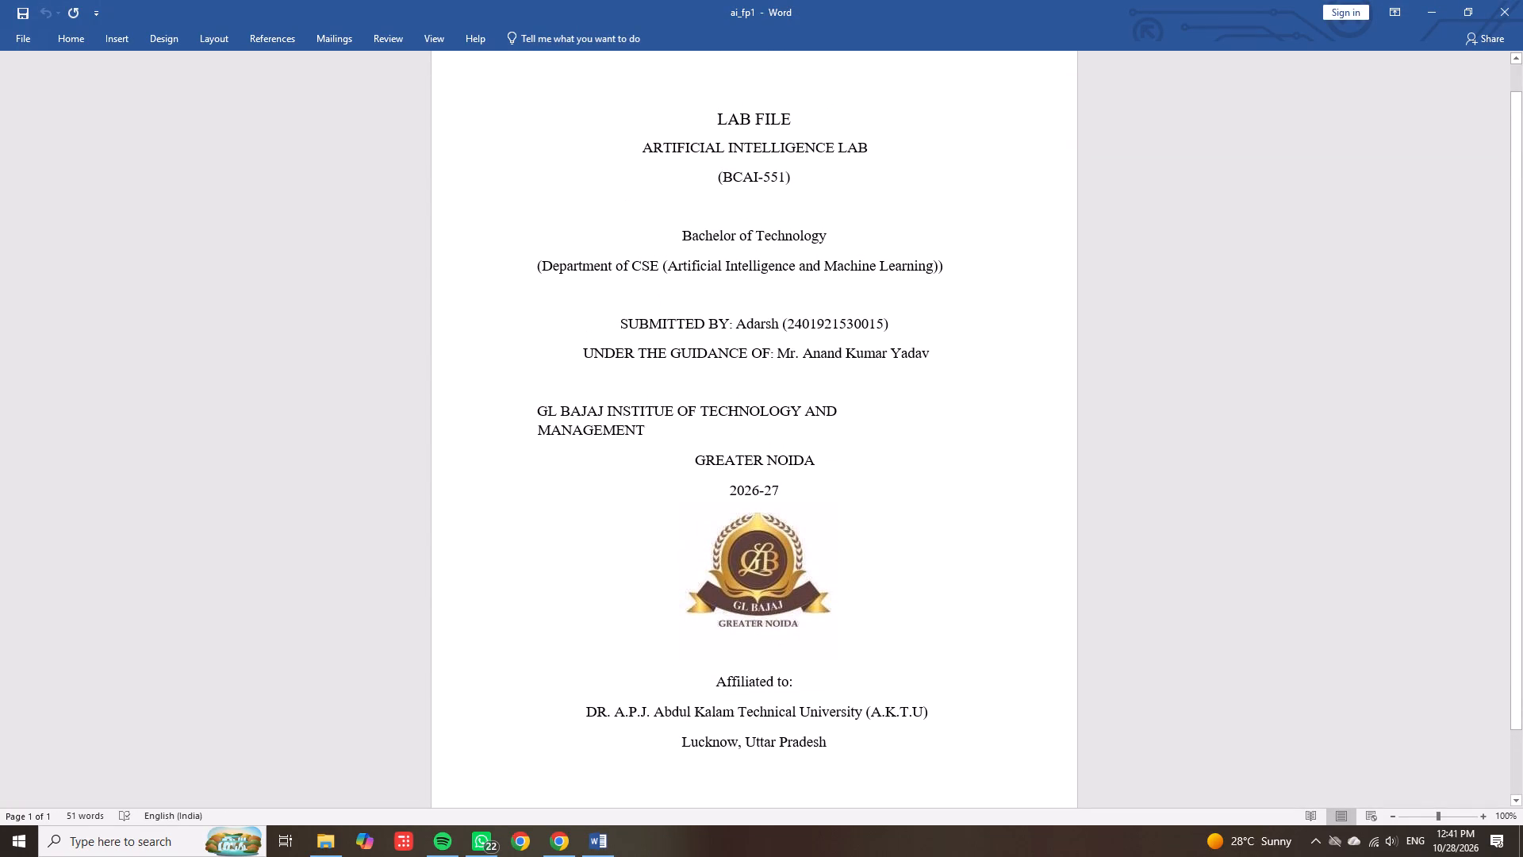
pyautogui.hotkey('ctrl', 'BackSpace')
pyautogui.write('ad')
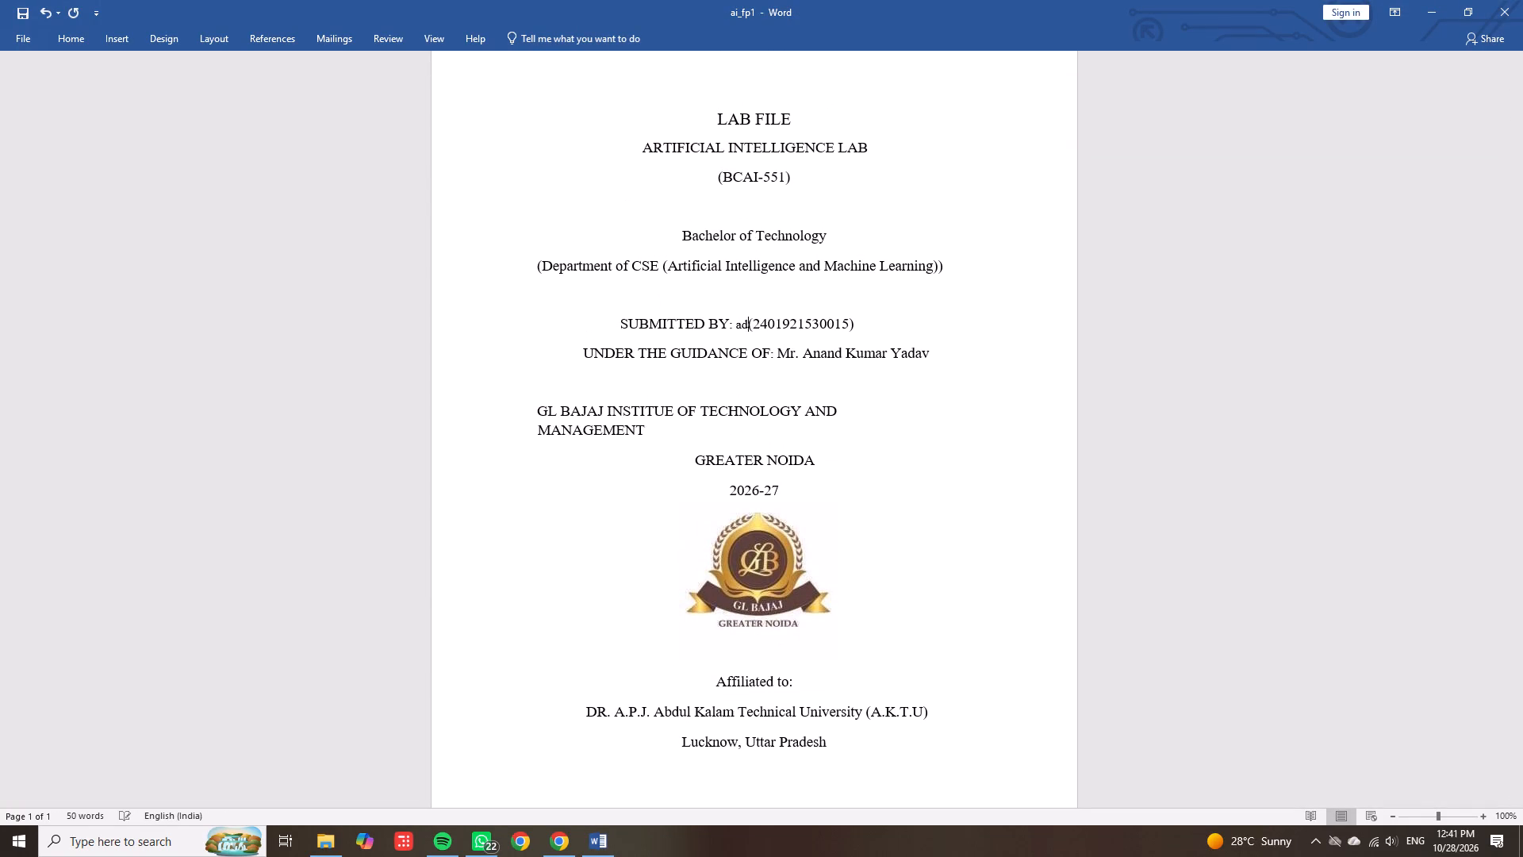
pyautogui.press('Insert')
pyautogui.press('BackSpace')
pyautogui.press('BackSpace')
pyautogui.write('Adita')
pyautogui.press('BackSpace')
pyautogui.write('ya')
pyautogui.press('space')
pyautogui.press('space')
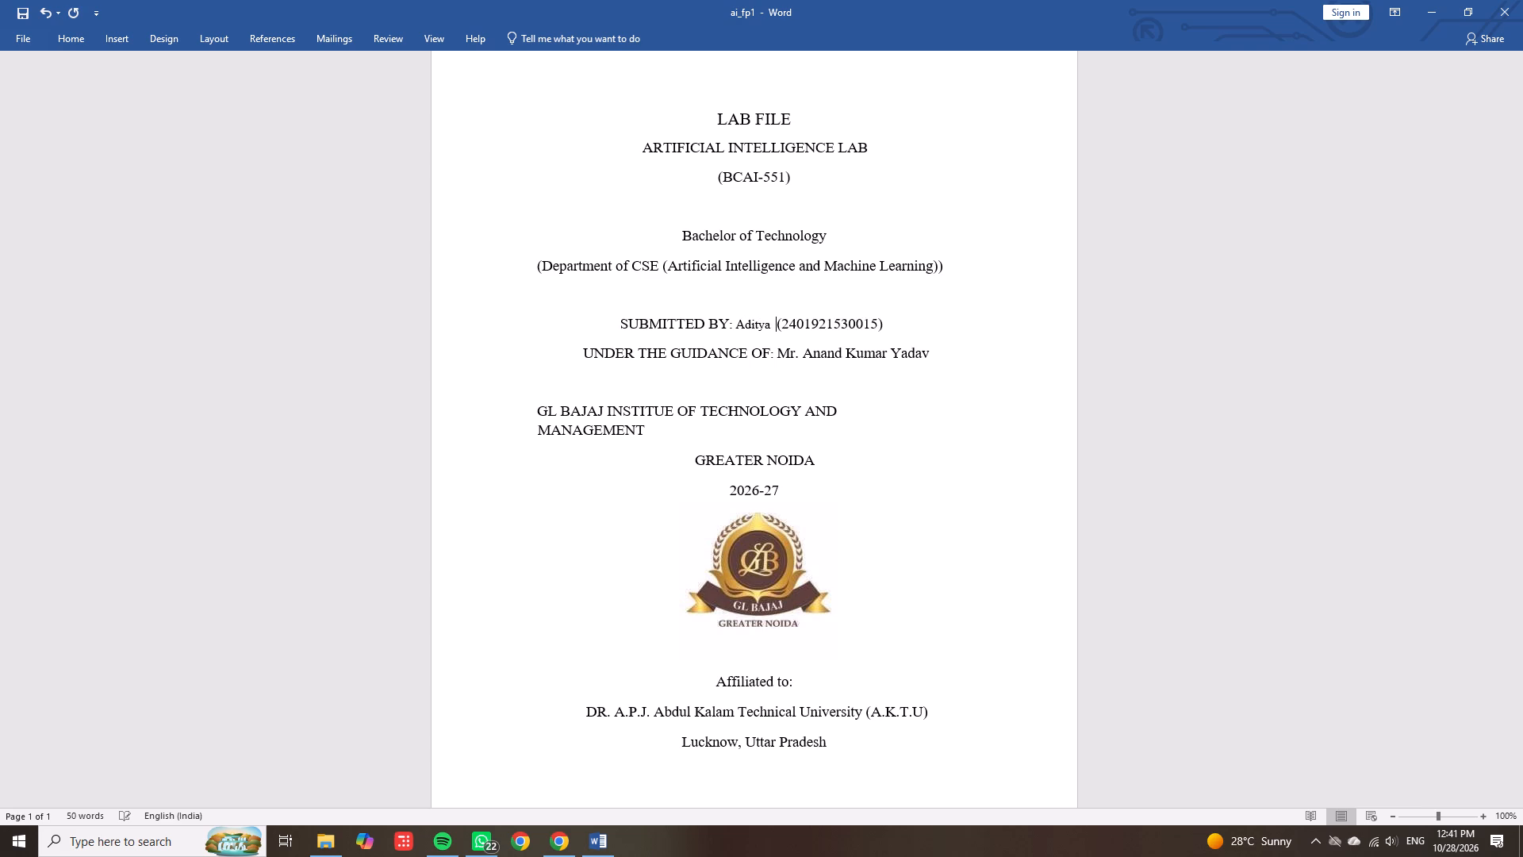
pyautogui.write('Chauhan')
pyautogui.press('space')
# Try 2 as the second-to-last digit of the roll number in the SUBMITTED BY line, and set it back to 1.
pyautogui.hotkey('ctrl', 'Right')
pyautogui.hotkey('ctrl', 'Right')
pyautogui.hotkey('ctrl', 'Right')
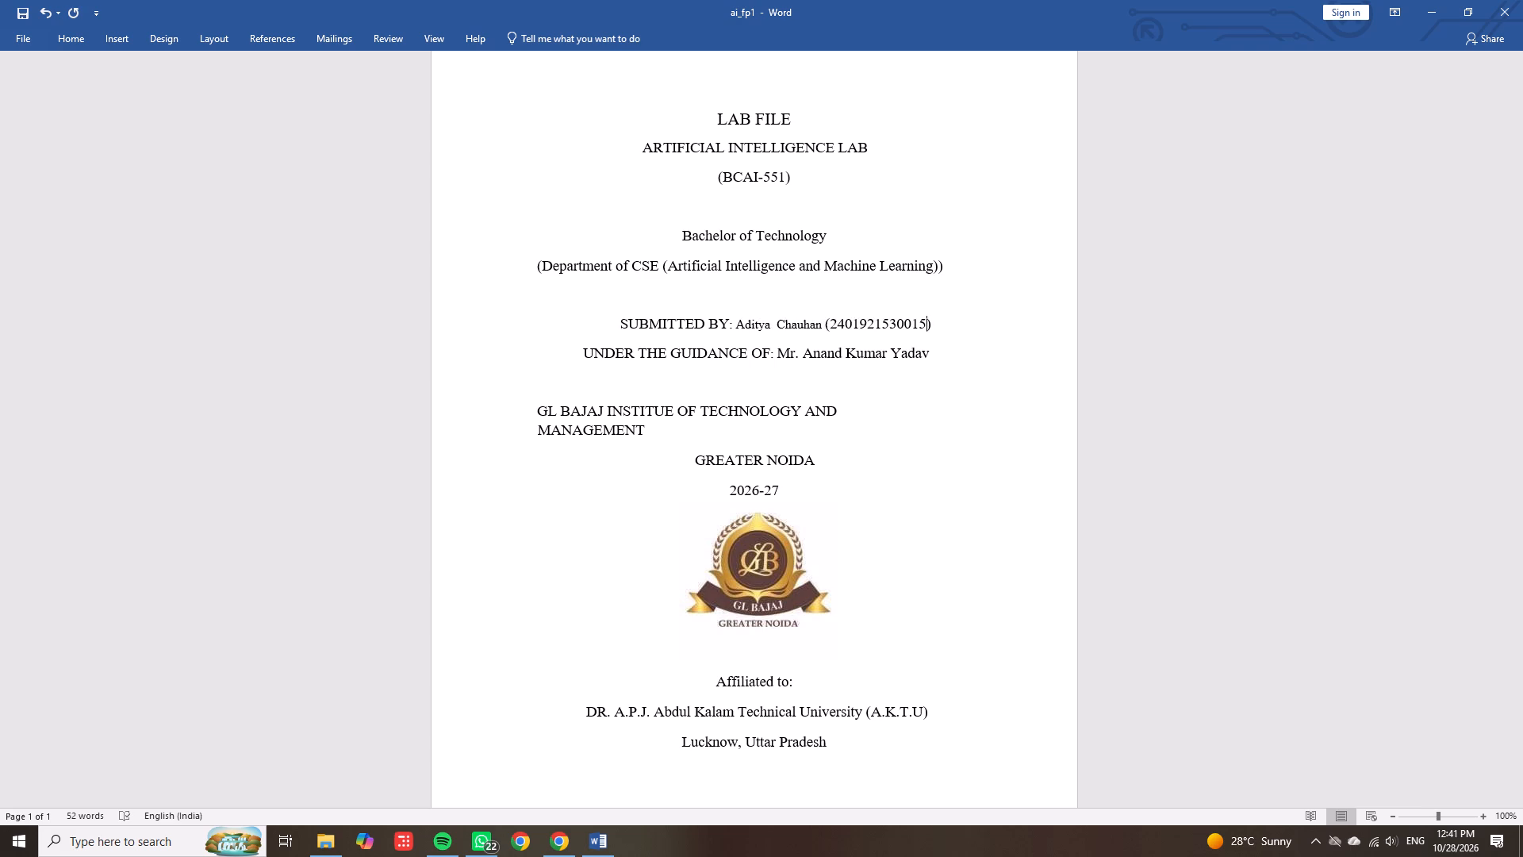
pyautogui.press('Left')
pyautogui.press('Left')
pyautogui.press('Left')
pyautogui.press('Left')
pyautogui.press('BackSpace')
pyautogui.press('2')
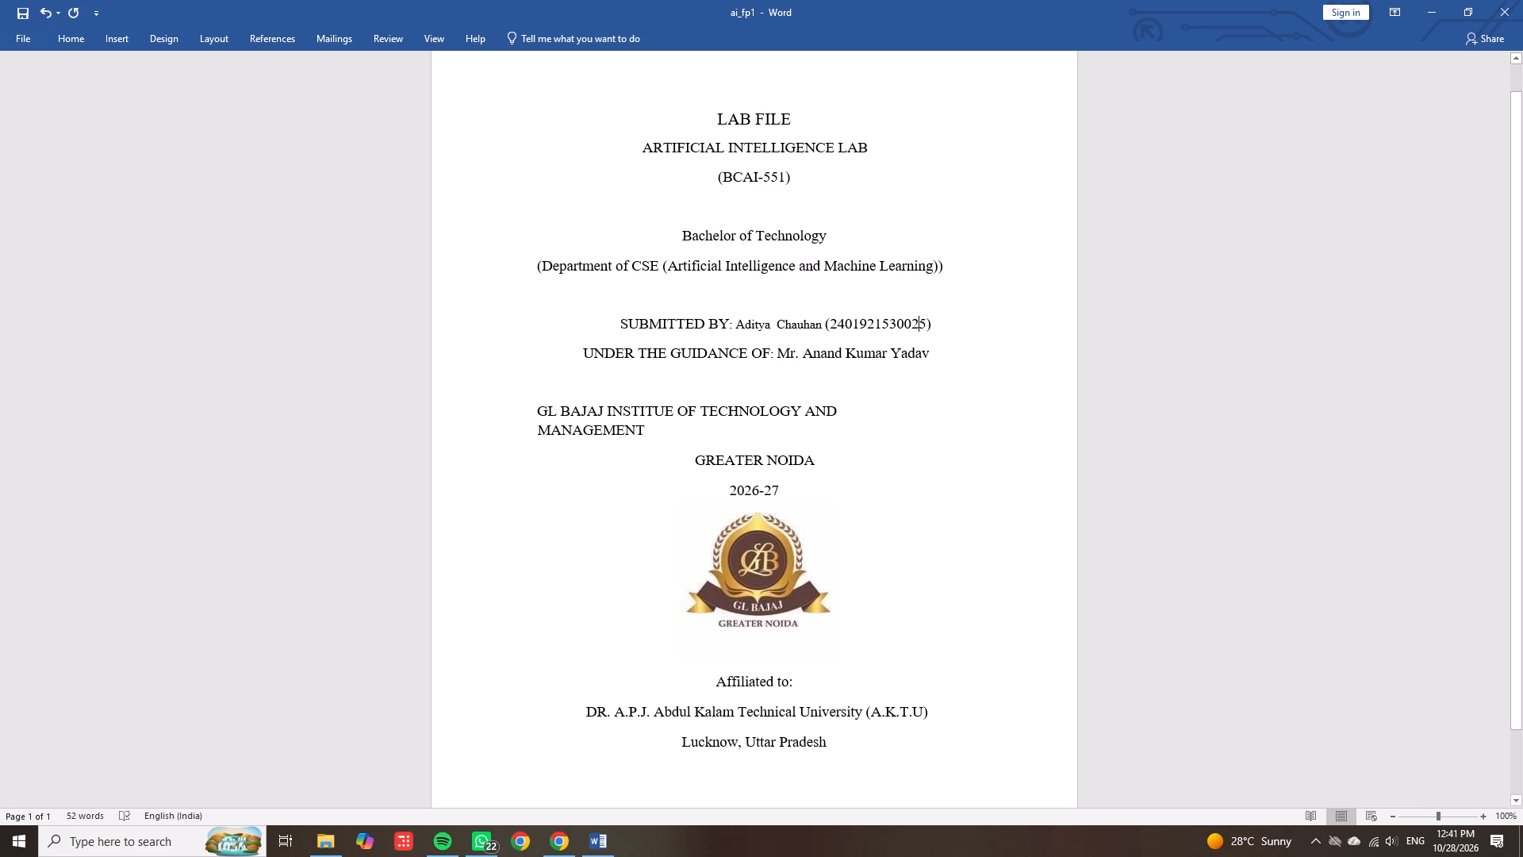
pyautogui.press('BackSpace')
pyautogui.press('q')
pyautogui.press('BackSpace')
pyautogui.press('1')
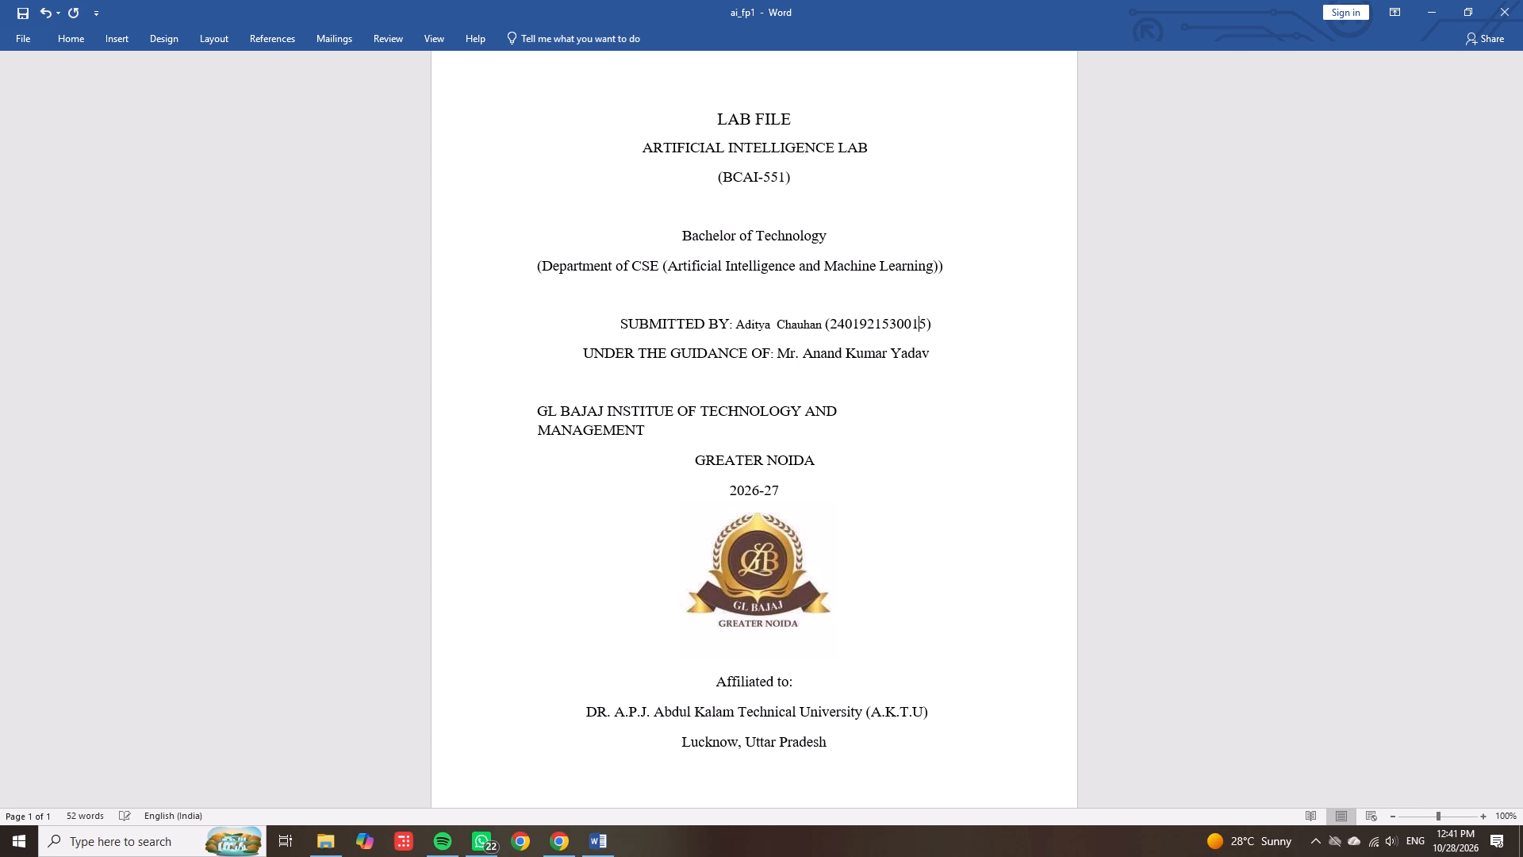
# Change the last digit of the student's roll number in the SUBMITTED BY line to 7.
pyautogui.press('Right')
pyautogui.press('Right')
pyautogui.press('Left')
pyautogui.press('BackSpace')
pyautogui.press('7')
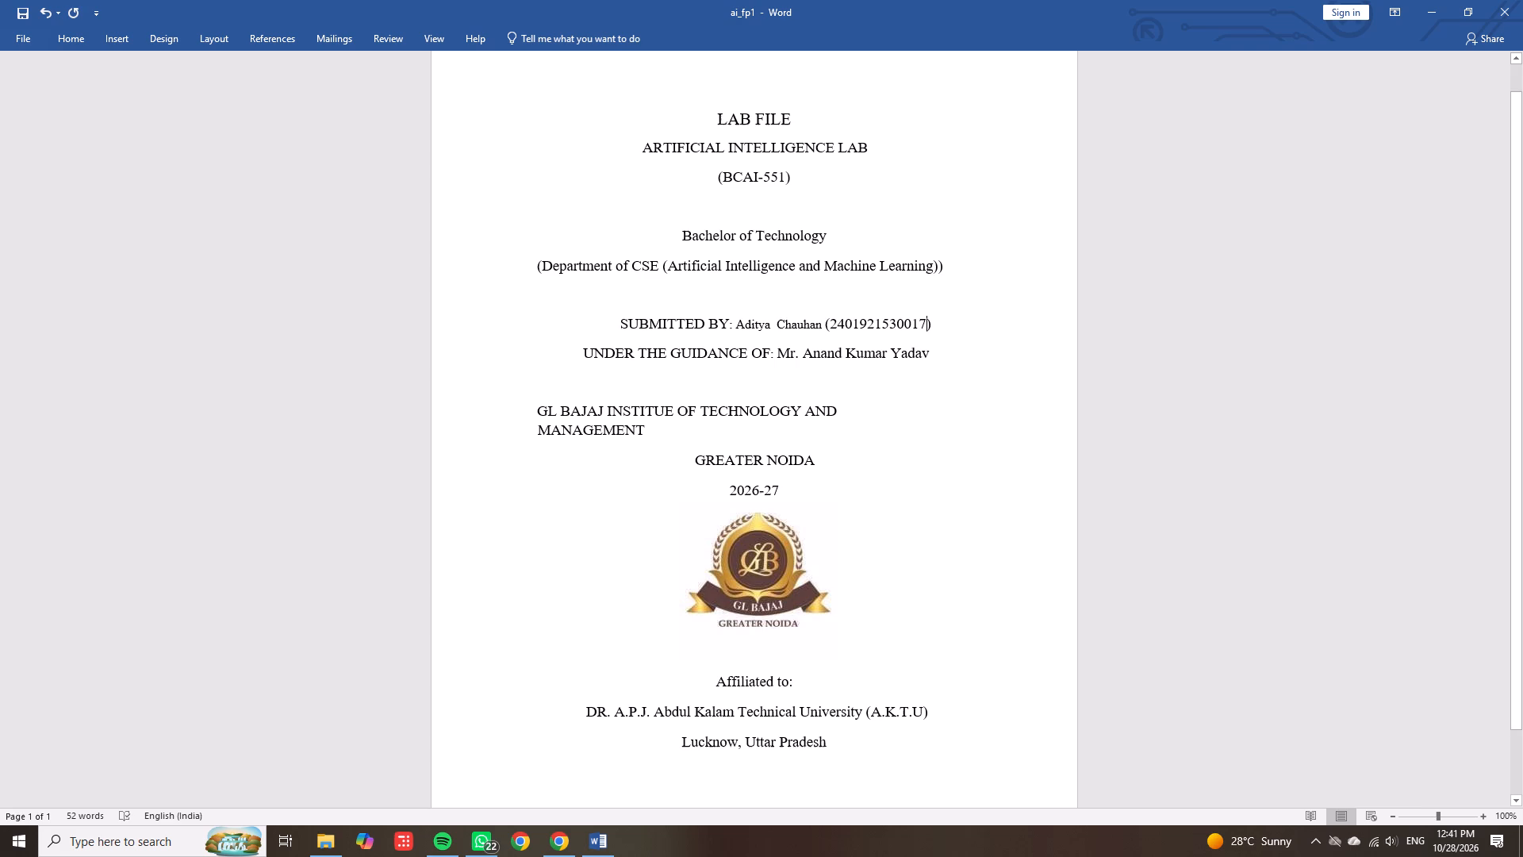
pyautogui.click(976, 419)
pyautogui.scroll(-6, 858, 399)
pyautogui.scroll(9, 861, 421)
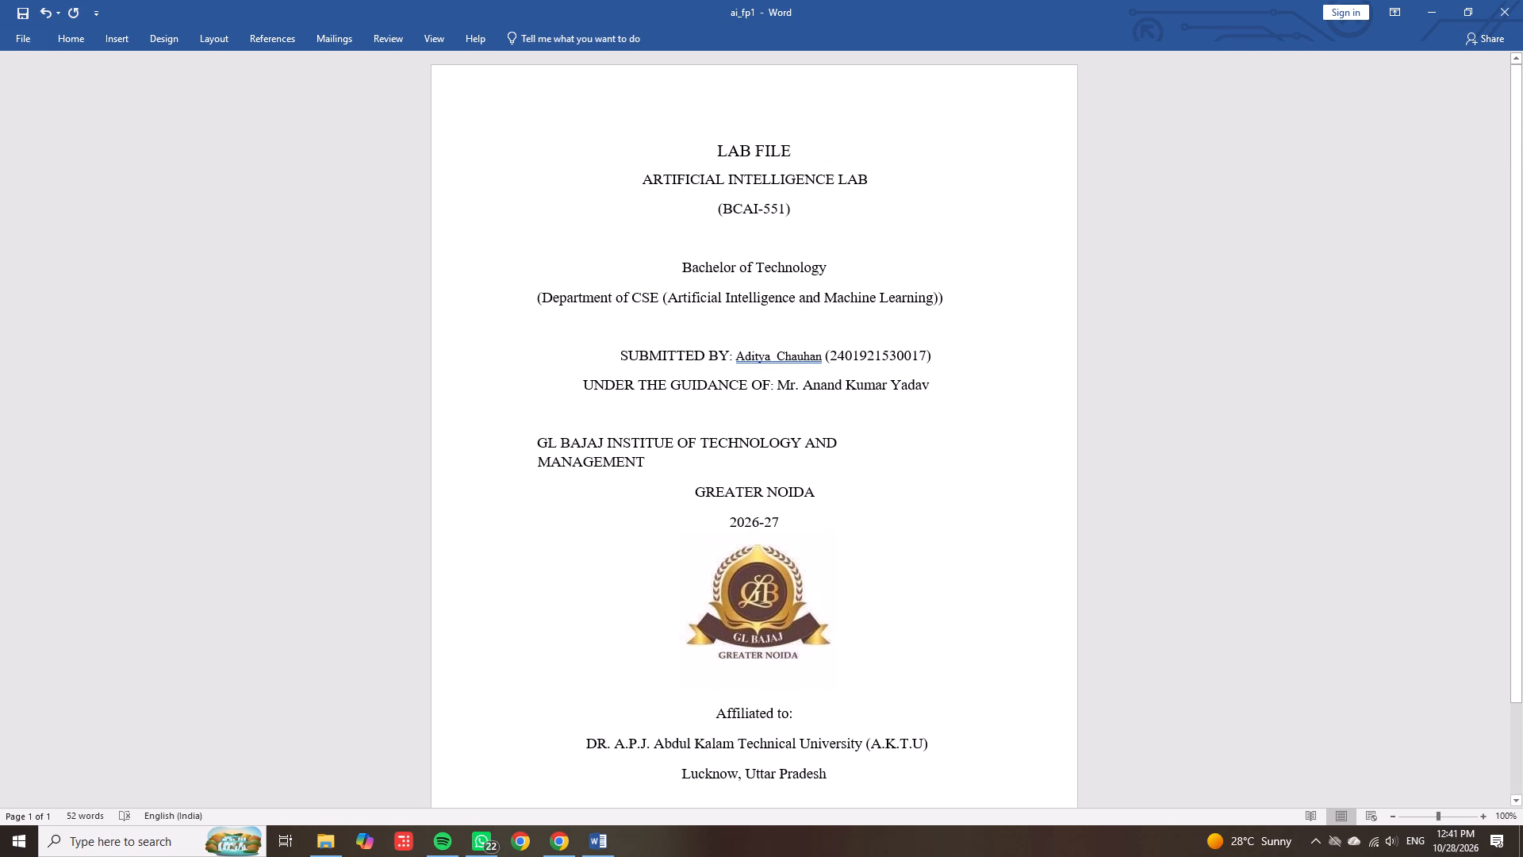
# Start saving the edited ai_fp1 cover page as a new file.
pyautogui.click(25, 15)
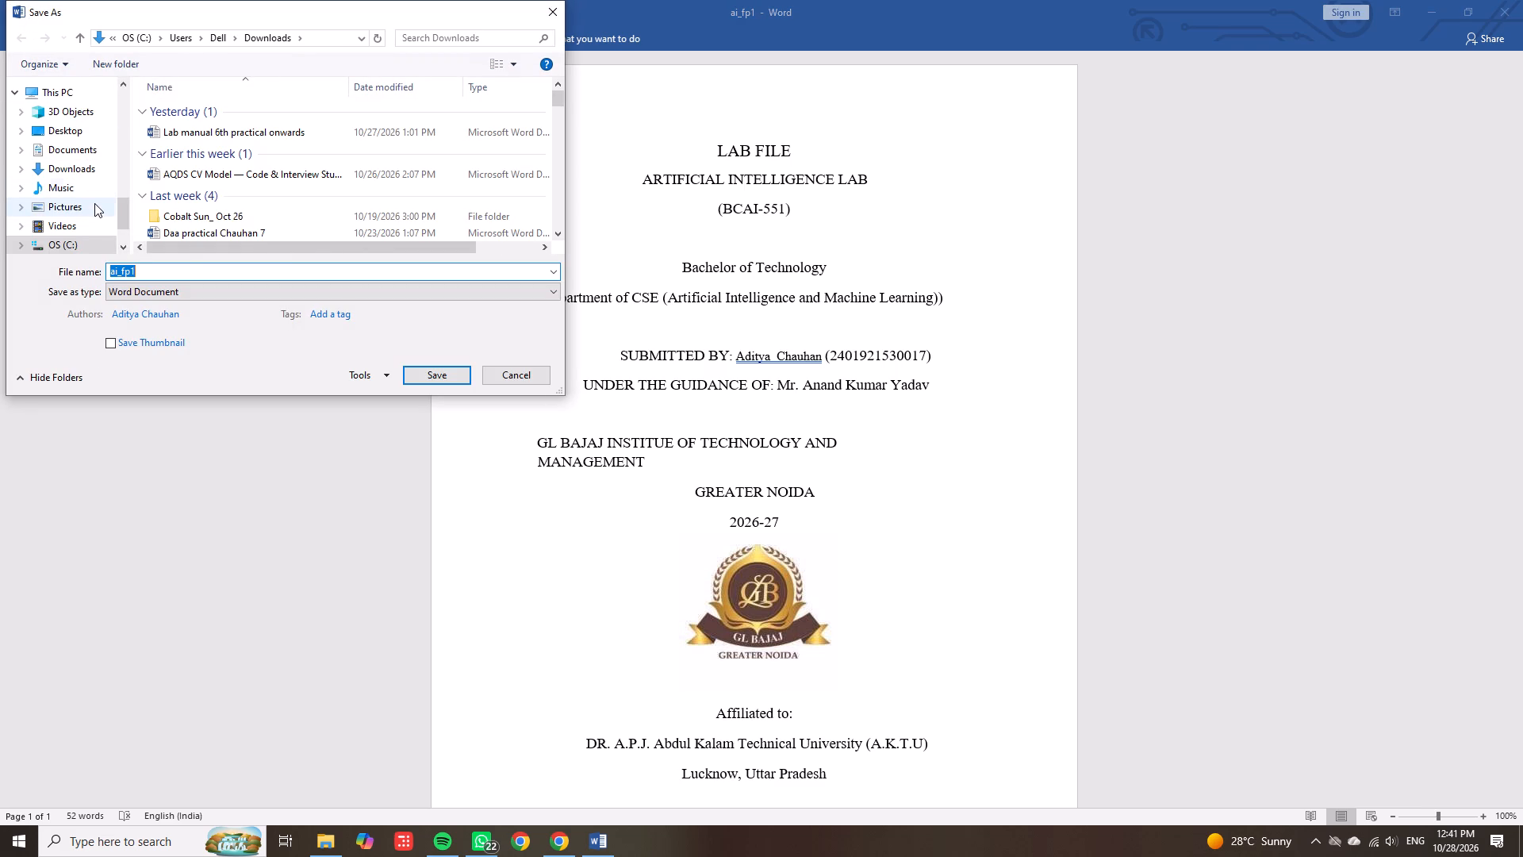
# Save the lab file's cover page as a PDF named "ai_fp1 chauhan" in the Downloads folder.
pyautogui.click(188, 271)
pyautogui.press('space')
pyautogui.write('ca')
pyautogui.press('BackSpace')
pyautogui.write('hauhan')
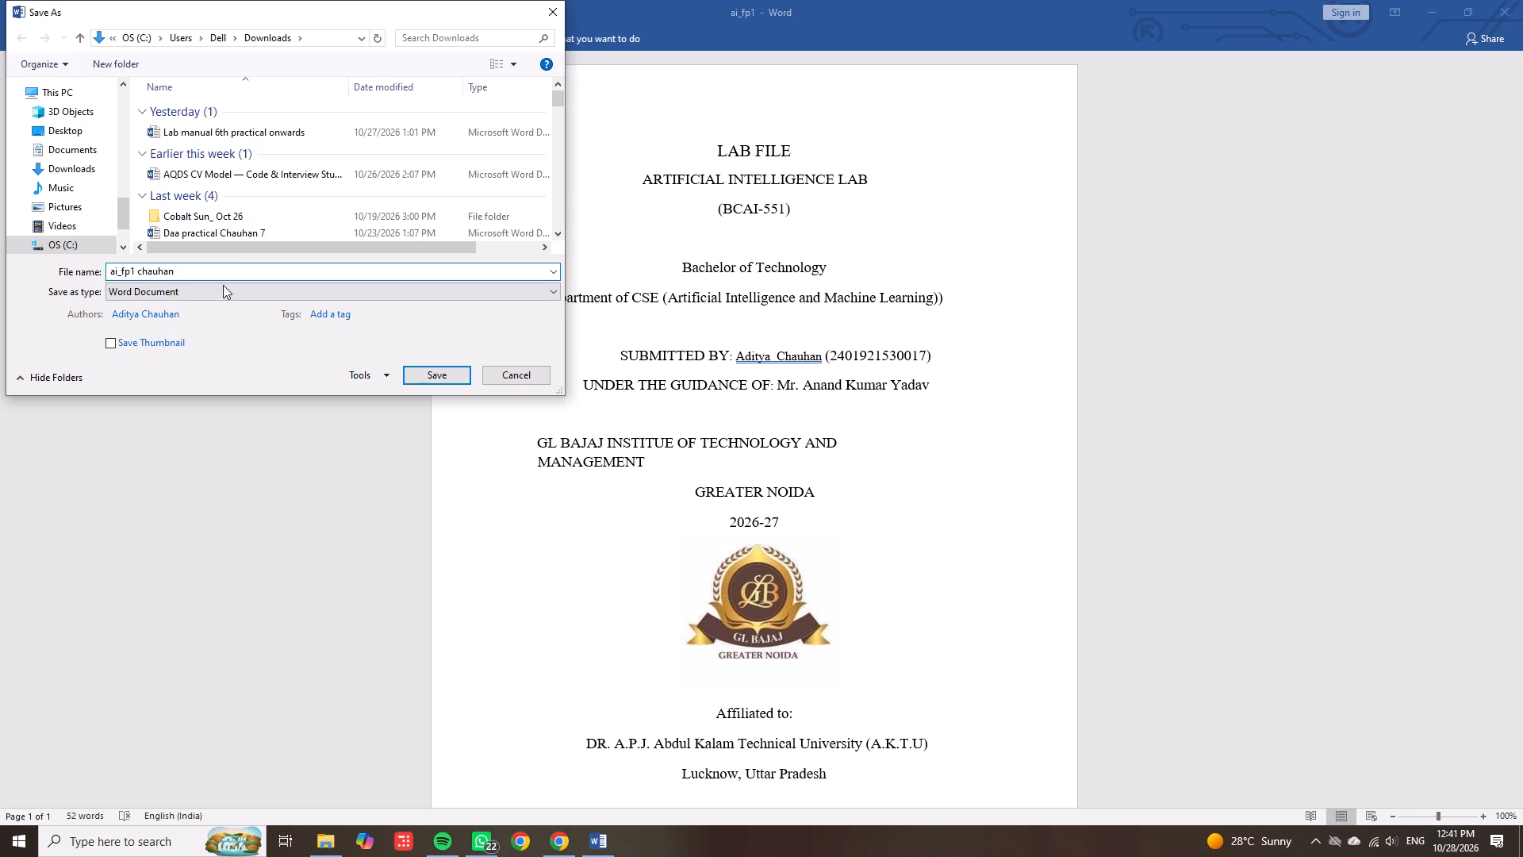
pyautogui.click(222, 295)
pyautogui.click(202, 372)
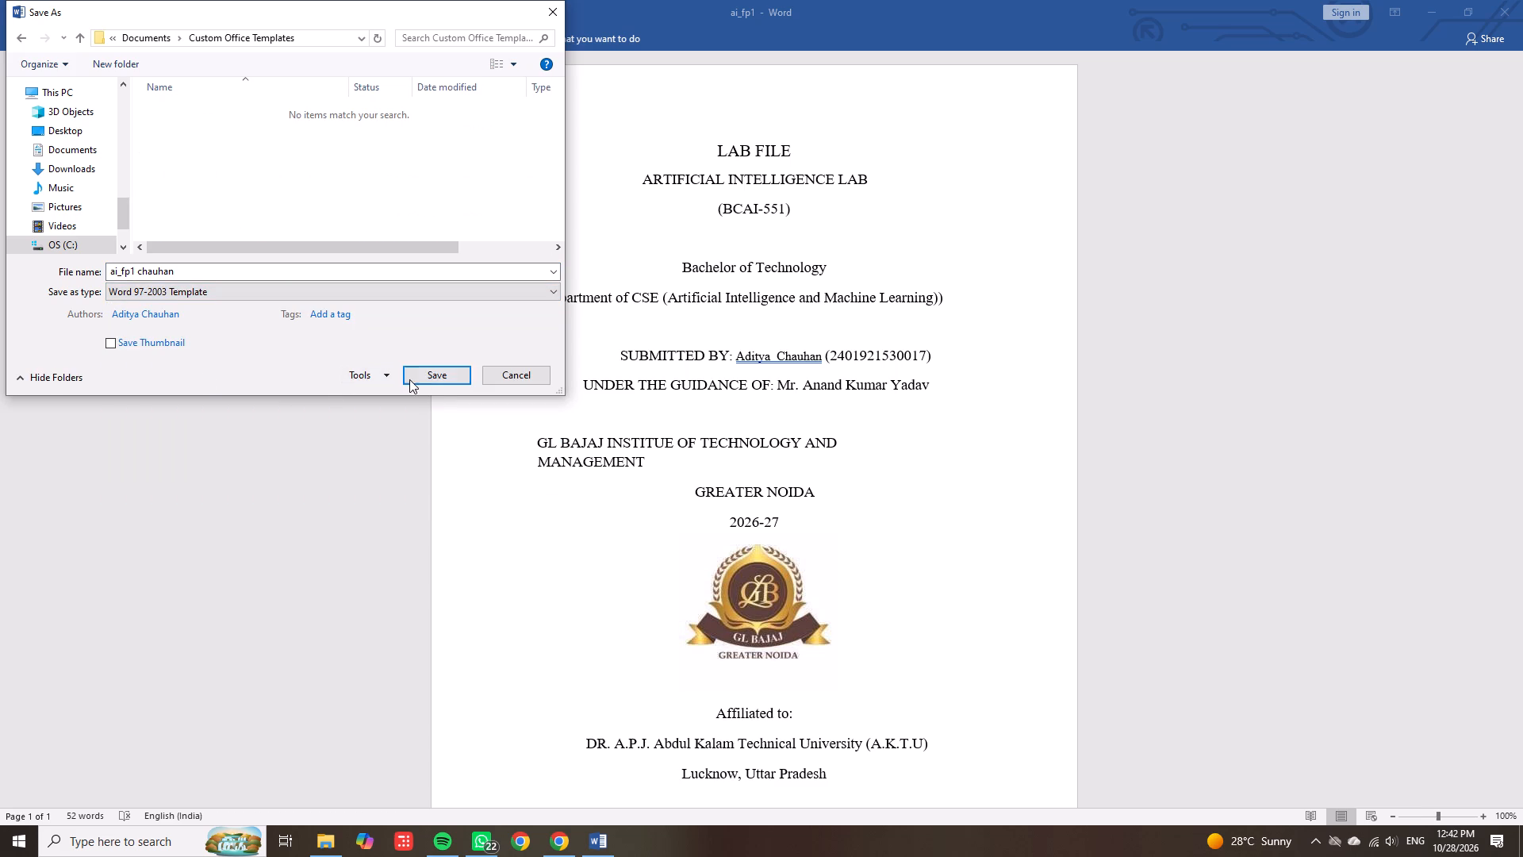
pyautogui.click(91, 171)
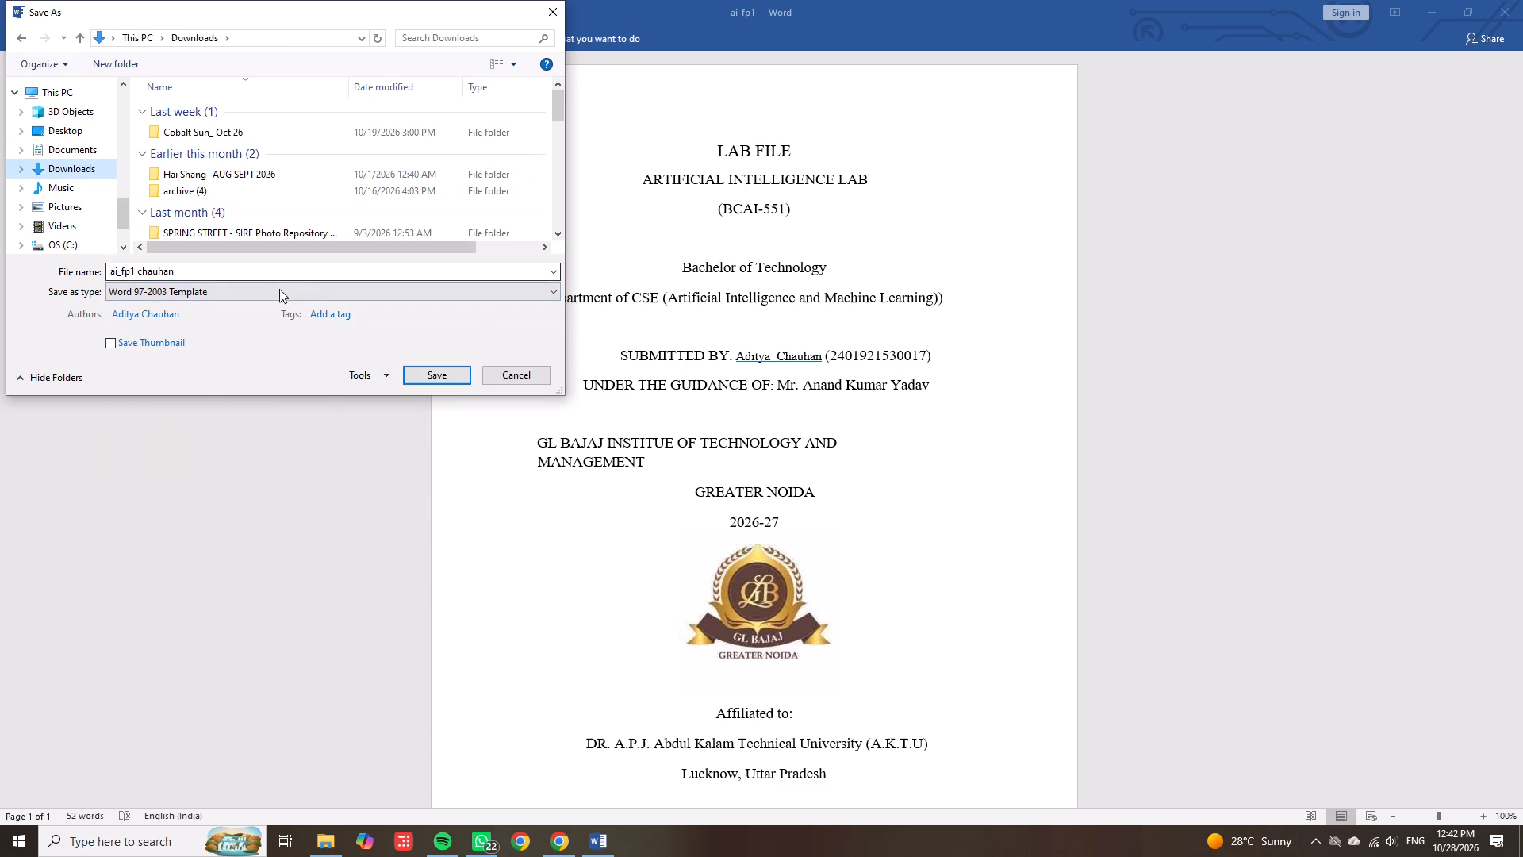
pyautogui.click(320, 289)
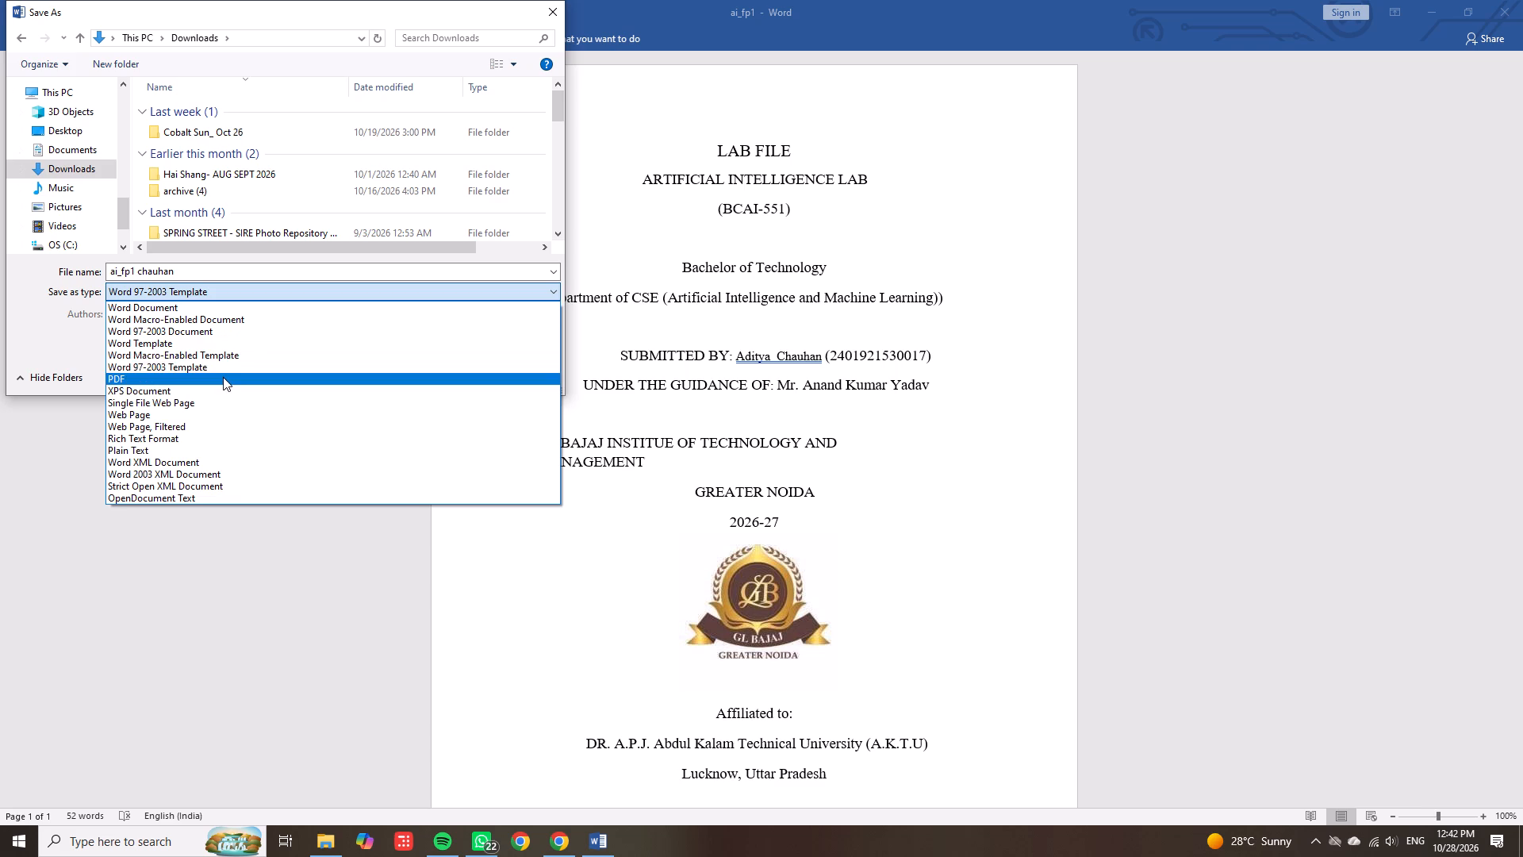
pyautogui.click(223, 377)
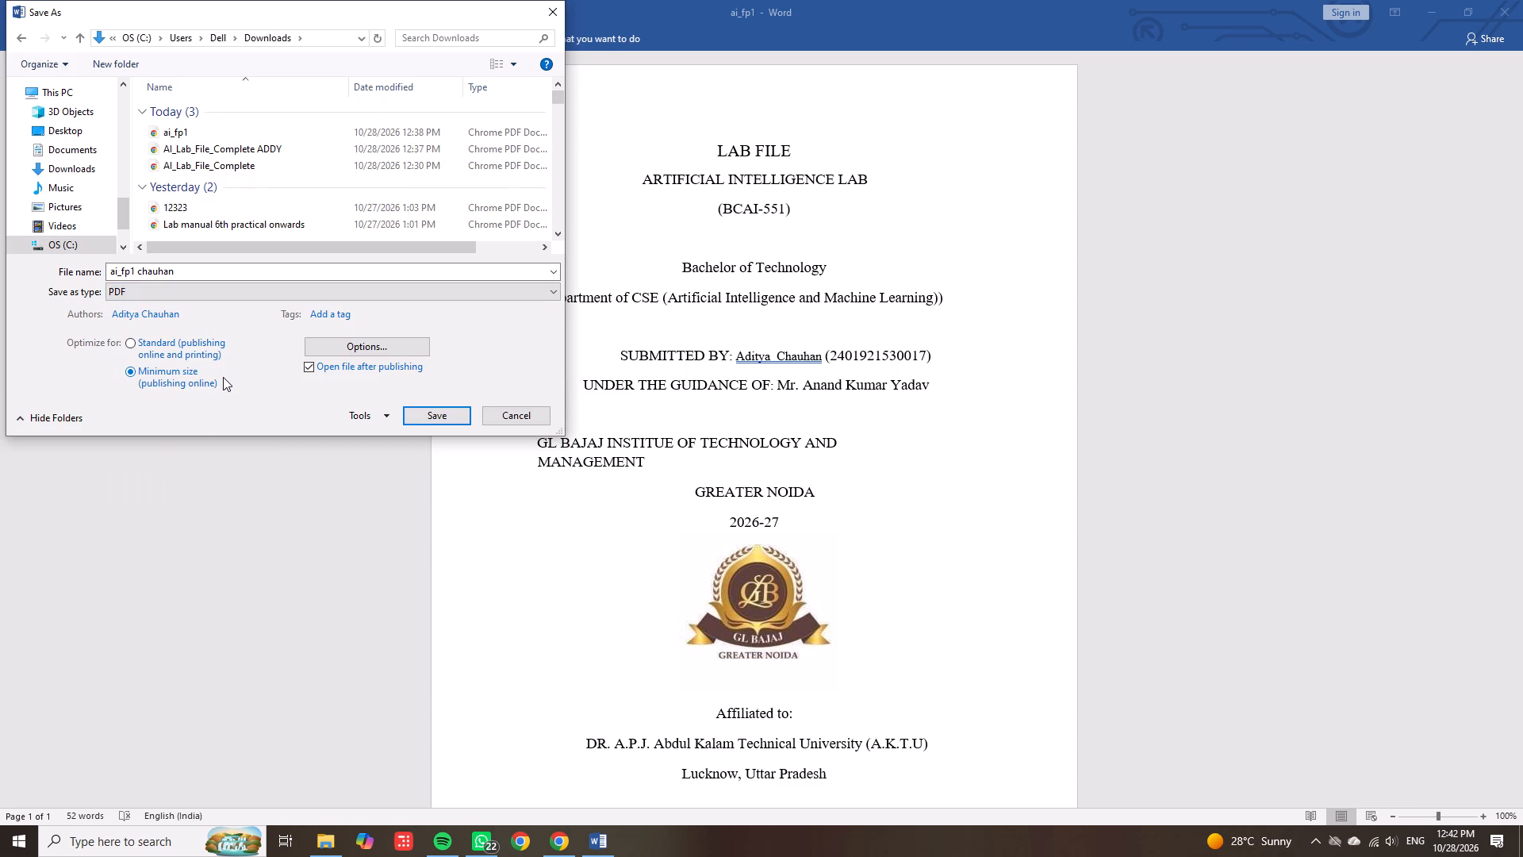
pyautogui.click(68, 162)
pyautogui.click(430, 415)
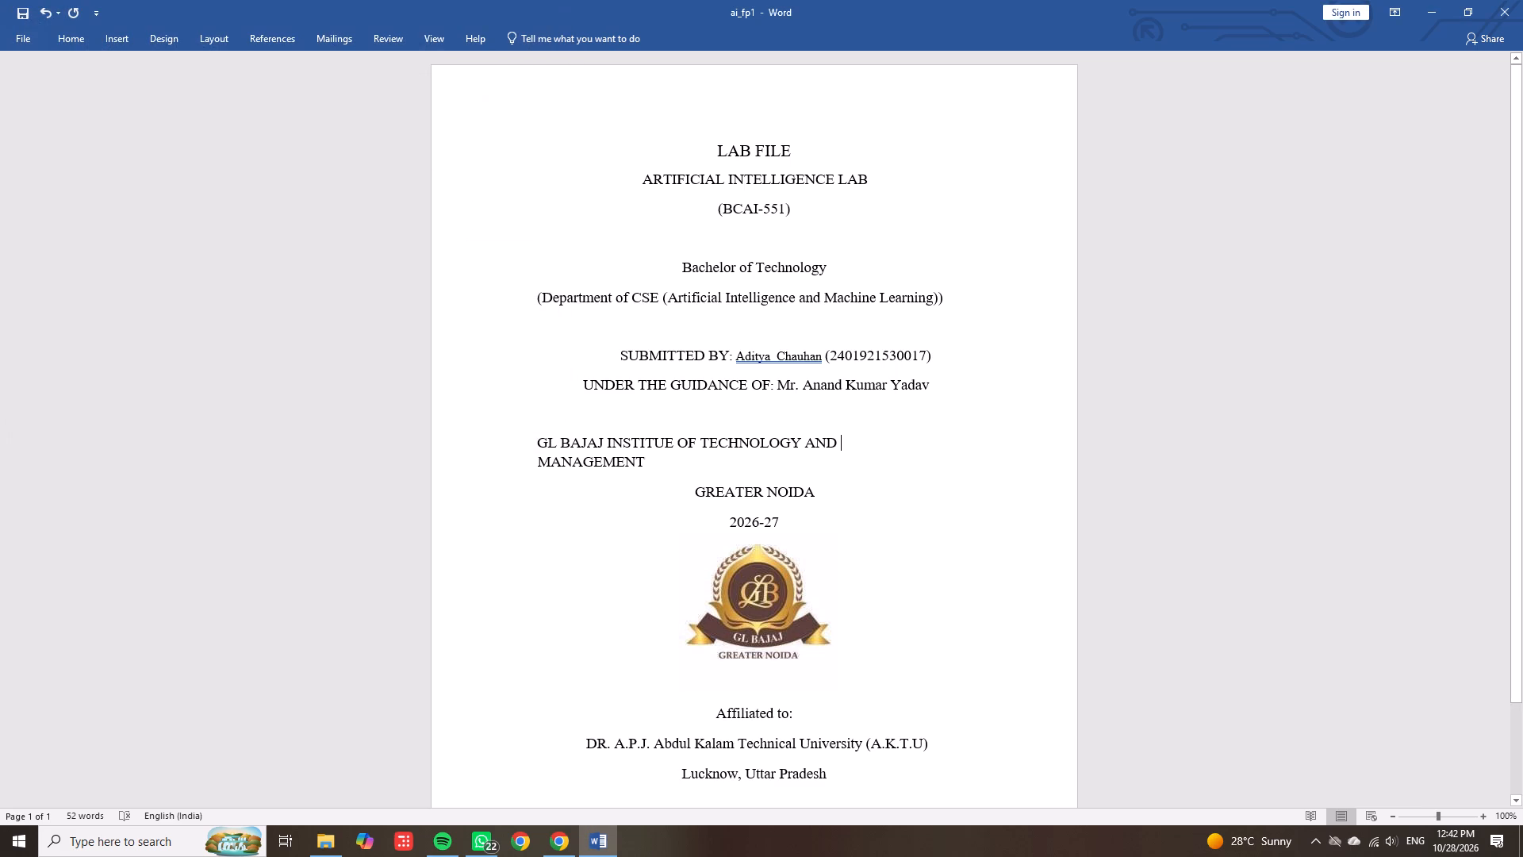
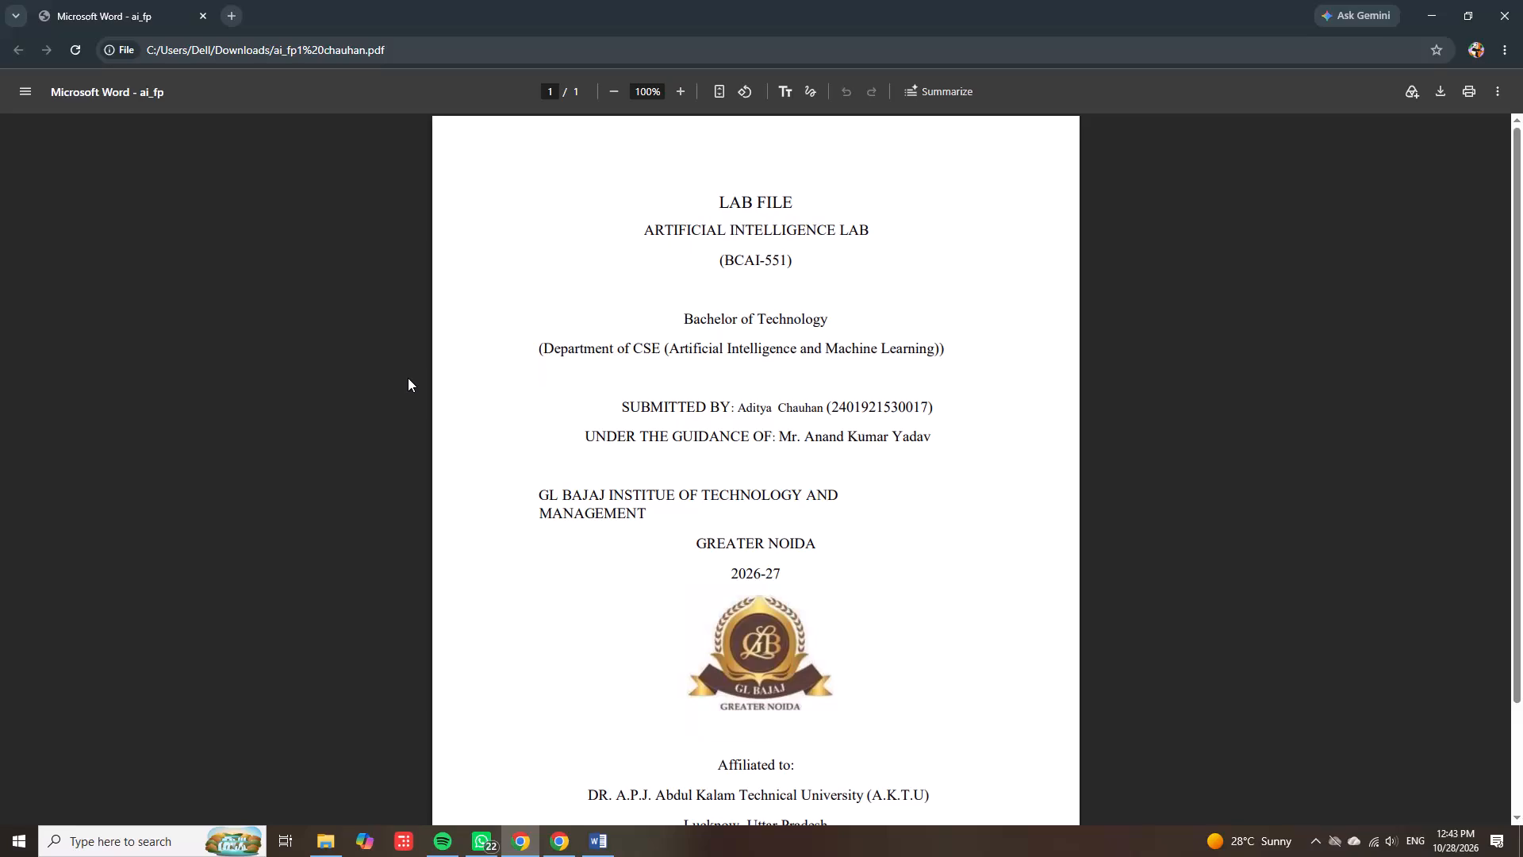
# Check the exported cover page PDF, including the student details and the bottom of the page.
pyautogui.scroll(-5, 808, 422)
pyautogui.scroll(-5, 845, 484)
pyautogui.scroll(6, 845, 460)
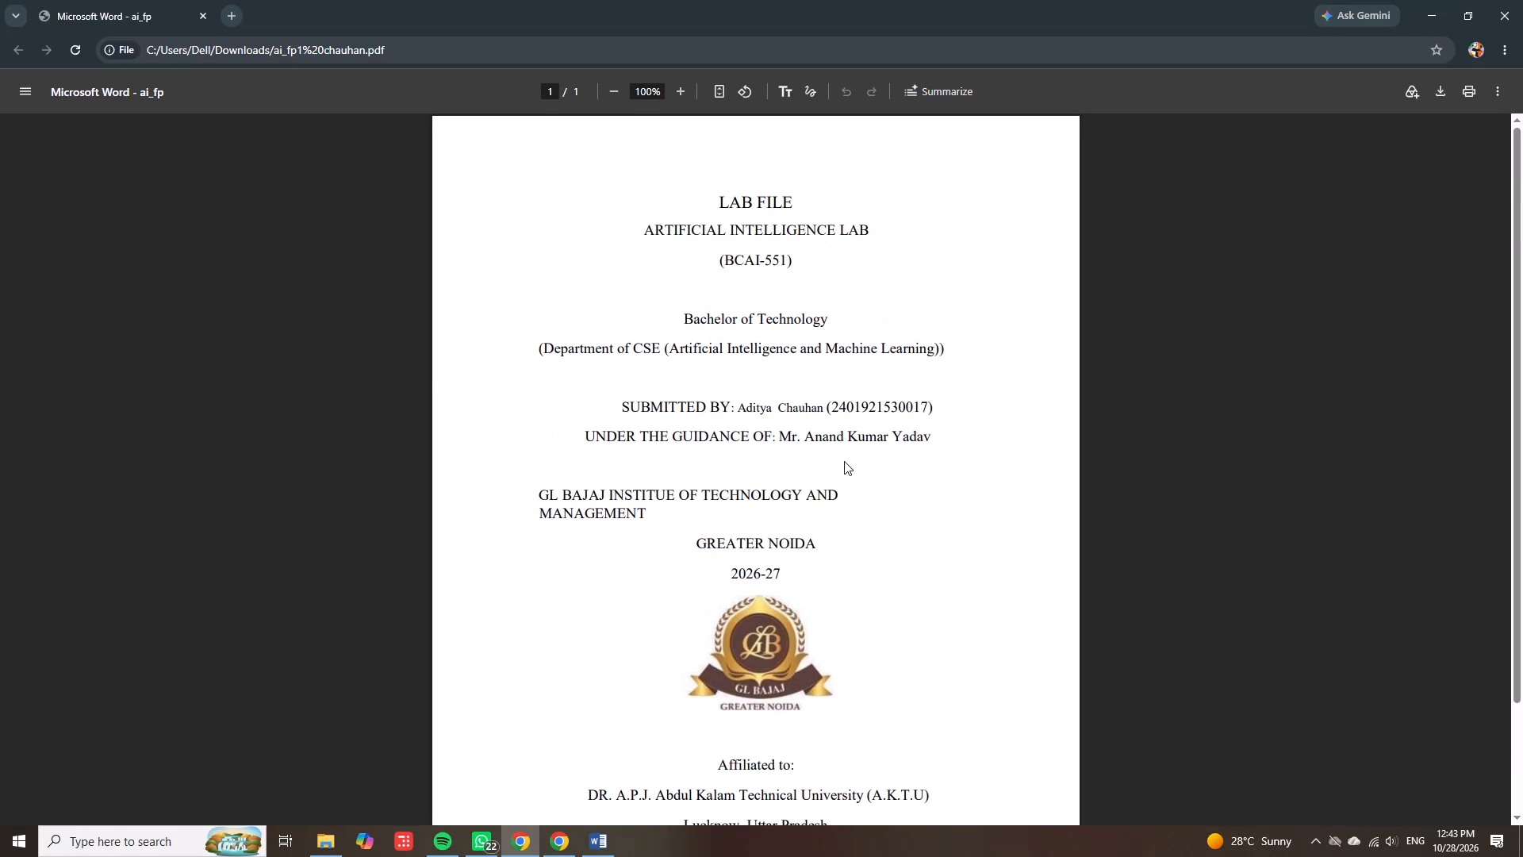
# Switch to the ai_fp1 document in Word and replace the student's surname on the SUBMITTED BY line with Tiwari.
pyautogui.hotkey('alt', 'Tab')
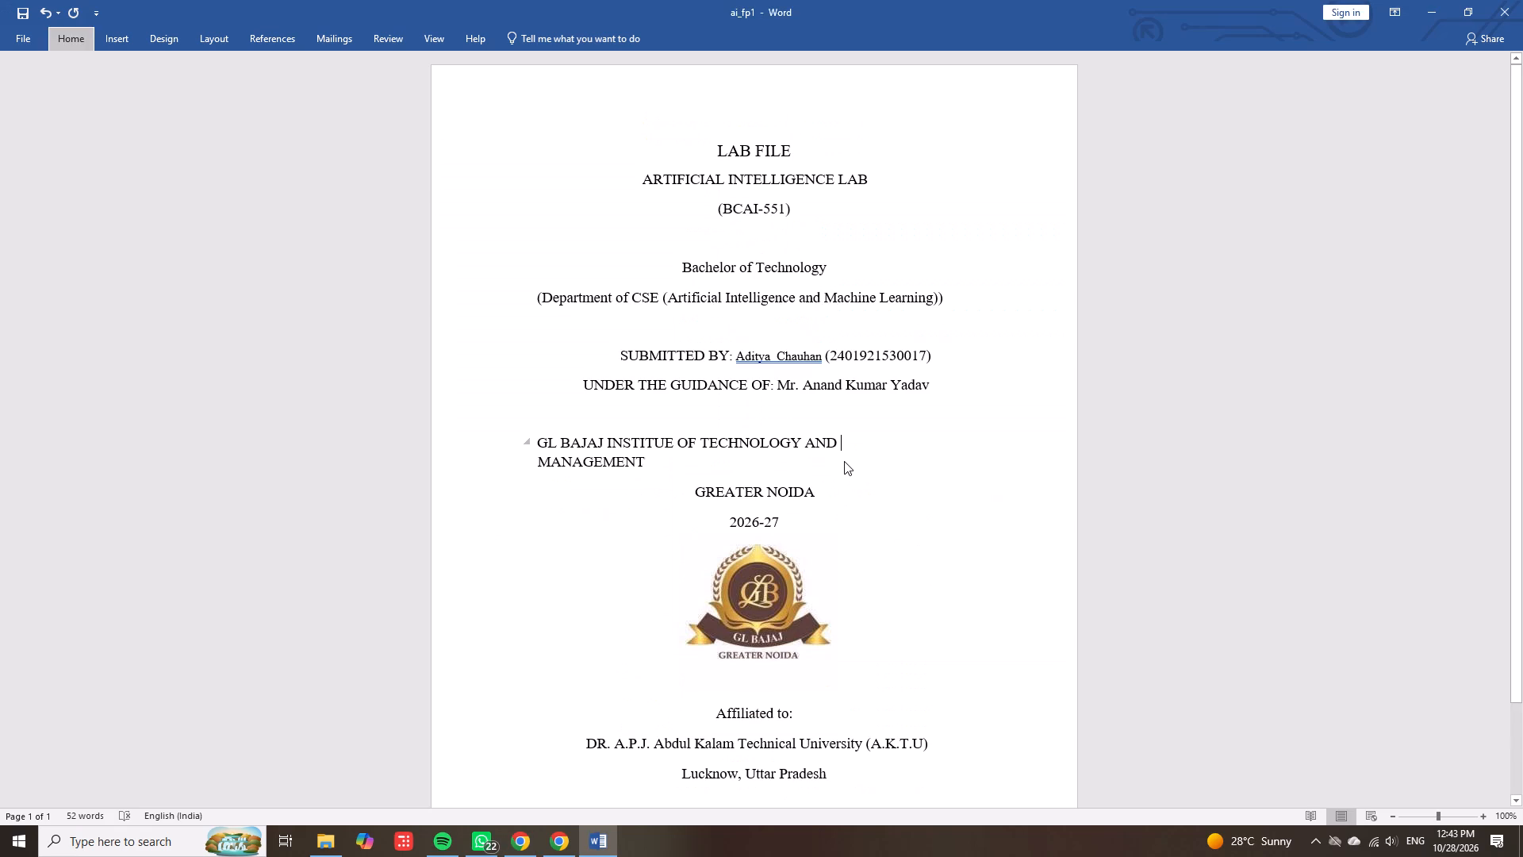
pyautogui.hotkey('alt', 'Tab')
pyautogui.hotkey('alt', 'Tab')
pyautogui.hotkey('alt', 'Tab')
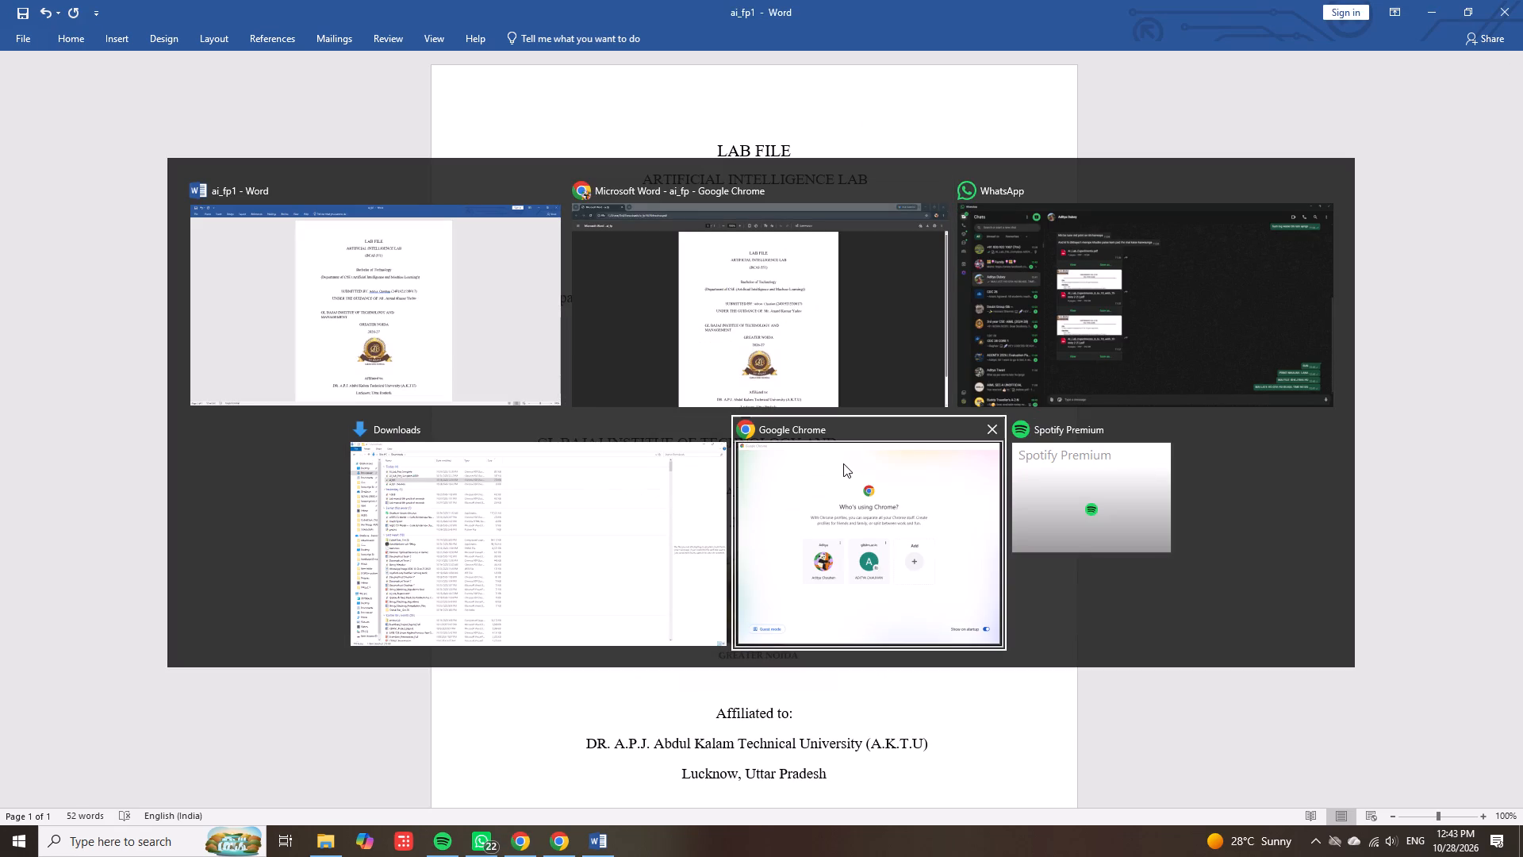
pyautogui.hotkey('alt', 'Tab')
pyautogui.hotkey('alt', 'Tab')
pyautogui.hotkey('alt', 'Tab')
pyautogui.scroll(-1, 803, 413)
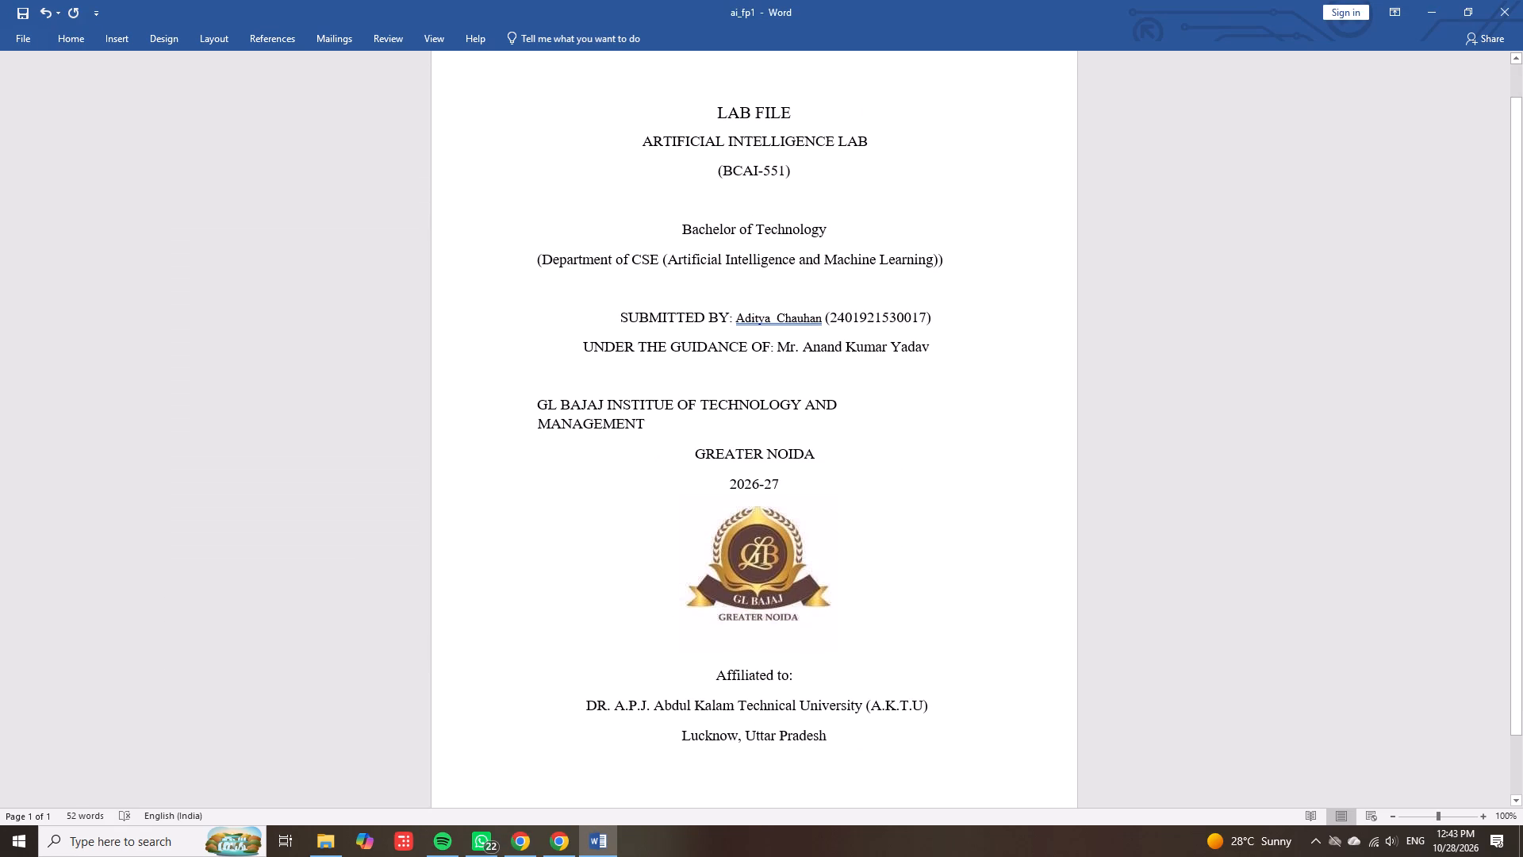
pyautogui.click(819, 310)
pyautogui.hotkey('ctrl', 'BackSpace')
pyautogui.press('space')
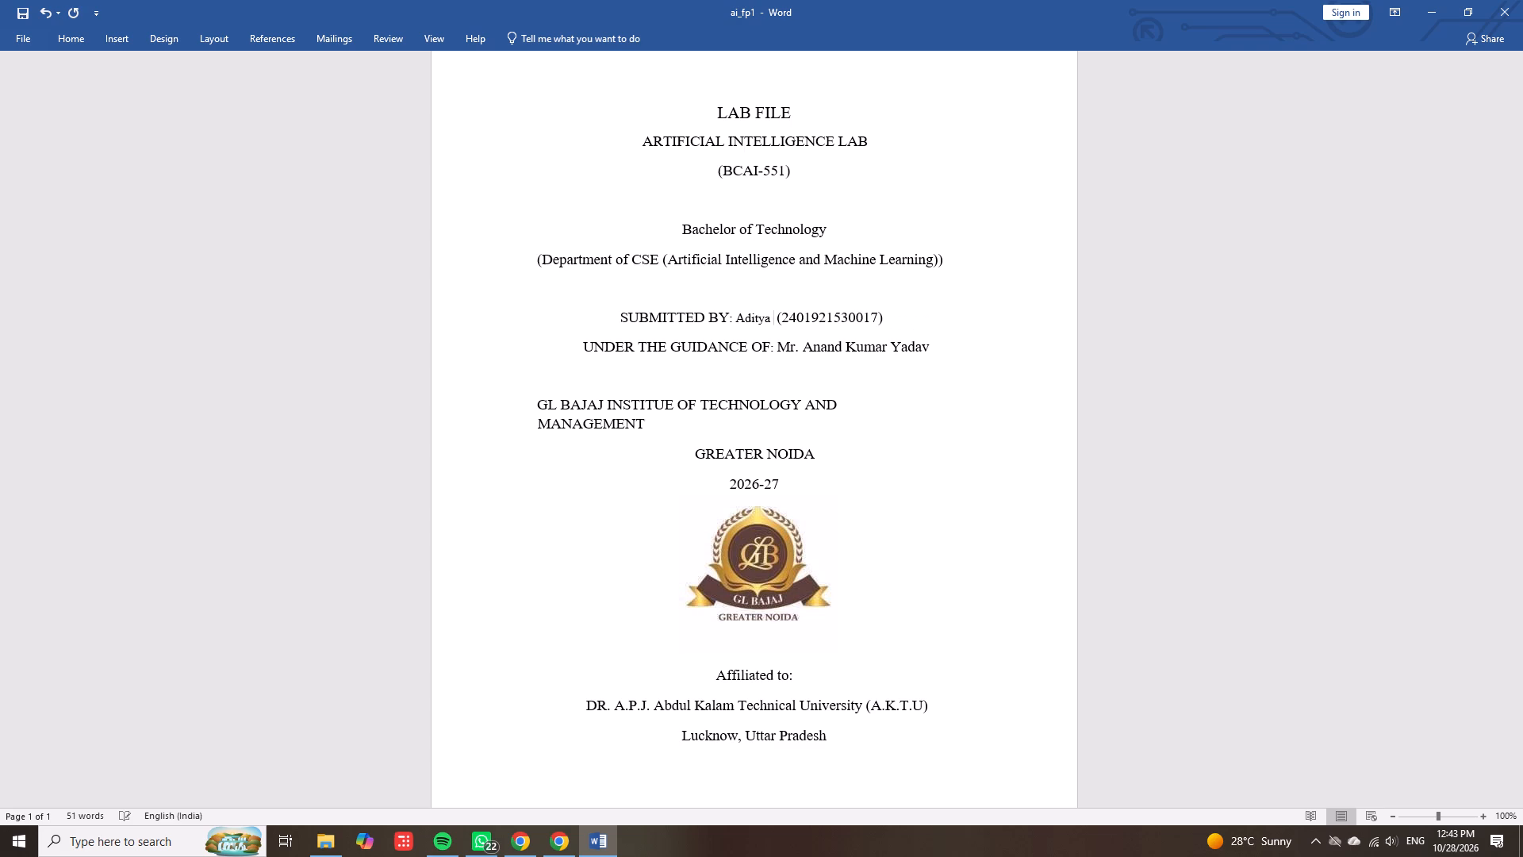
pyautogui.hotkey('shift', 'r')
pyautogui.press('BackSpace')
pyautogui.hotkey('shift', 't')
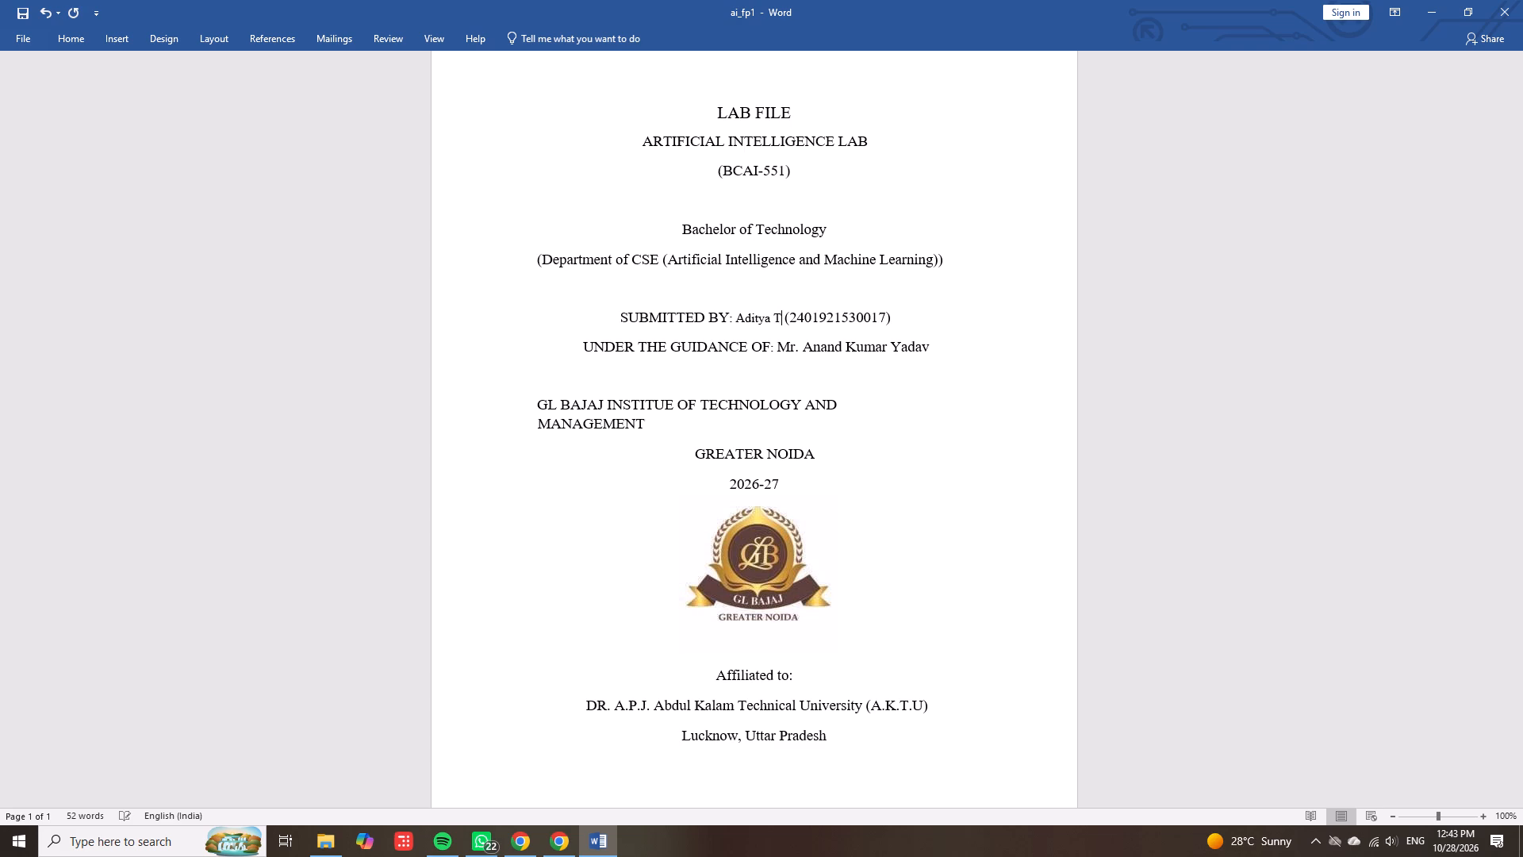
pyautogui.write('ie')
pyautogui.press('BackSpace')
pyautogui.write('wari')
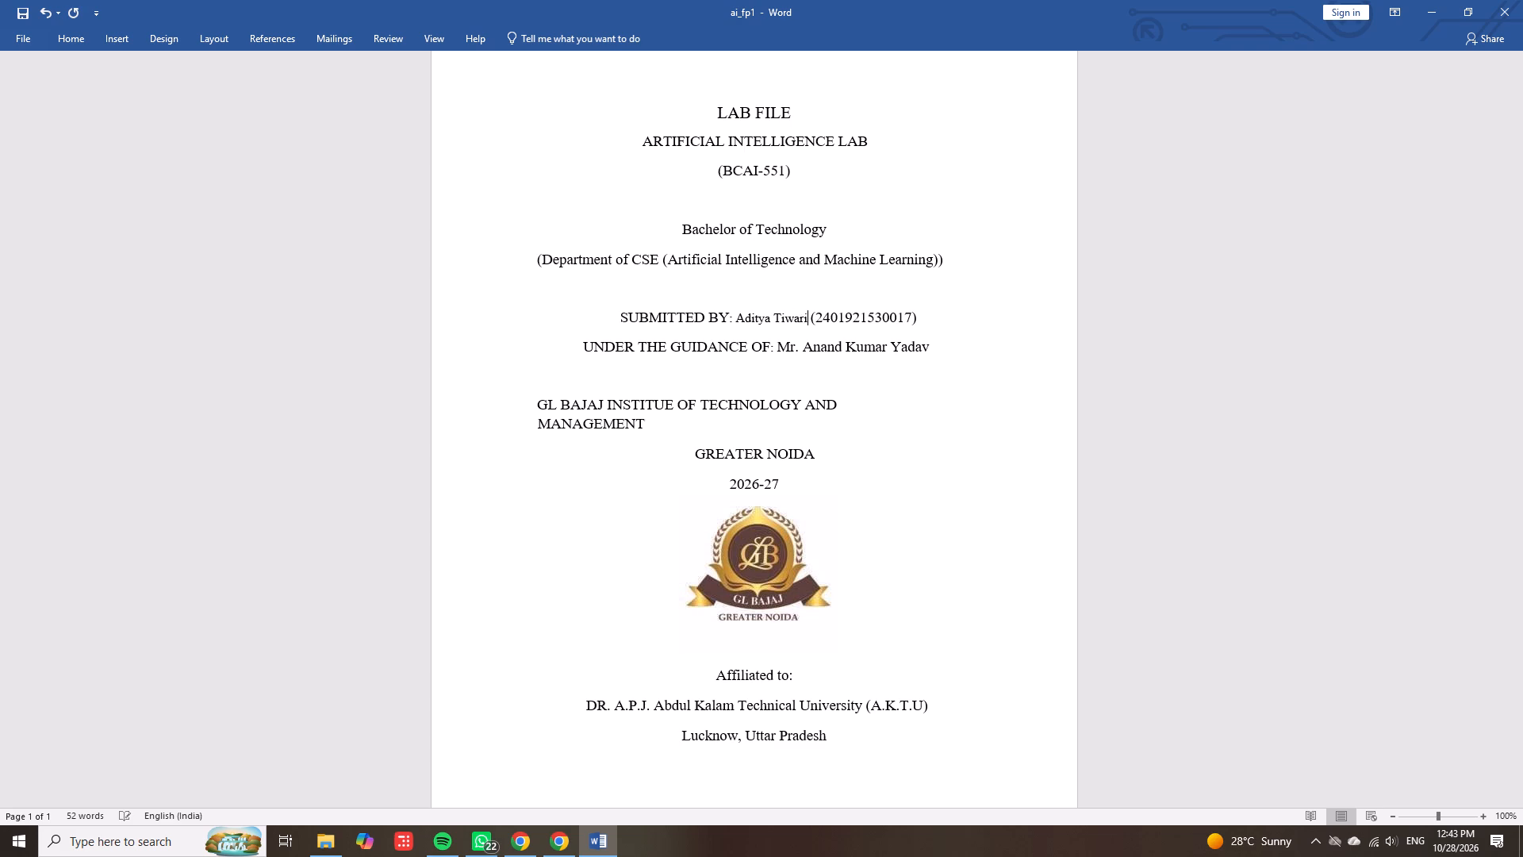
# Change the last two digits of the roll number on the SUBMITTED BY line to 25.
pyautogui.click(911, 318)
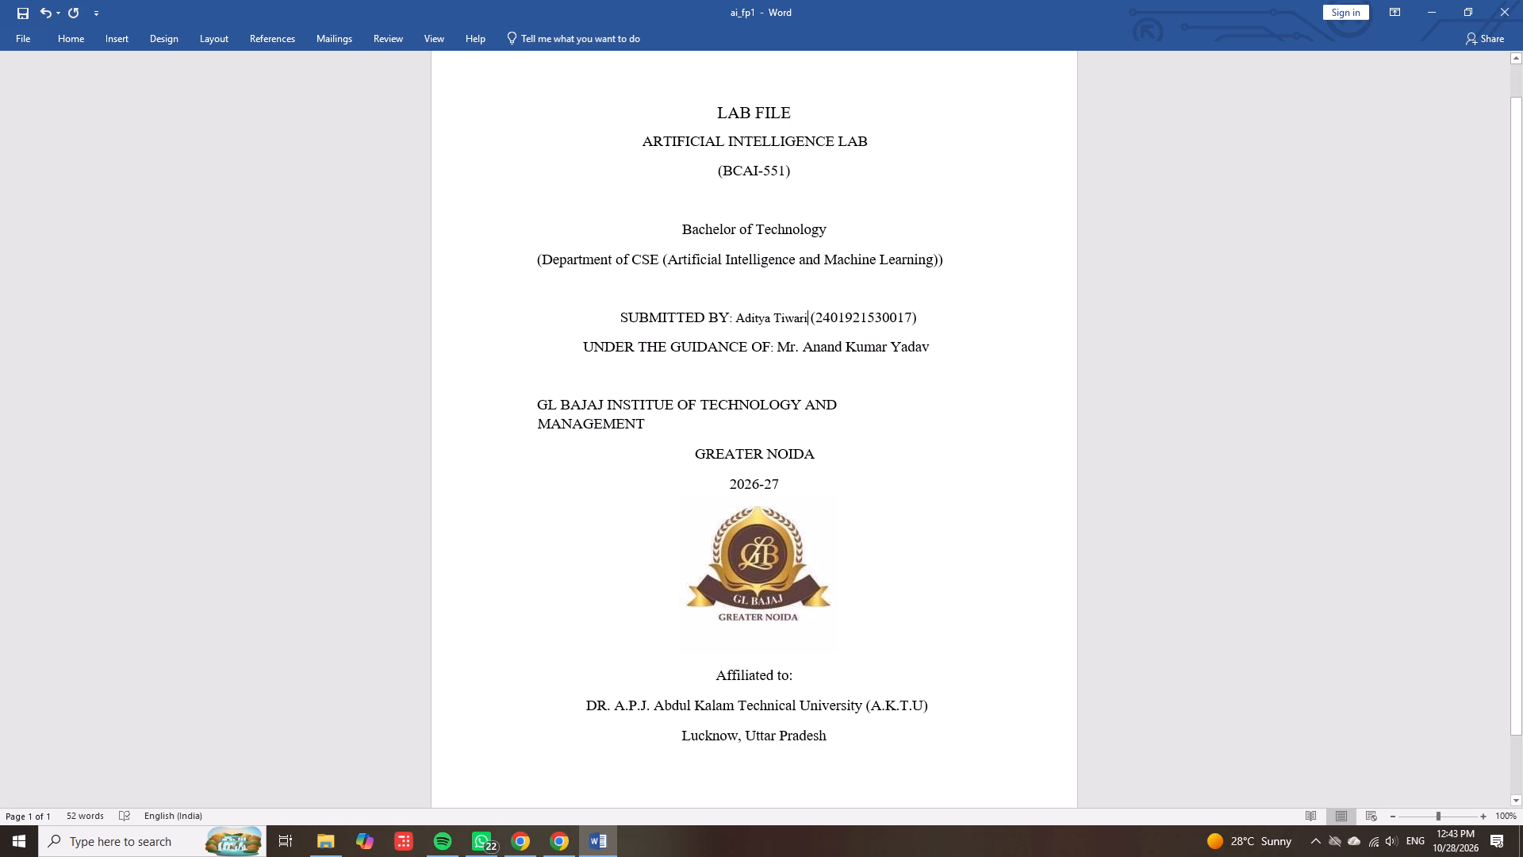
pyautogui.press('BackSpace')
pyautogui.press('BackSpace')
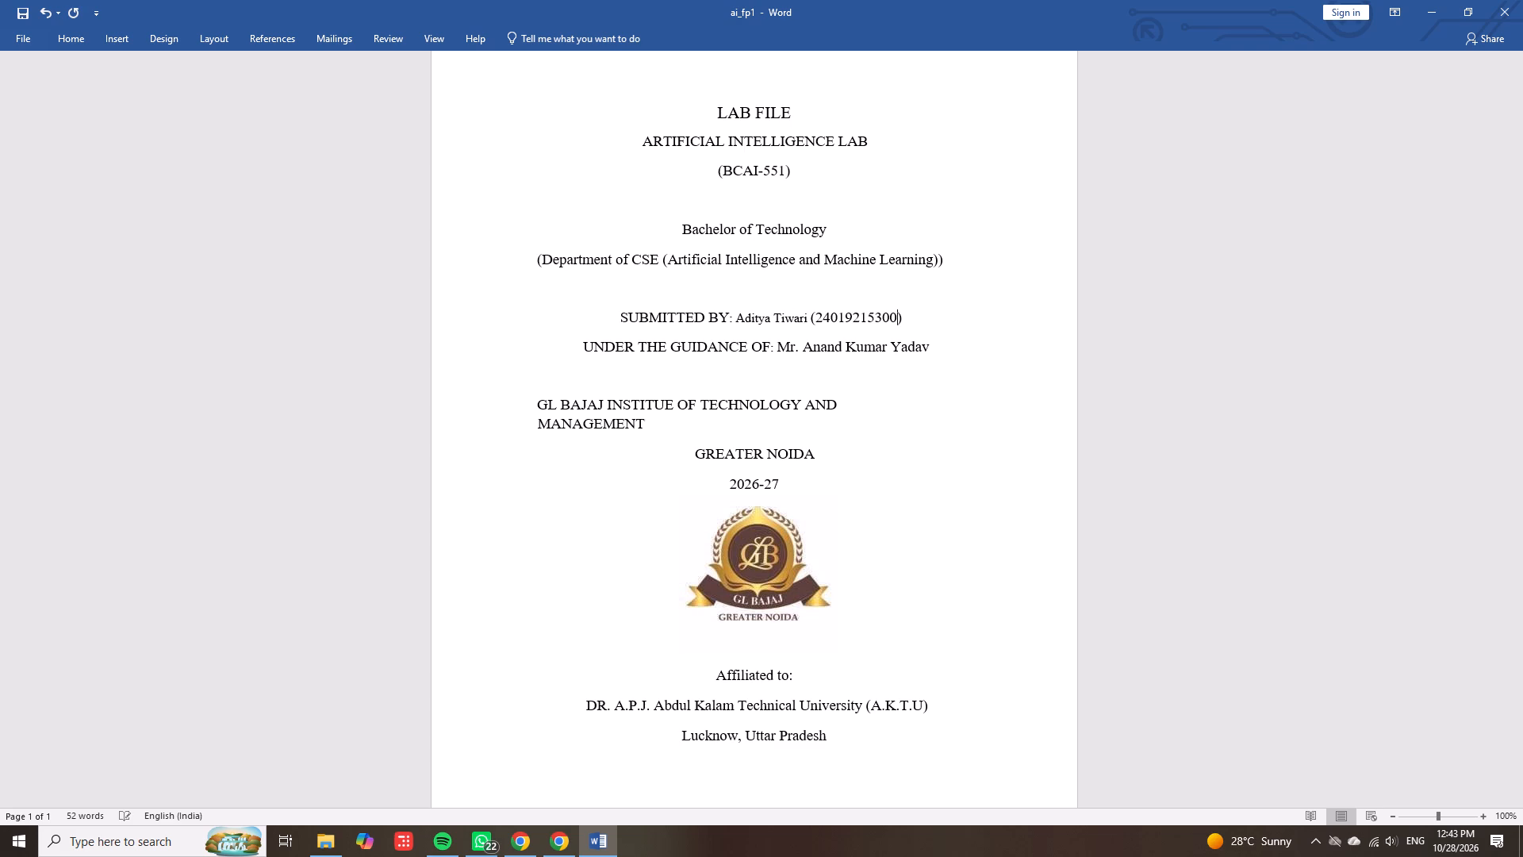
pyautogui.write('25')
pyautogui.scroll(-8, 795, 487)
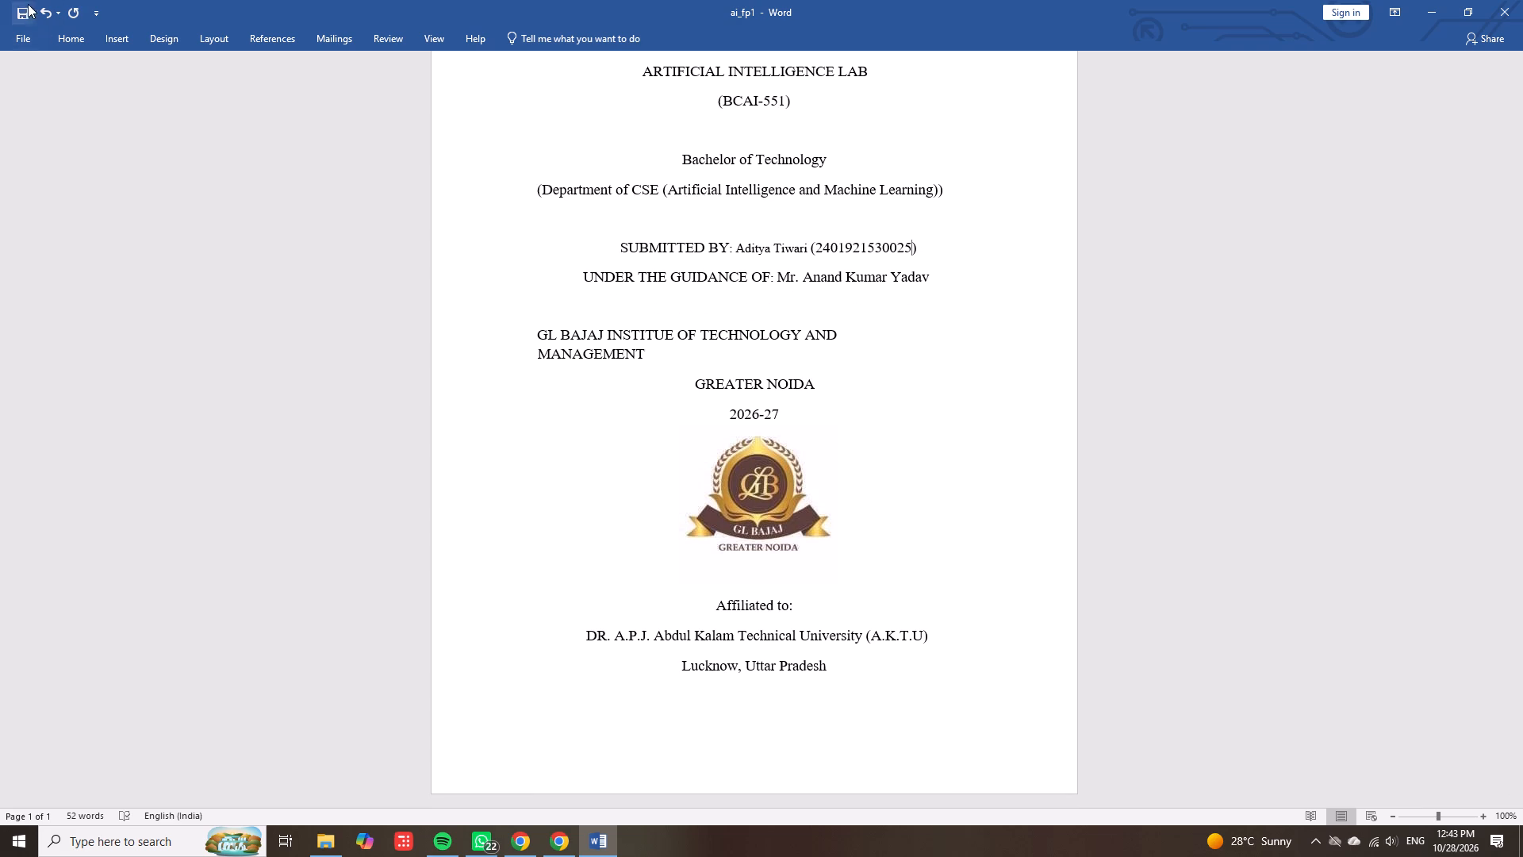
# Save the edited cover page as a Word document named "ai_fp1 addy" in the Downloads folder.
pyautogui.click(21, 13)
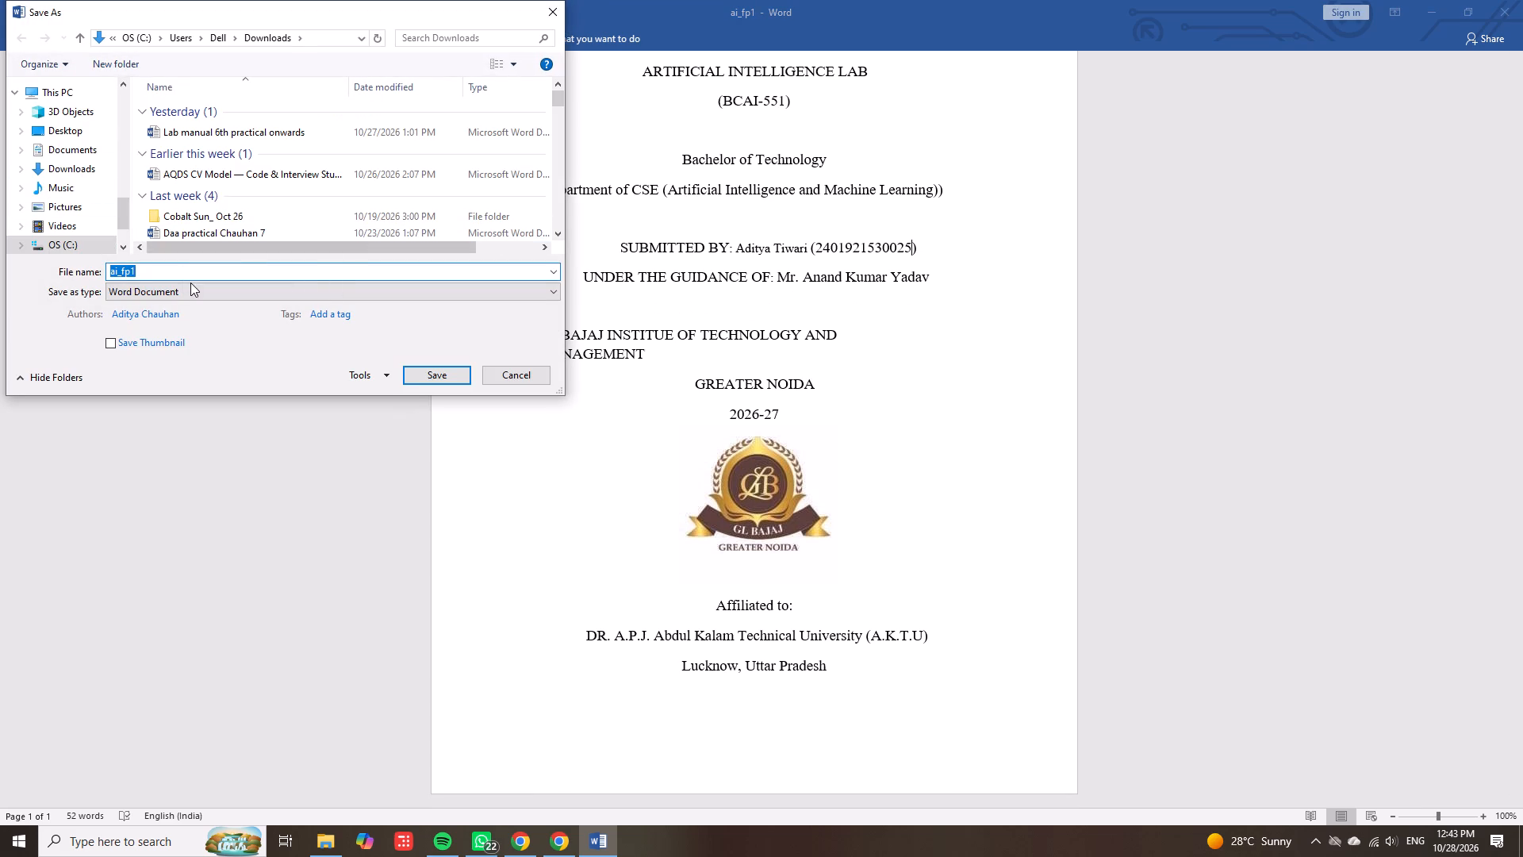
pyautogui.click(198, 268)
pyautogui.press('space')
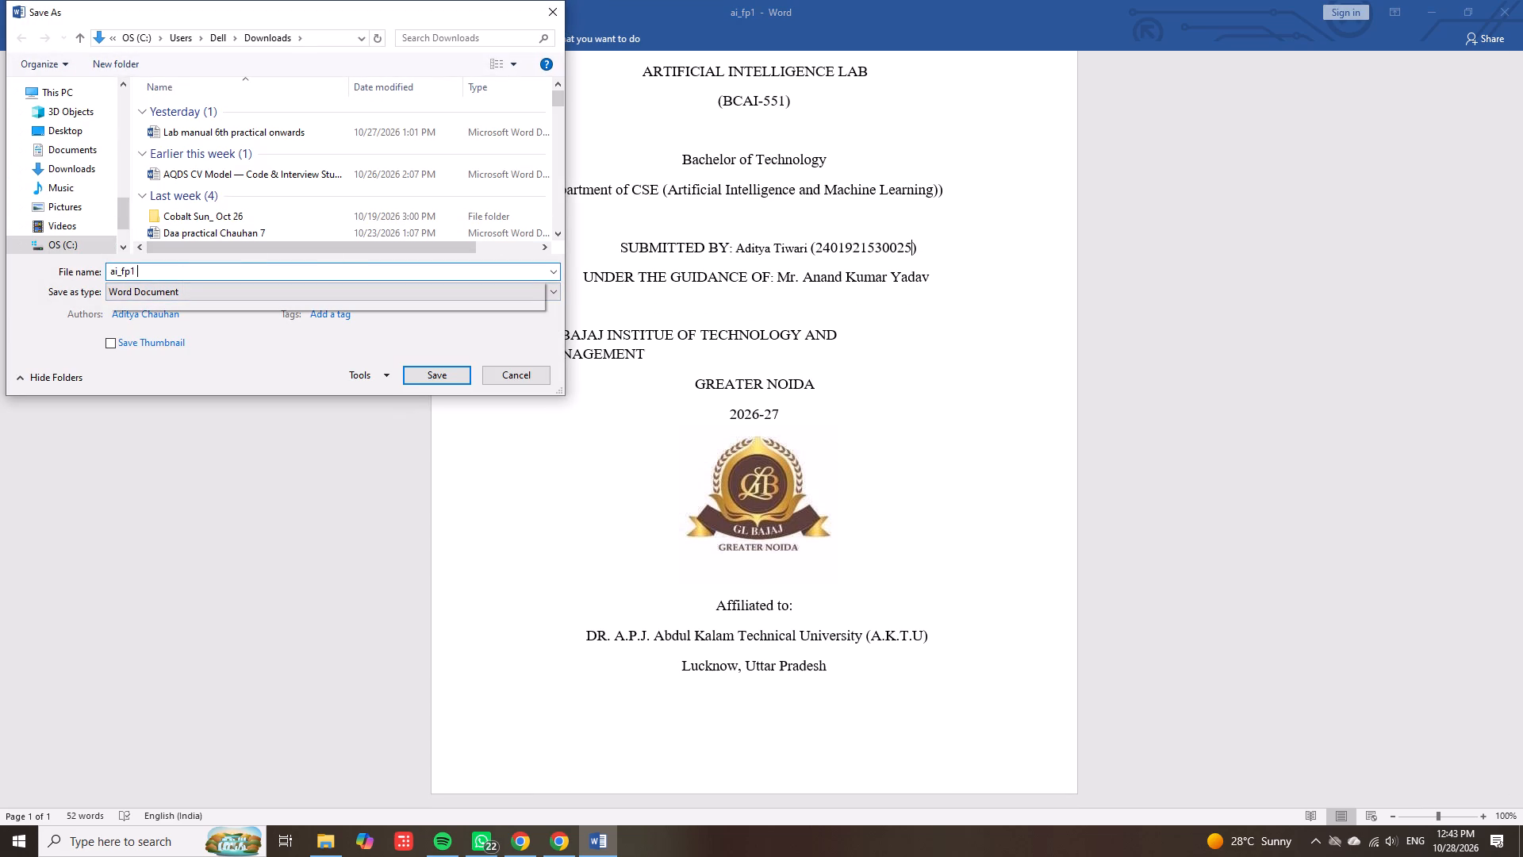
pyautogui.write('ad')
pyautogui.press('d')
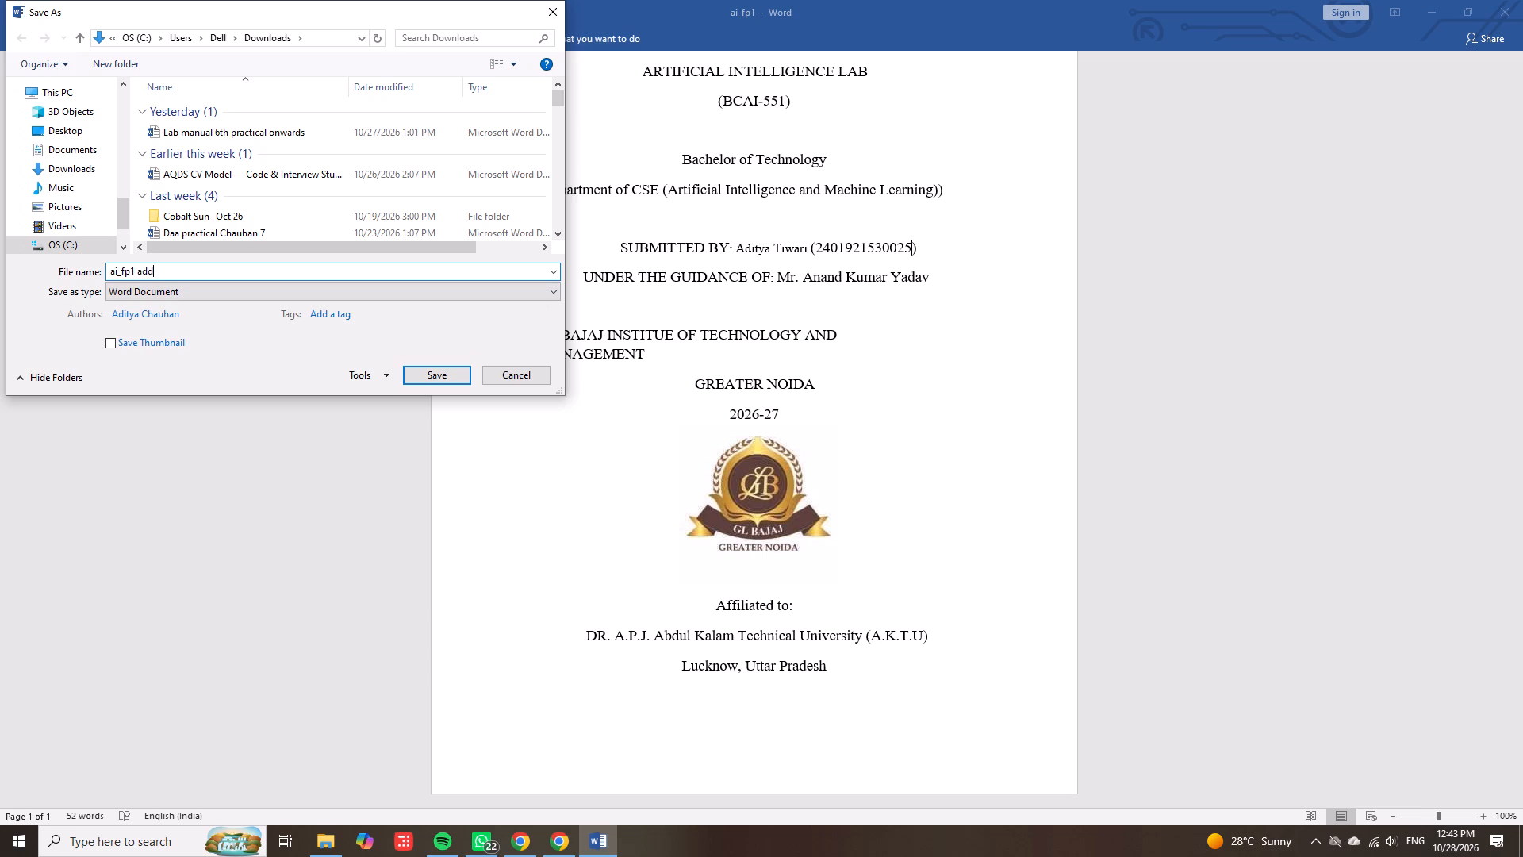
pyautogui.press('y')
pyautogui.click(439, 376)
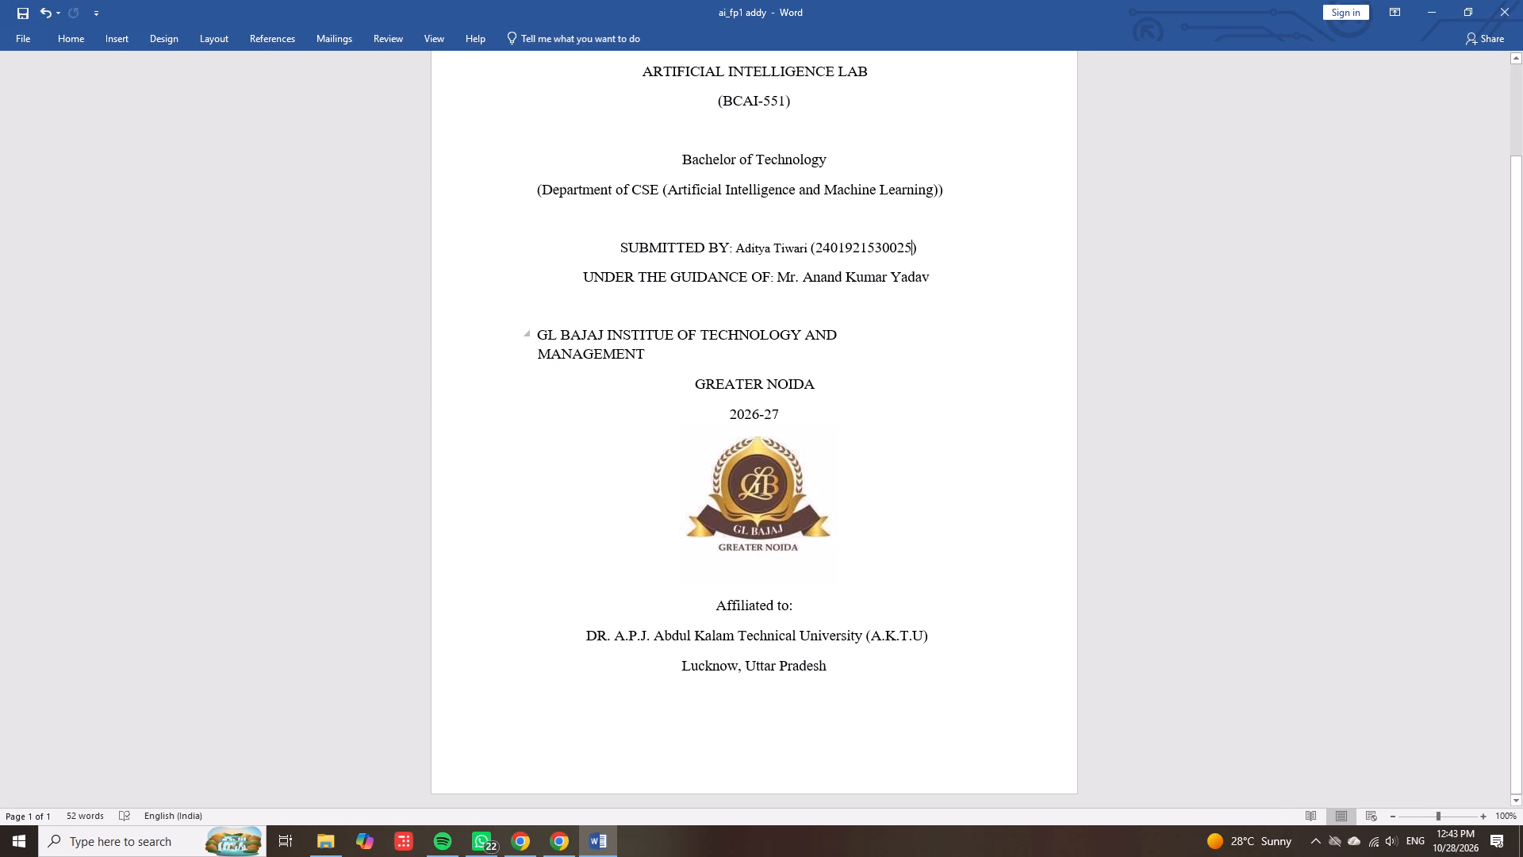
pyautogui.click(14, 10)
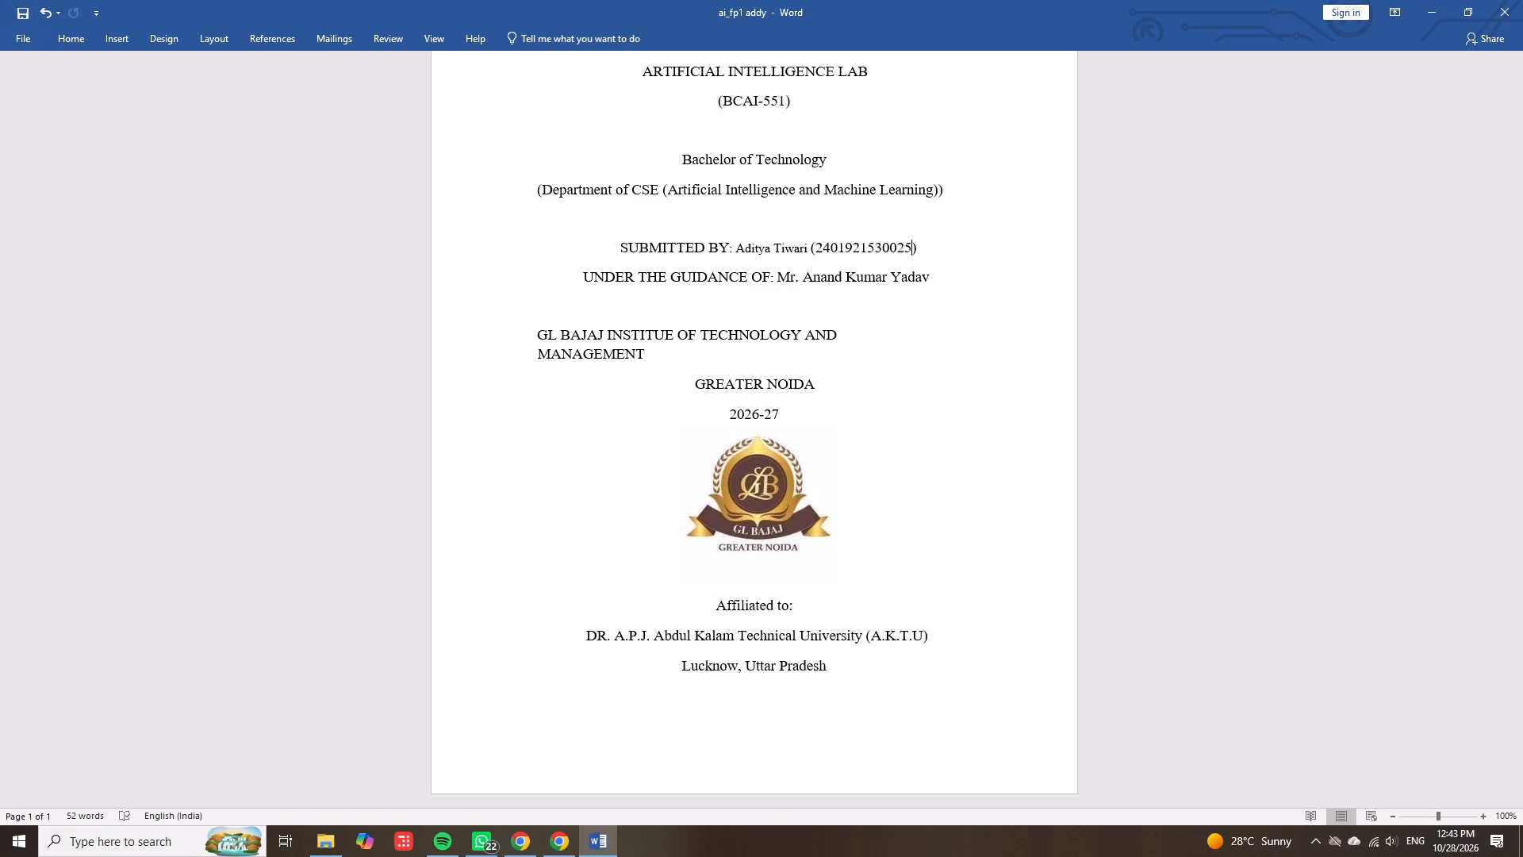
# Save a PDF copy of the cover page as "ai_fp1 addy" in the Downloads folder, using minimum size and opening it after publishing.
pyautogui.click(29, 42)
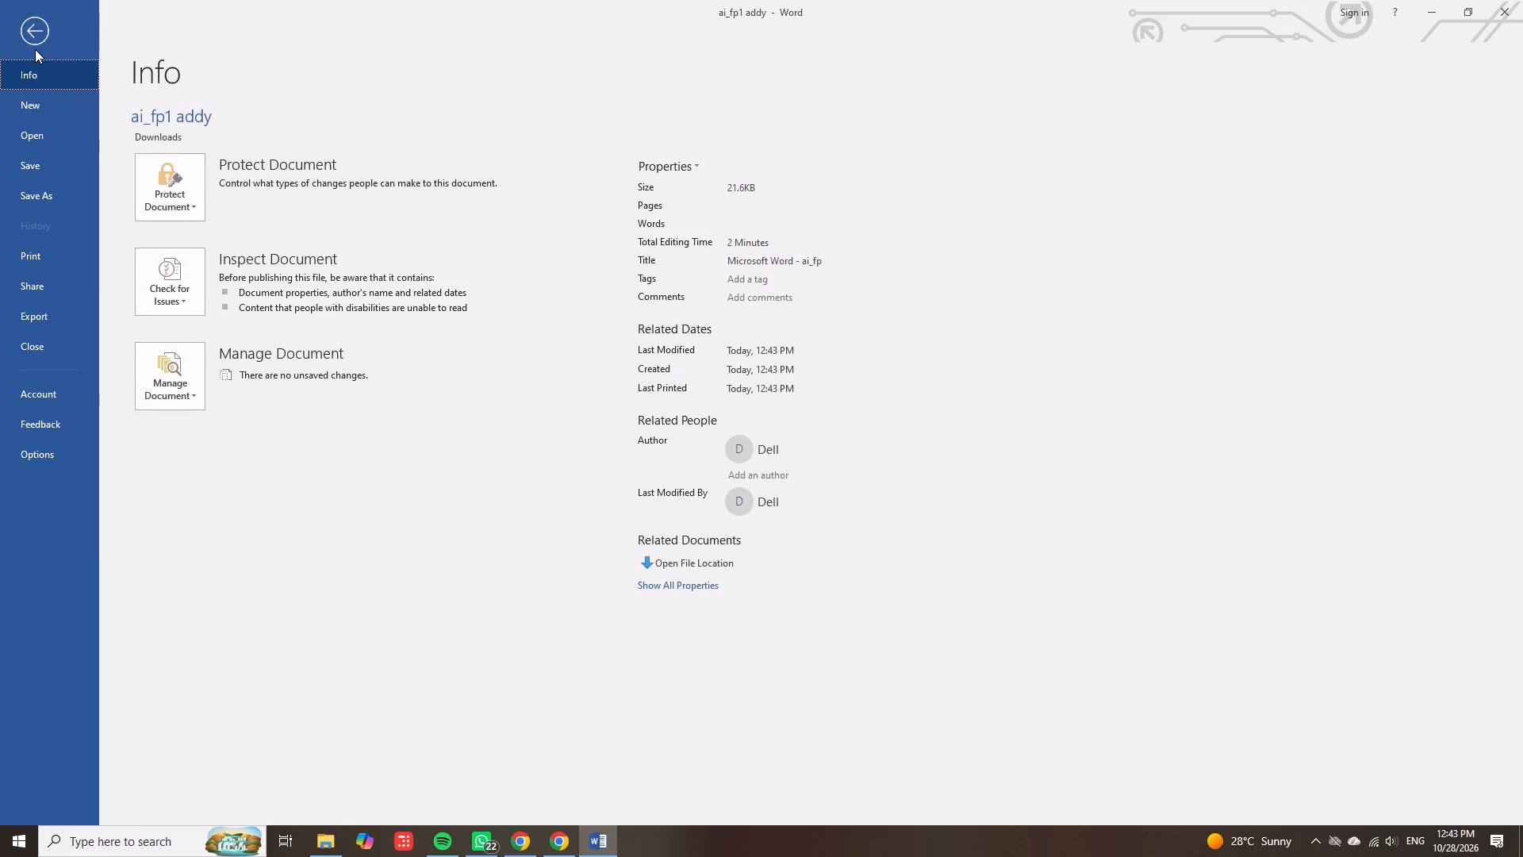
pyautogui.click(55, 189)
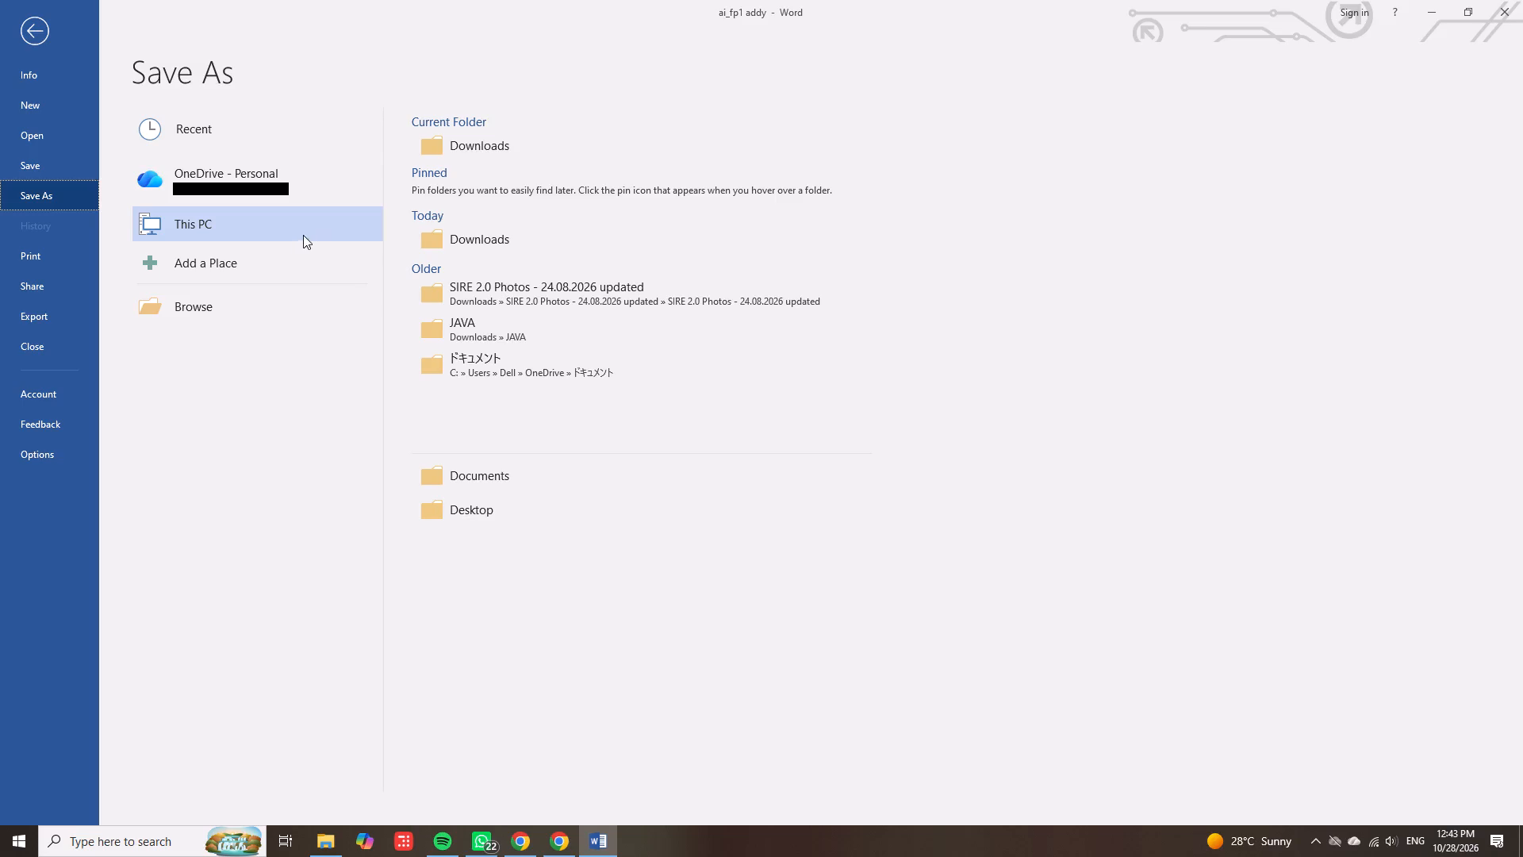
pyautogui.click(485, 148)
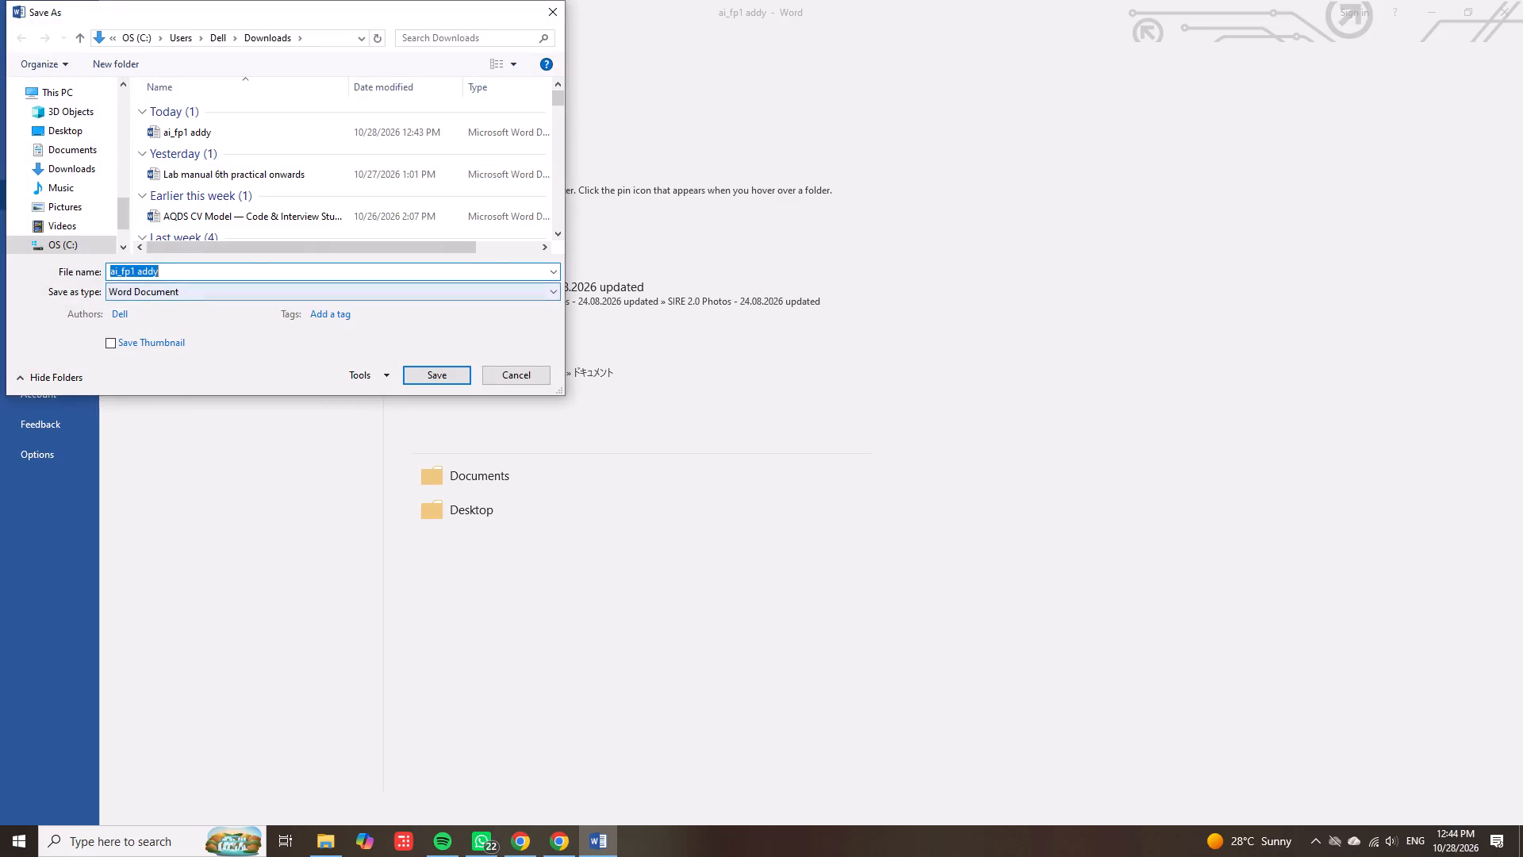
pyautogui.click(192, 271)
pyautogui.click(198, 290)
pyautogui.click(186, 379)
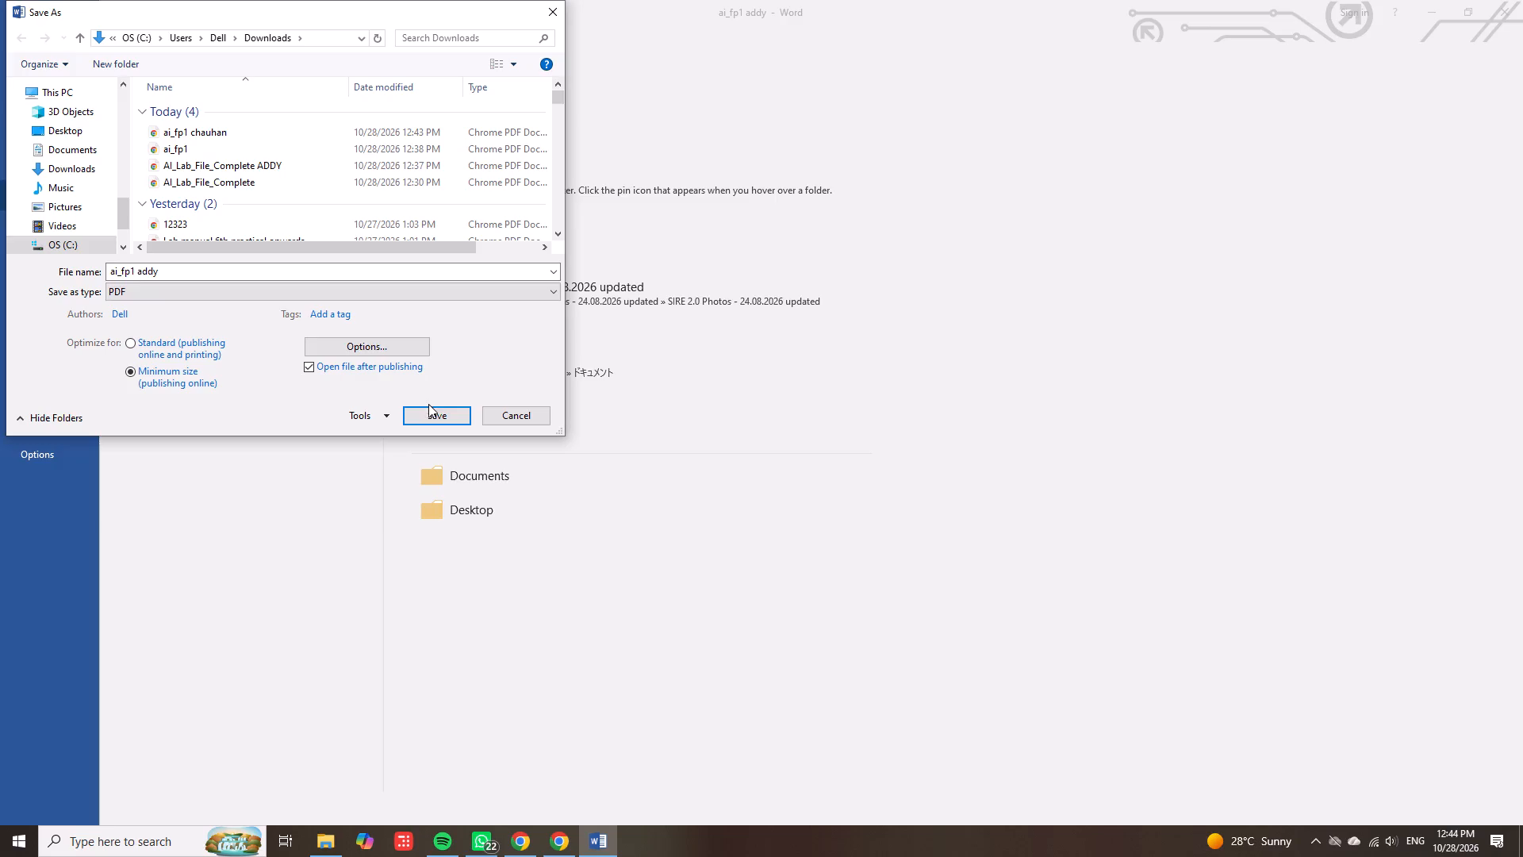
pyautogui.click(67, 163)
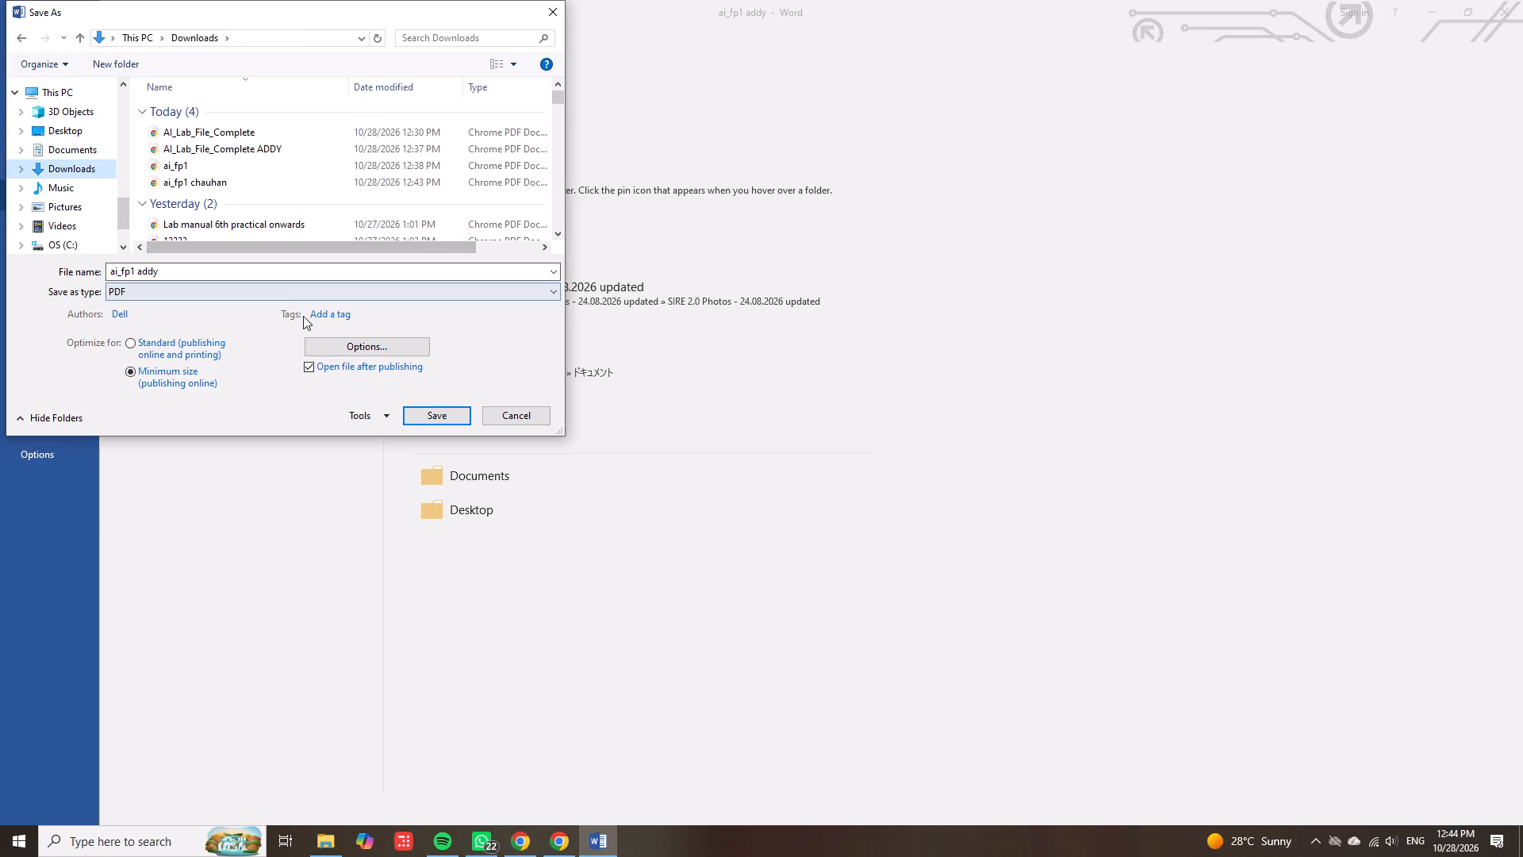
pyautogui.click(423, 411)
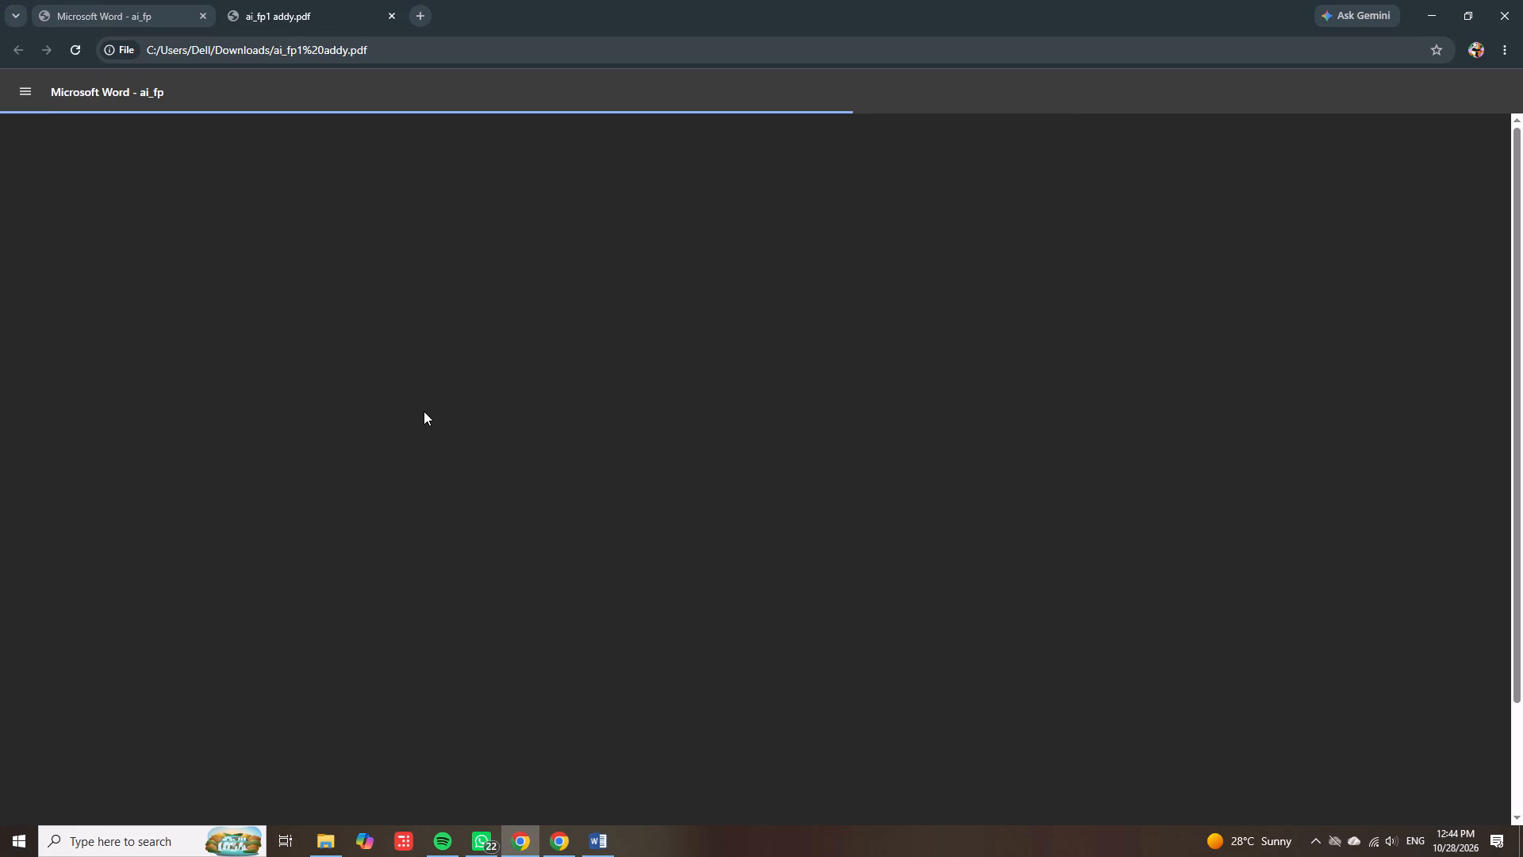
# Check the exported "ai_fp1 addy" PDF, including the student details and the bottom of the page.
pyautogui.scroll(-11, 665, 417)
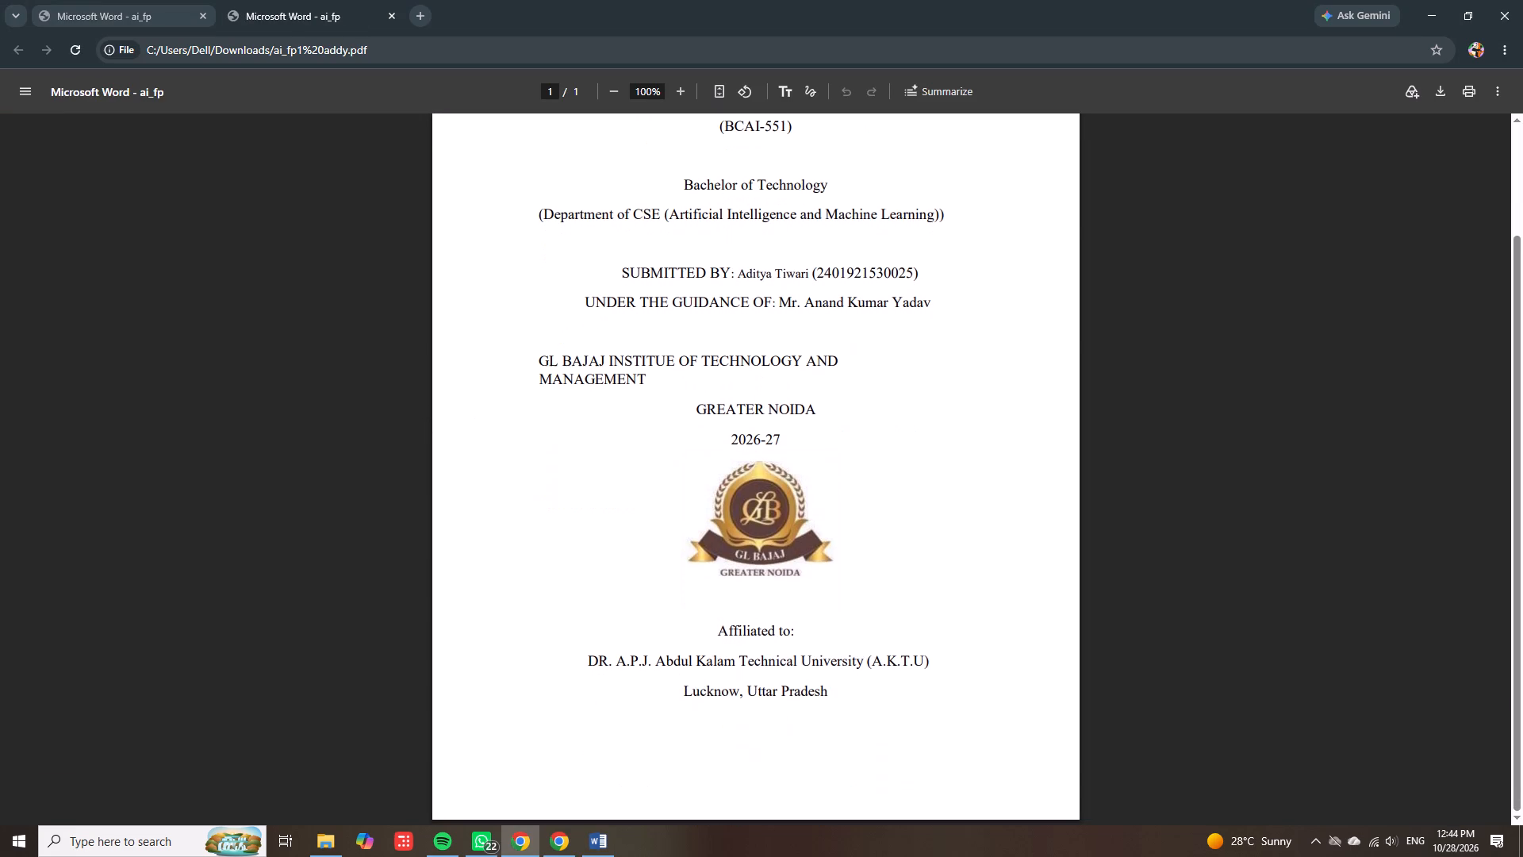
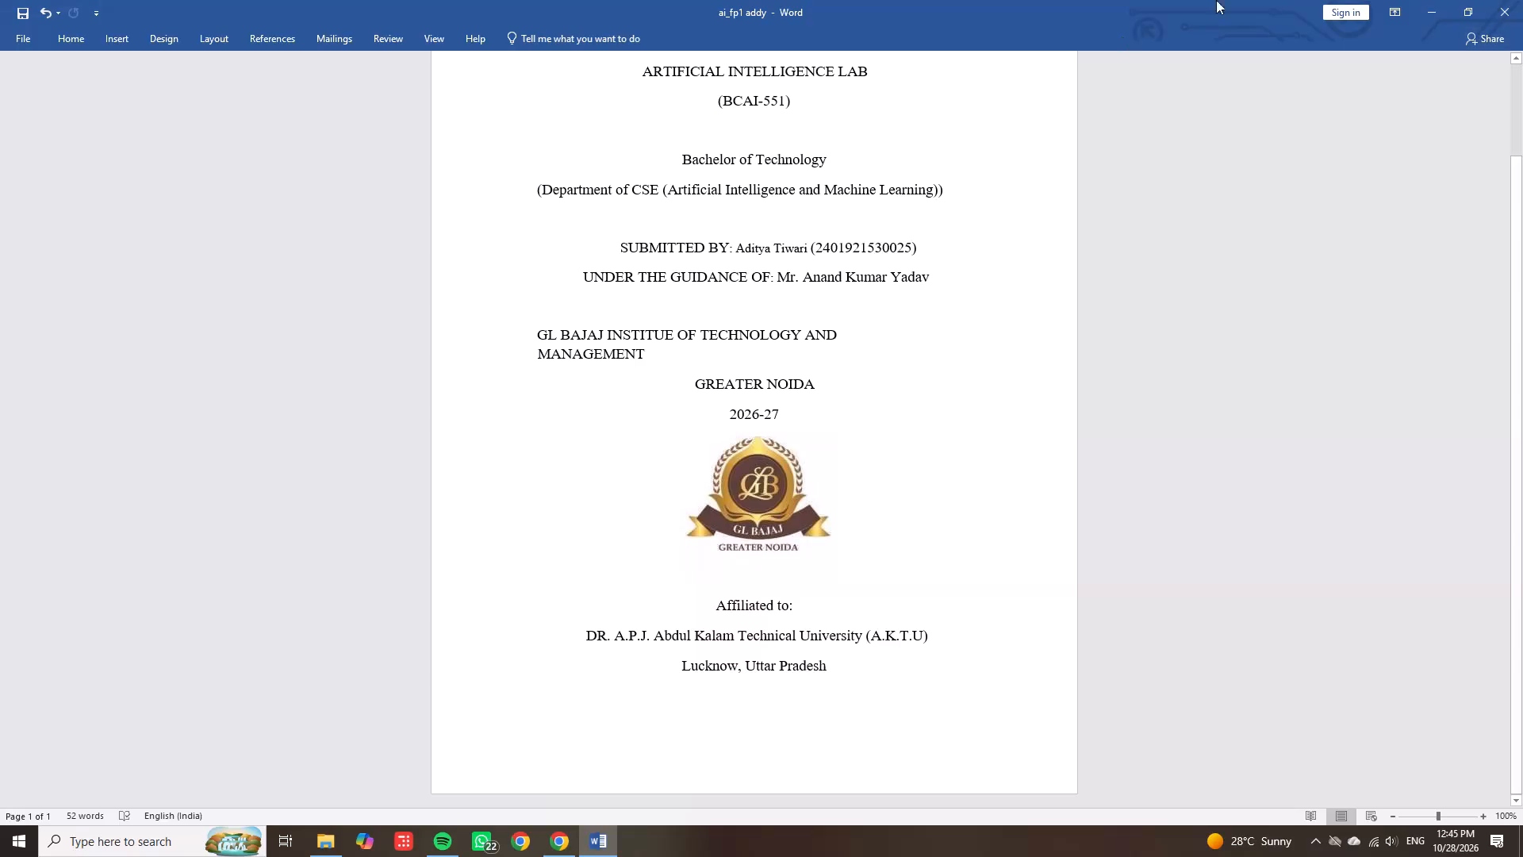
# Close the "ai_fp1 addy" cover page document in Word and the Downloads folder window.
pyautogui.click(1522, 0)
pyautogui.click(1522, 0)
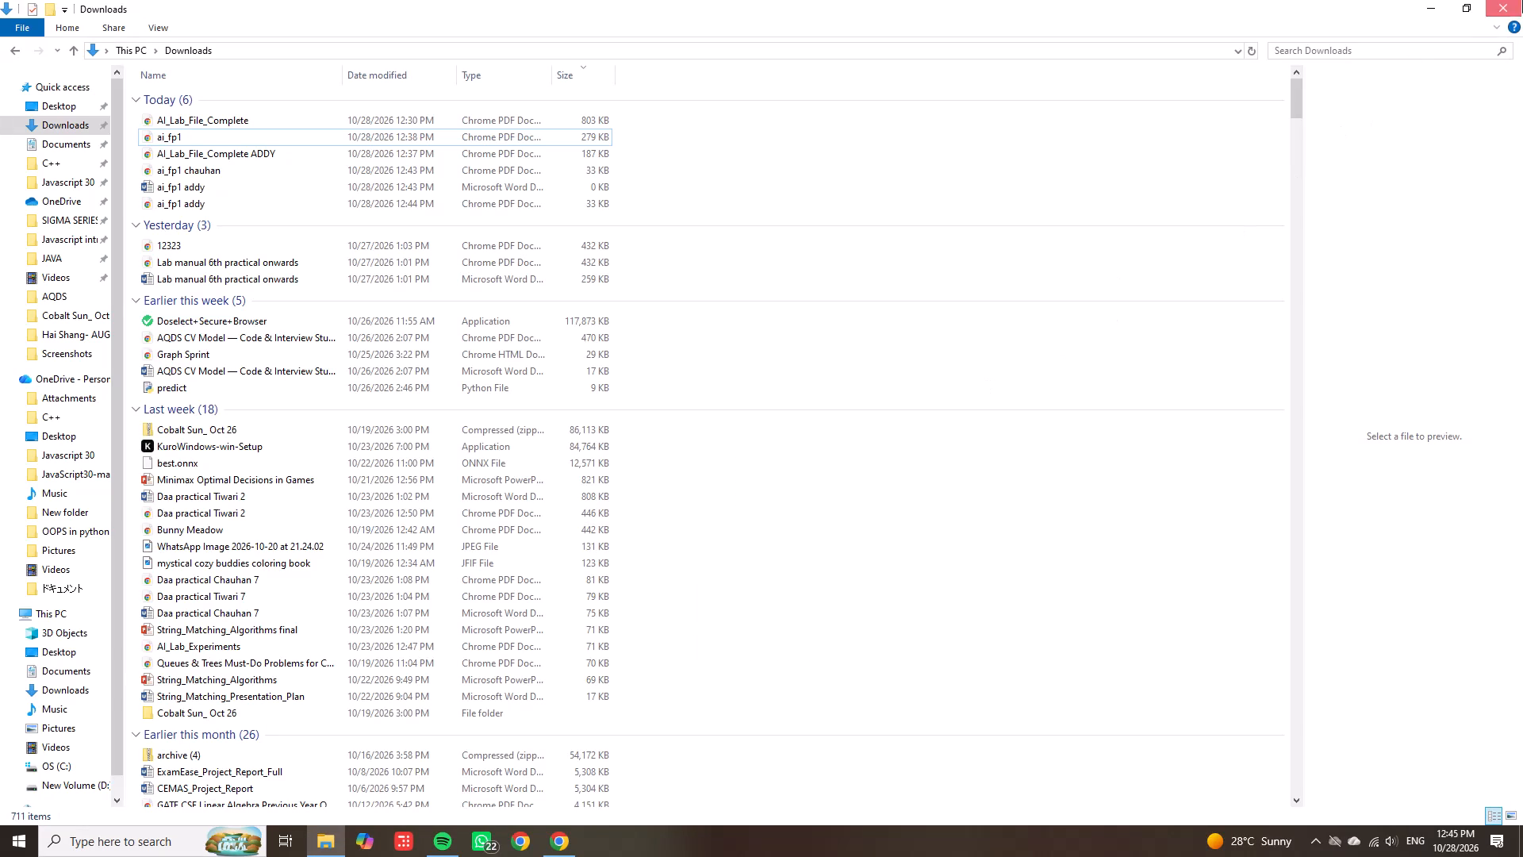
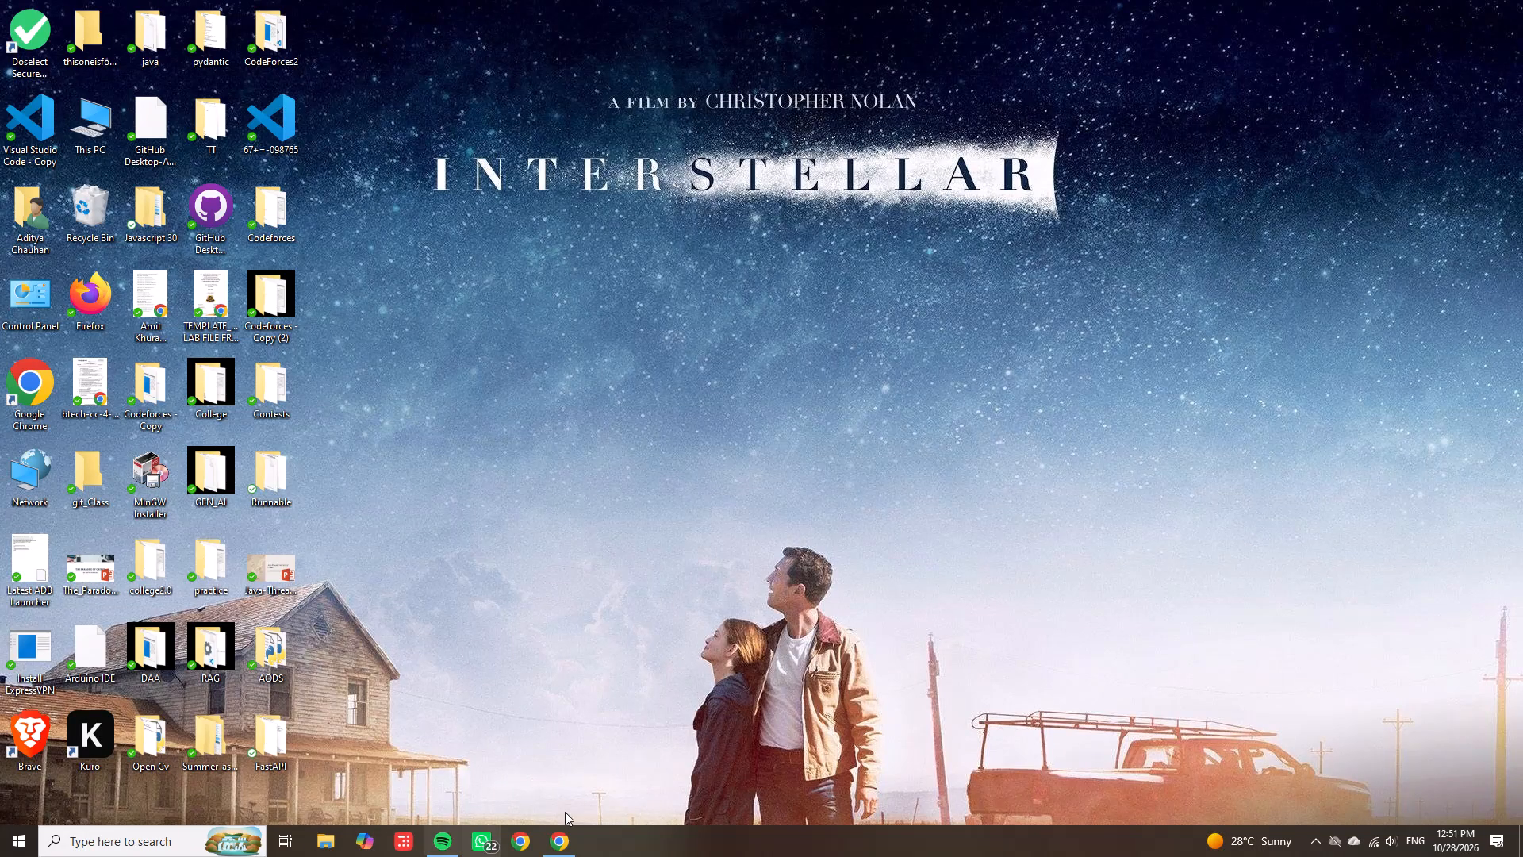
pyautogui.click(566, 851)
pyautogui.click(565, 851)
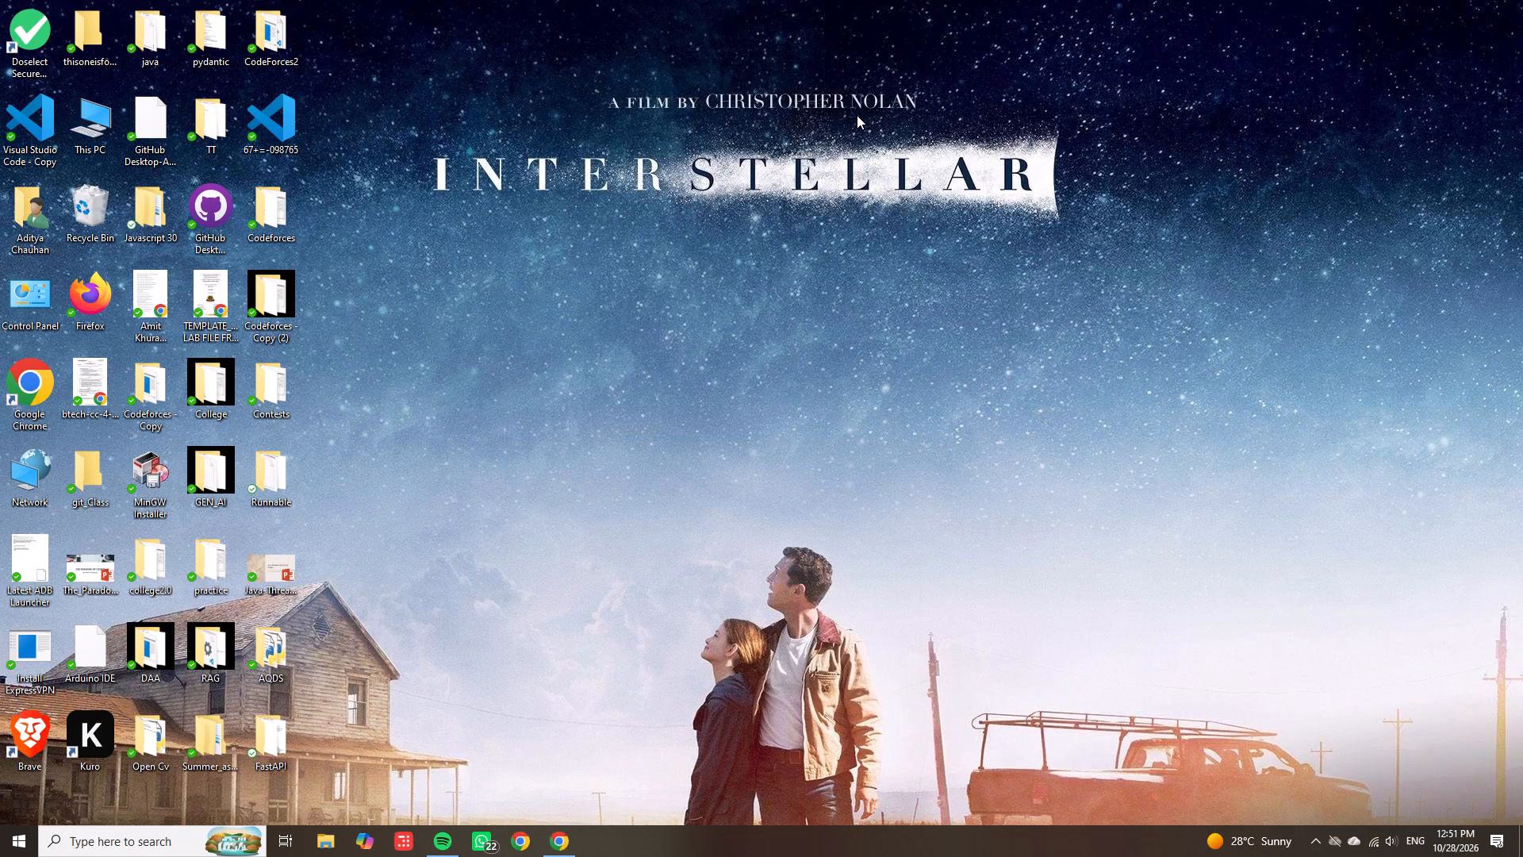
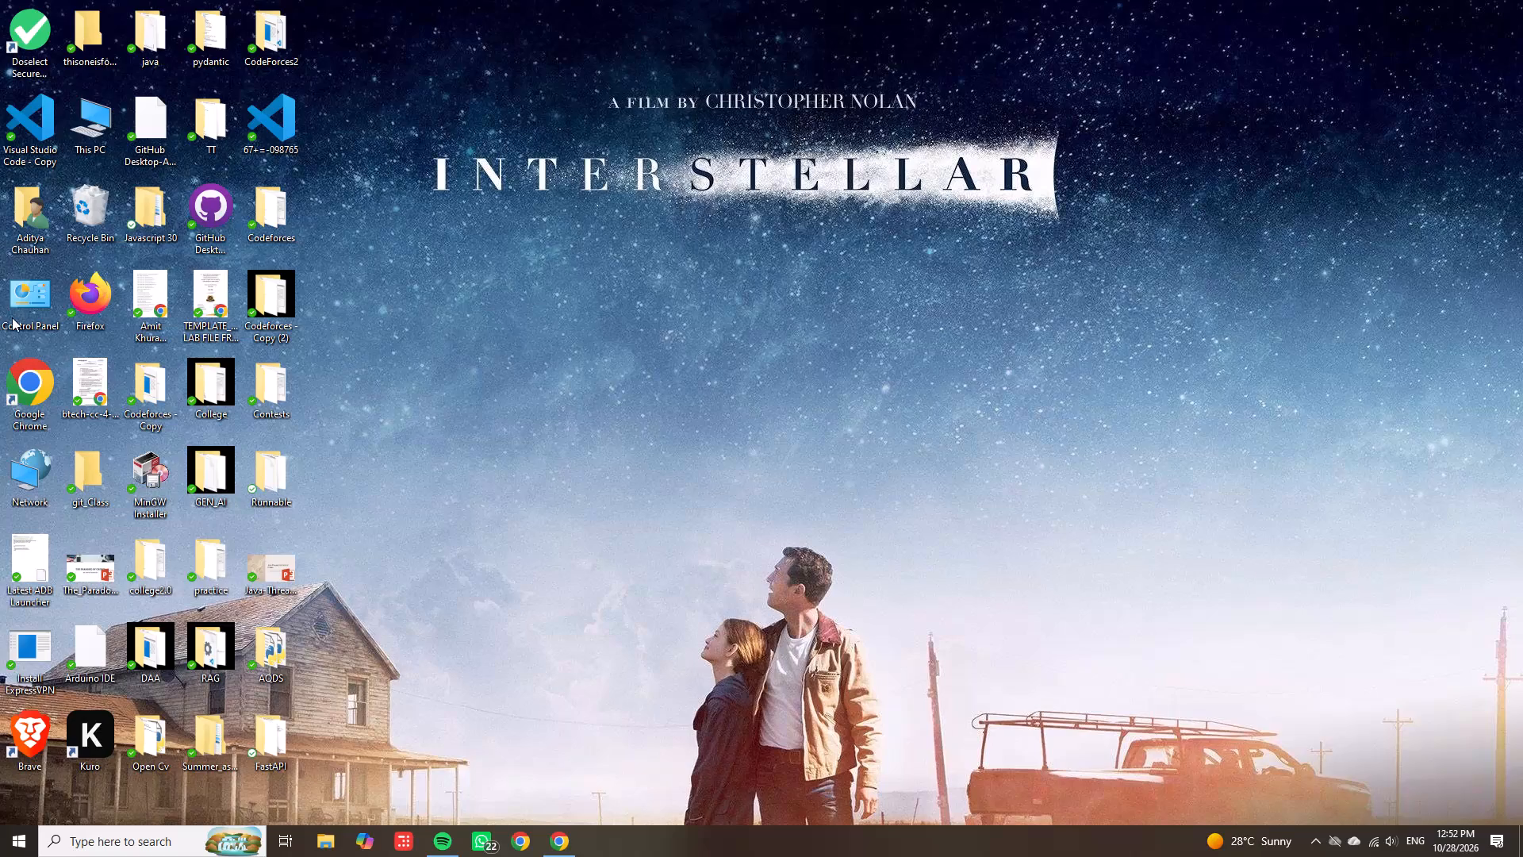
# Open the computer's power options.
pyautogui.click(0, 856)
pyautogui.click(9, 822)
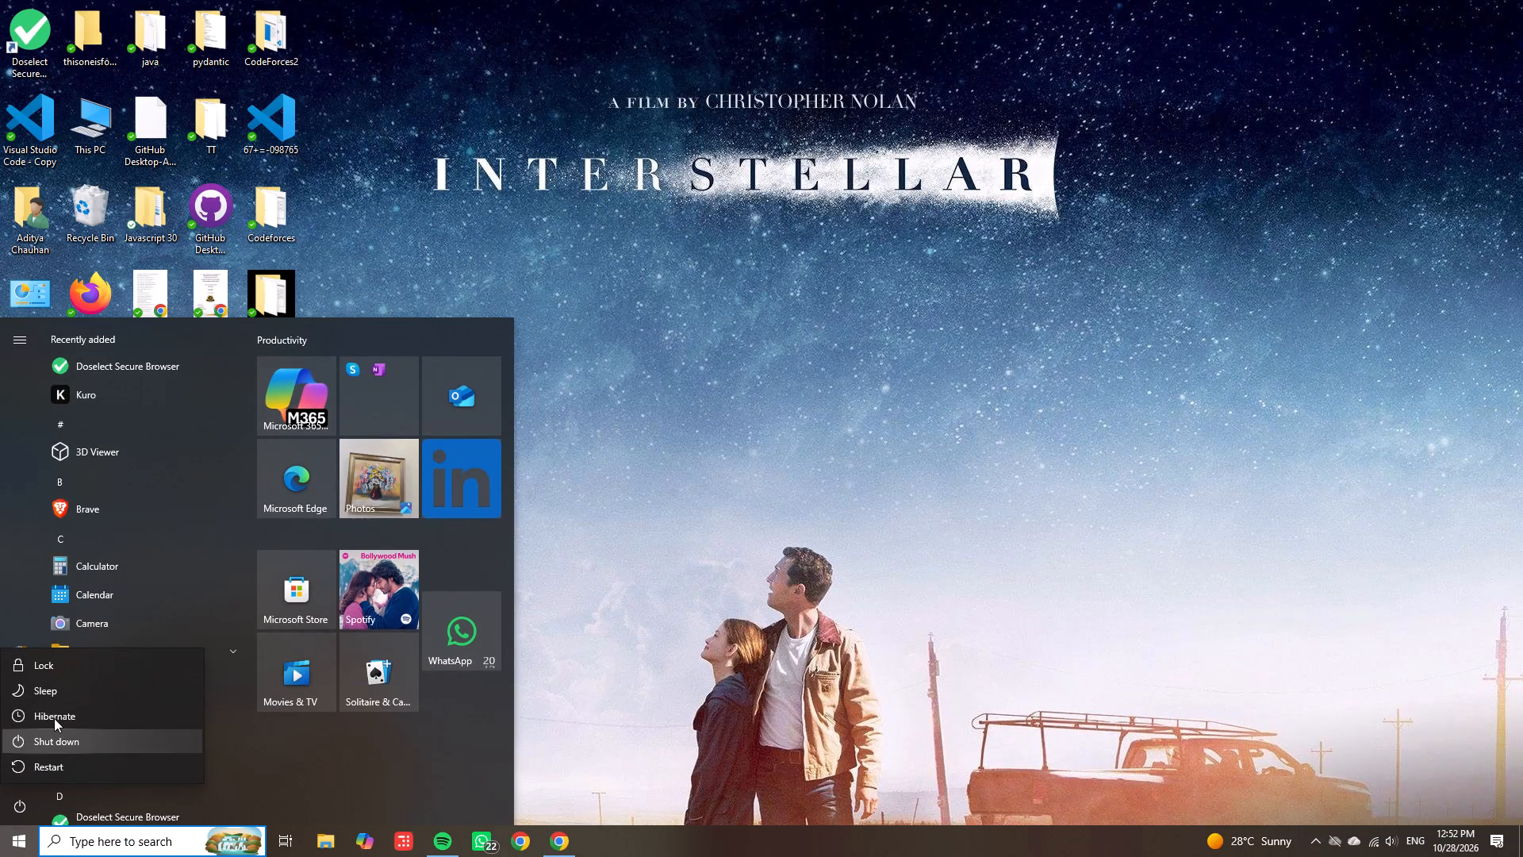